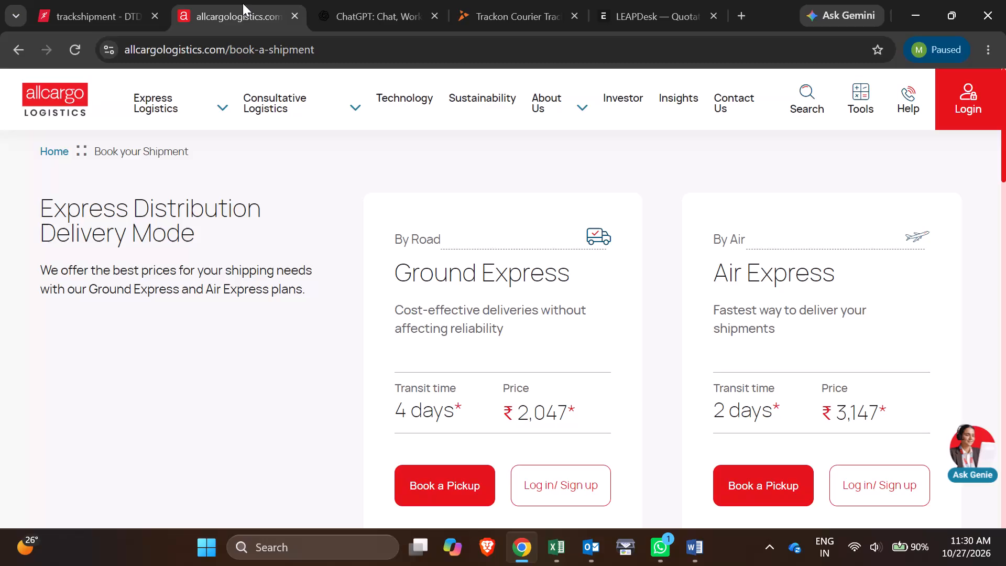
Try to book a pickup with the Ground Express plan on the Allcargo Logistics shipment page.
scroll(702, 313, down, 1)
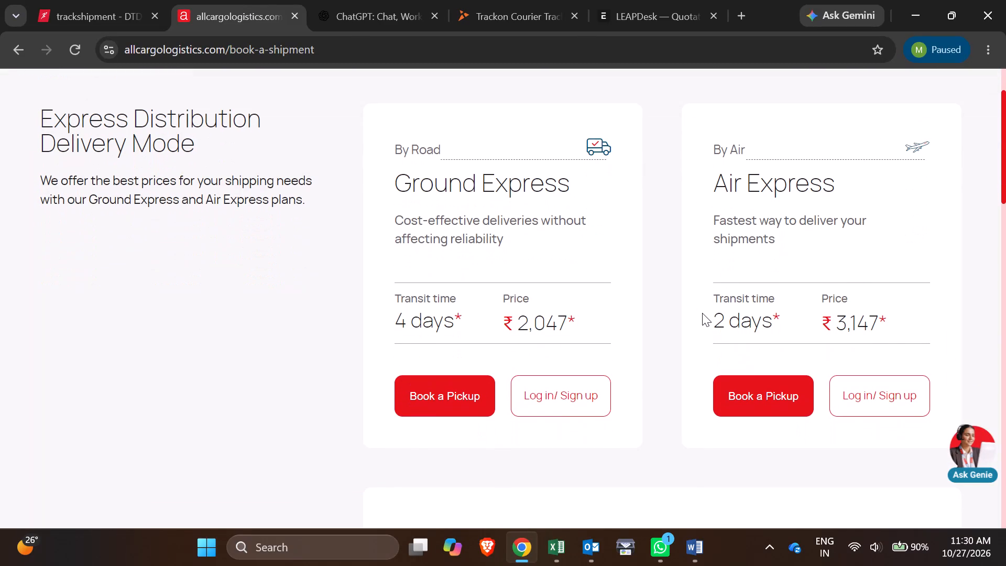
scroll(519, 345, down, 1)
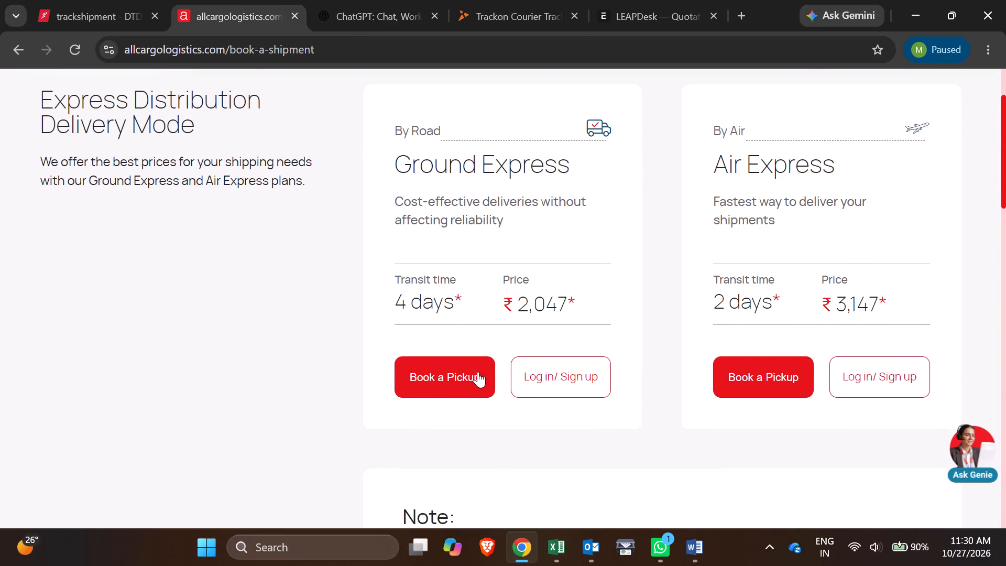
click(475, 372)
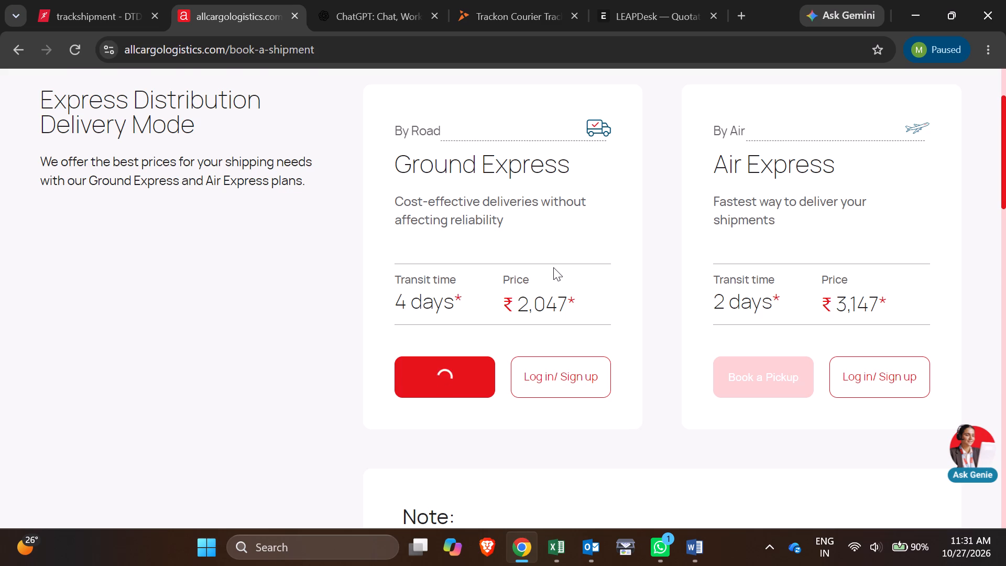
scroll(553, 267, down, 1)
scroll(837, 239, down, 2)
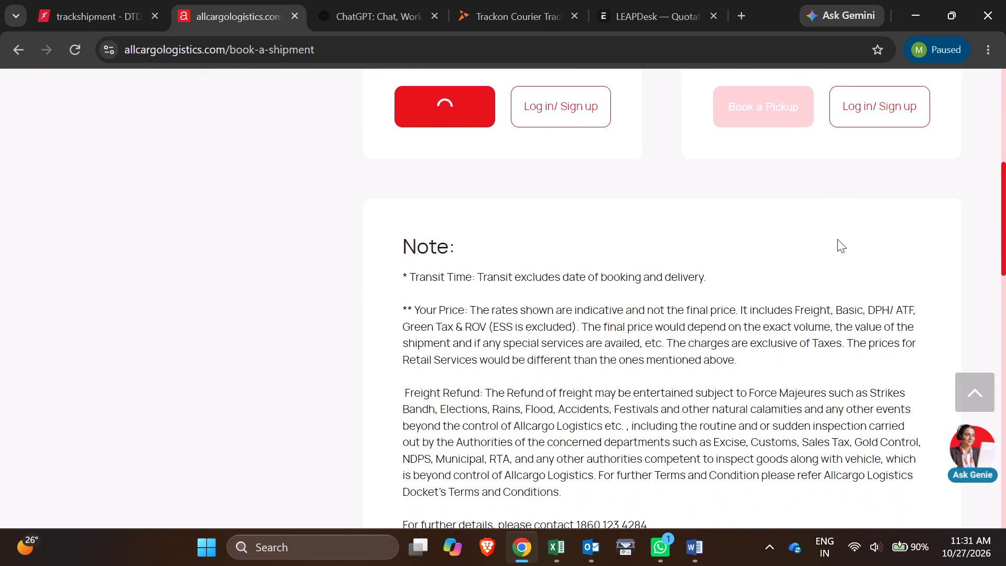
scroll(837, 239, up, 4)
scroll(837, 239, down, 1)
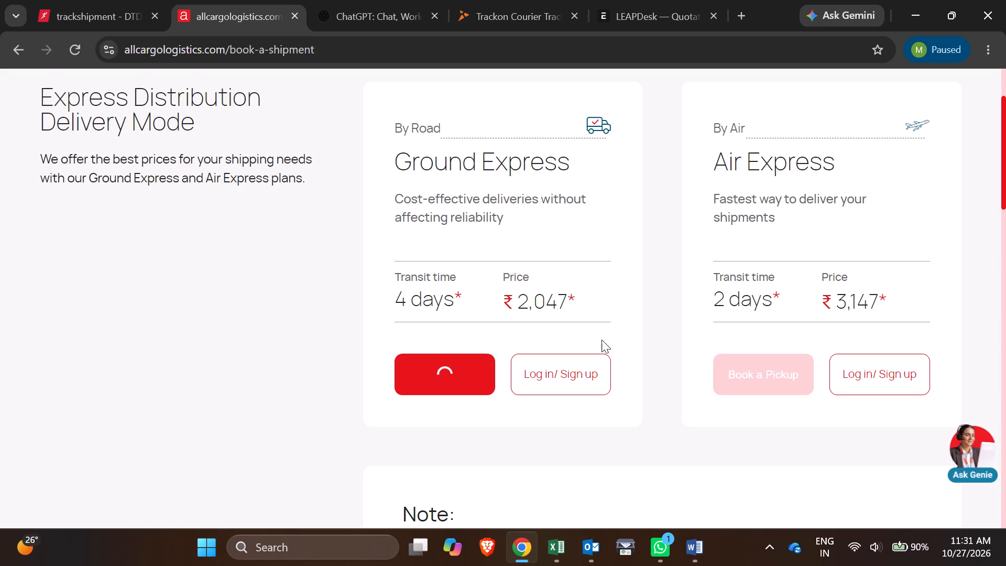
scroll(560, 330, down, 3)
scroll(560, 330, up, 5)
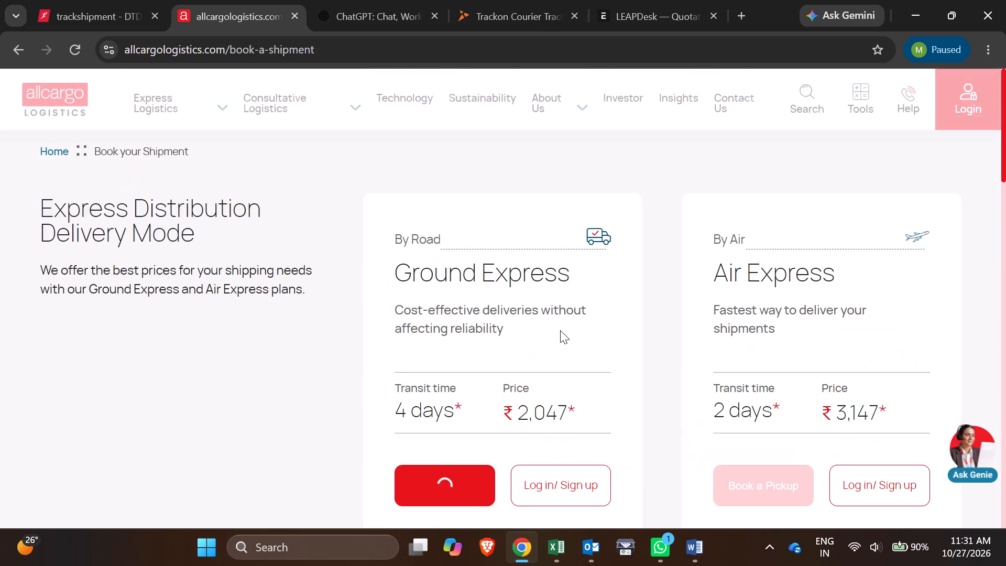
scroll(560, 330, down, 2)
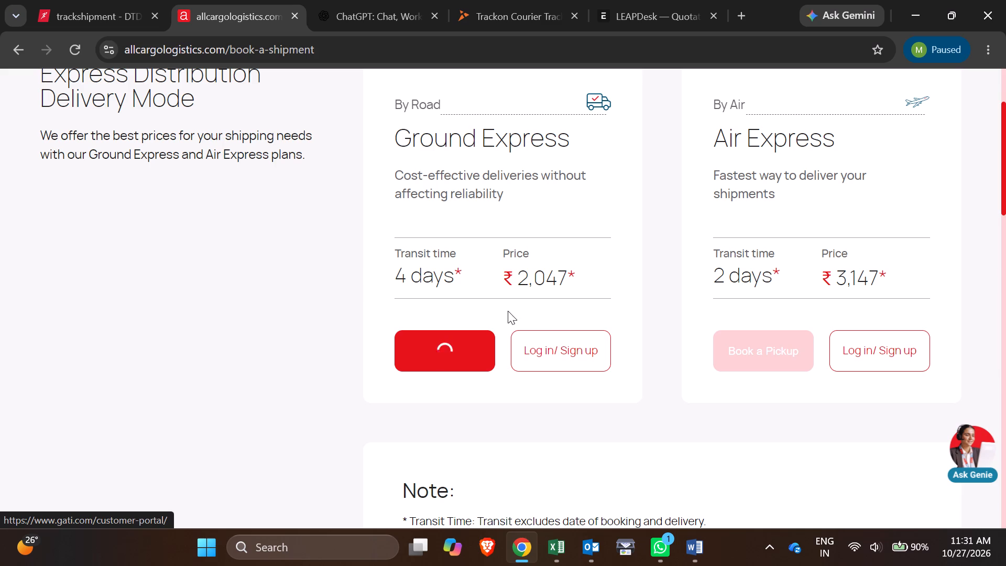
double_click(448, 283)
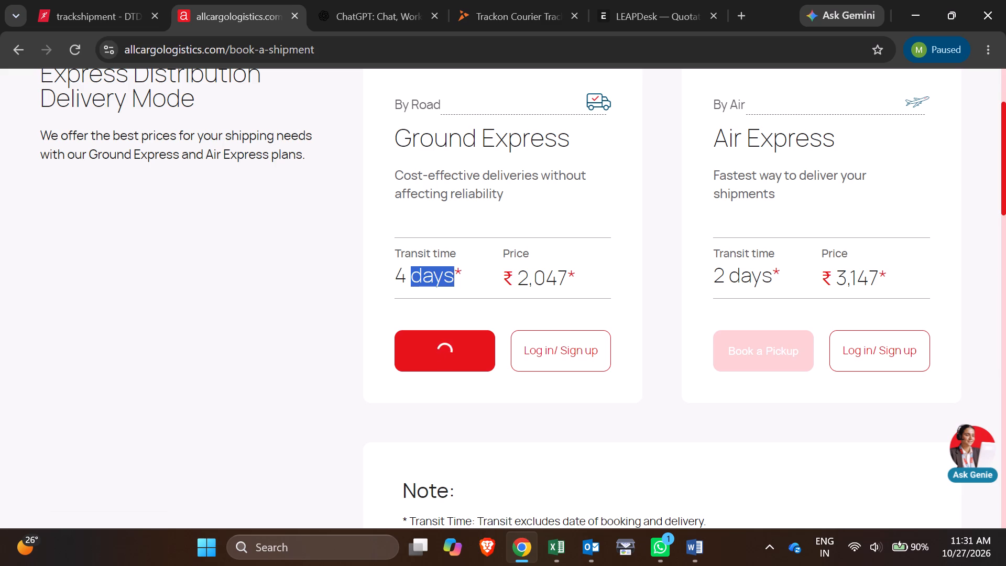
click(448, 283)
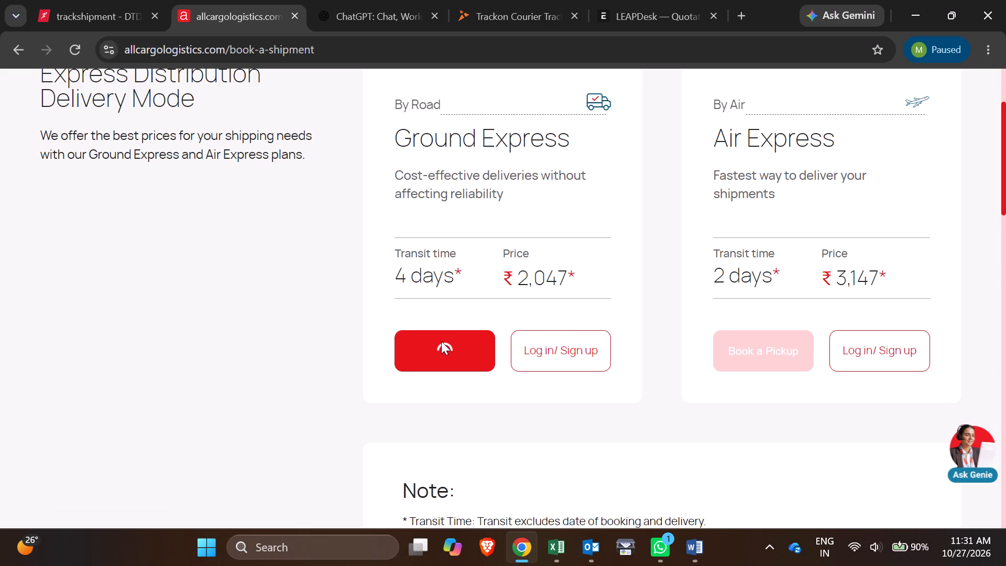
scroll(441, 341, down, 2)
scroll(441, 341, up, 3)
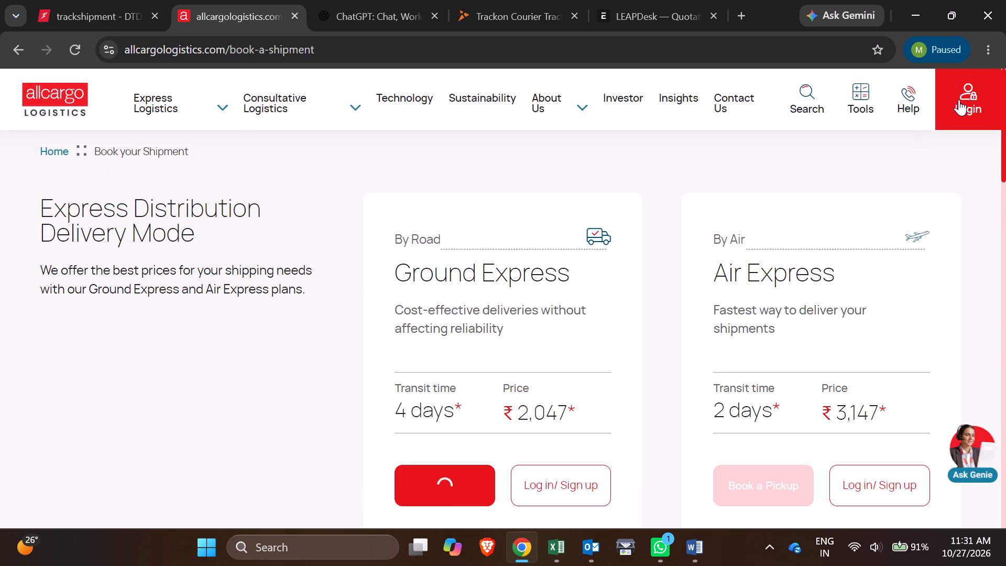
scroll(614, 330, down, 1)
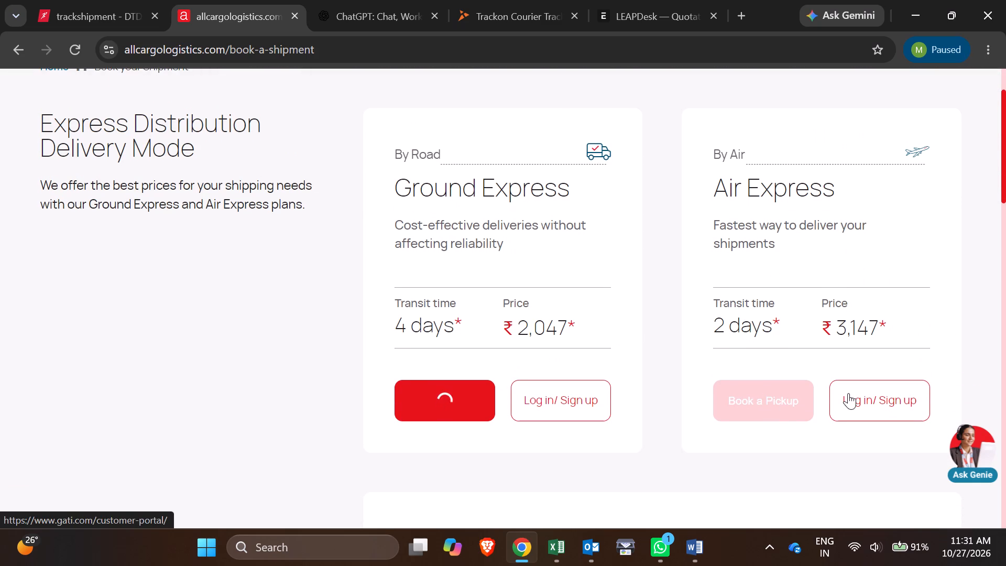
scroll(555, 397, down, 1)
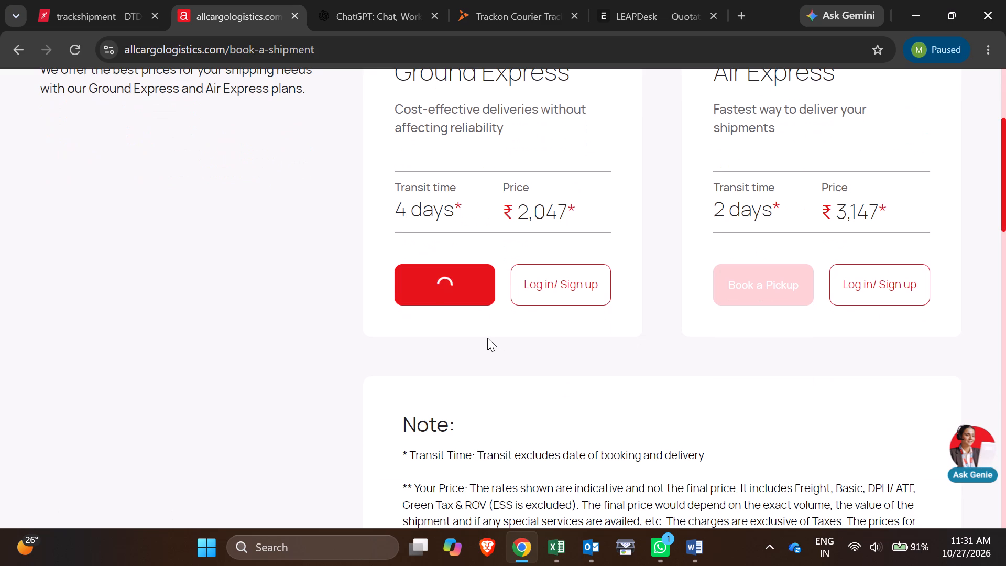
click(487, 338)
Go back to the "gati transport booking" search results and reopen Allcargo Logistics' "Pickup & Delivery Details" page.
click(19, 52)
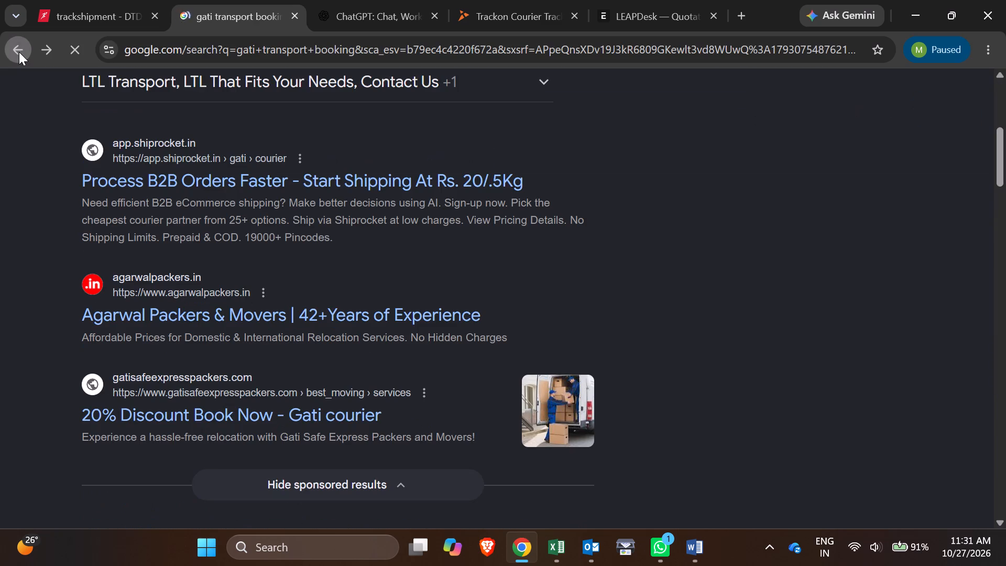
click(241, 21)
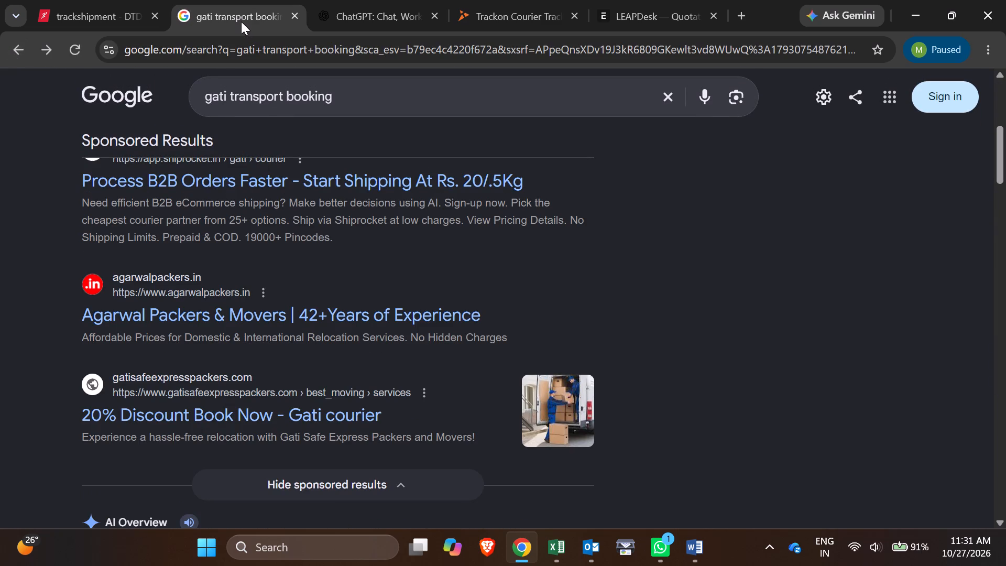
scroll(321, 266, up, 6)
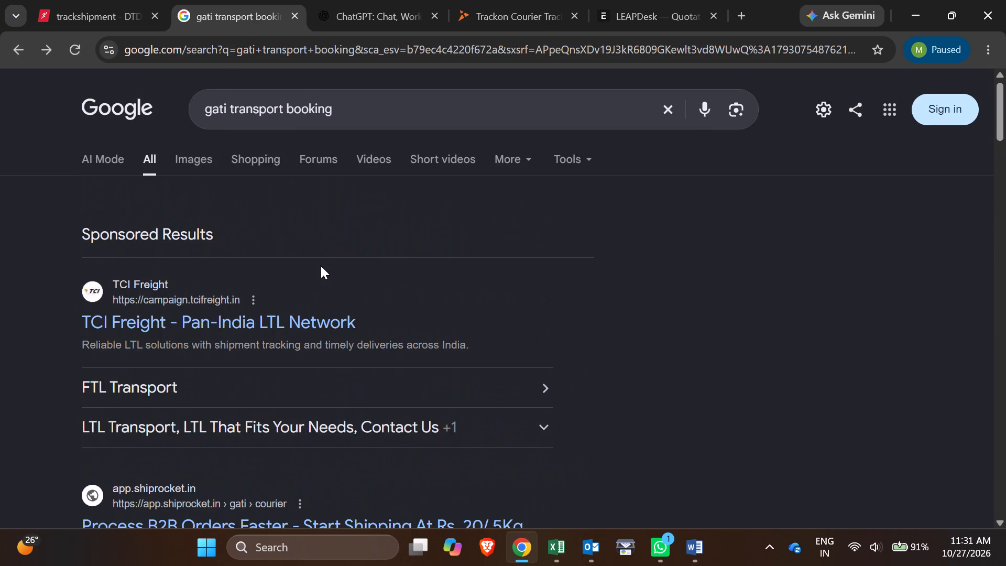
scroll(321, 266, down, 6)
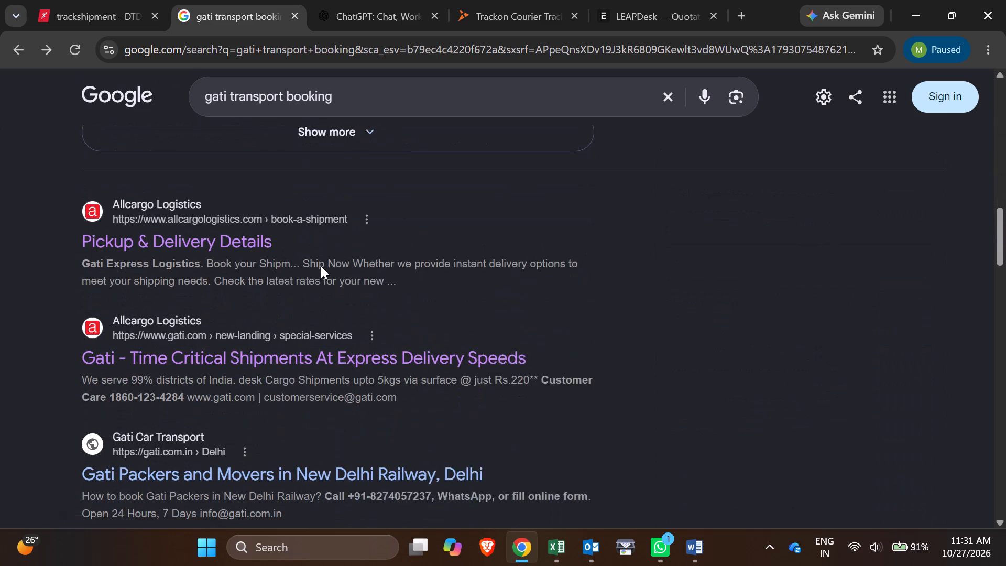
scroll(321, 266, down, 1)
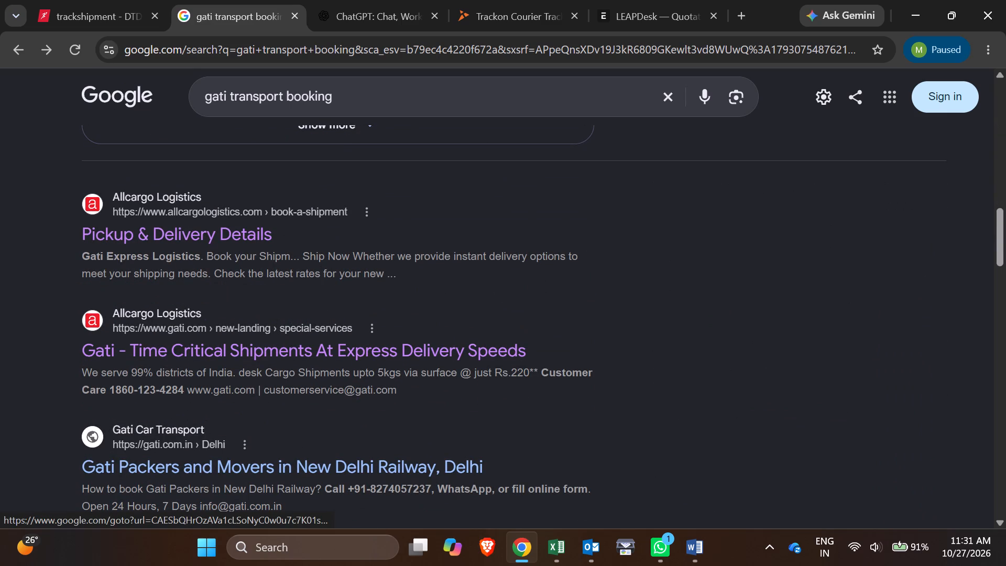
click(228, 240)
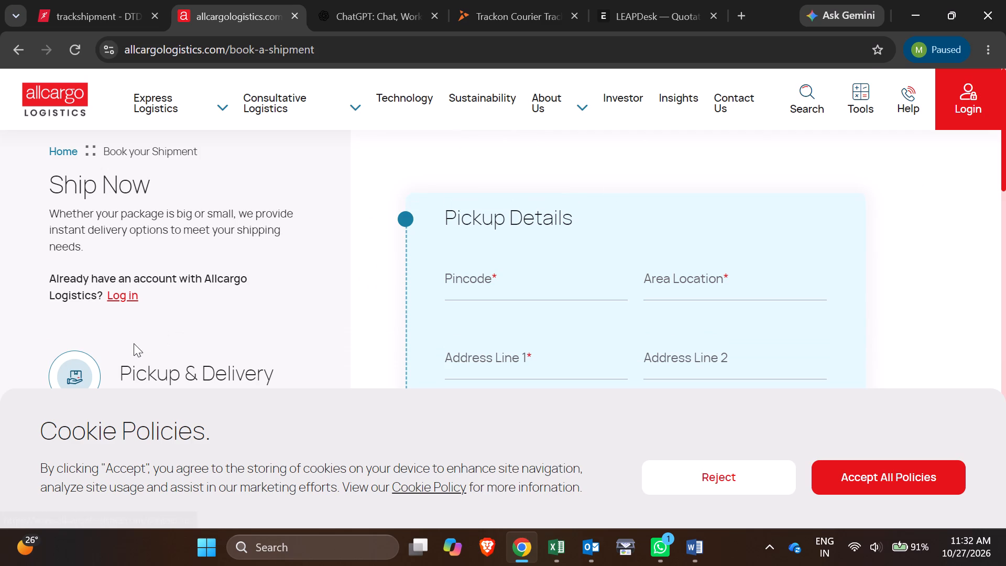
Reject the cookie policies on the shipment booking page.
scroll(134, 343, down, 1)
click(737, 467)
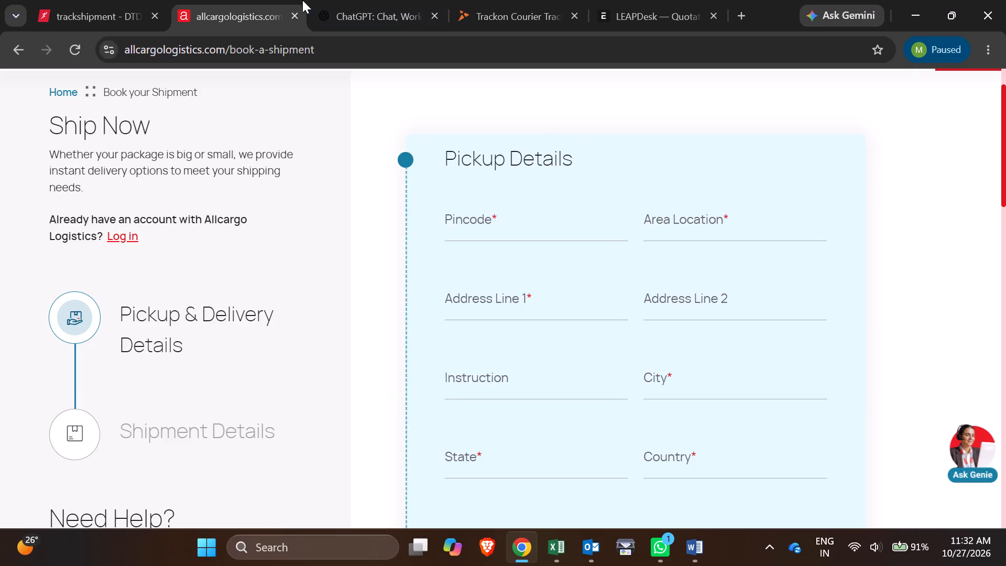
Switch to the LEAPDesk ERP, open the signed-in account's user settings and review its user details.
click(636, 0)
scroll(432, 321, down, 2)
scroll(432, 321, up, 4)
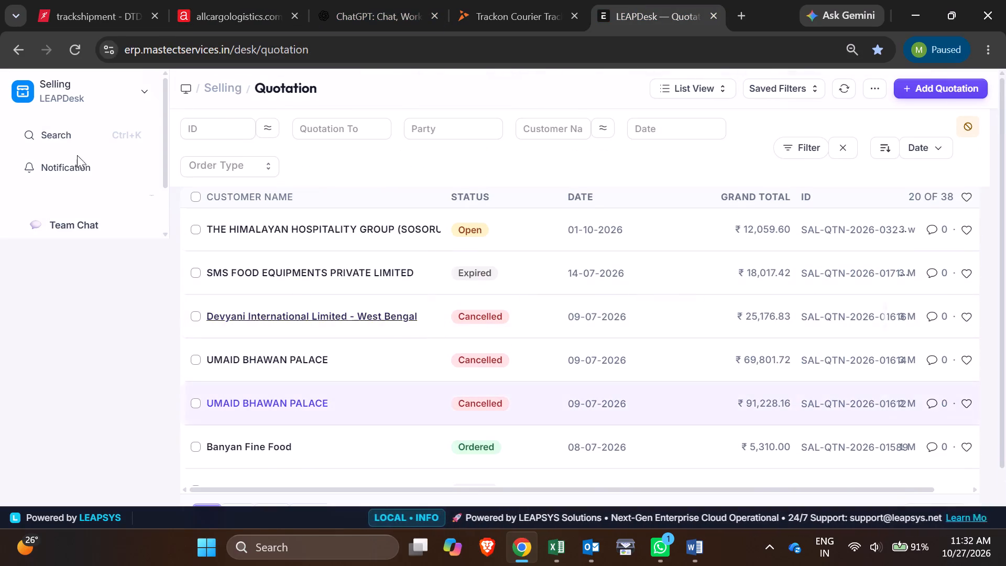
scroll(70, 154, down, 1)
click(74, 212)
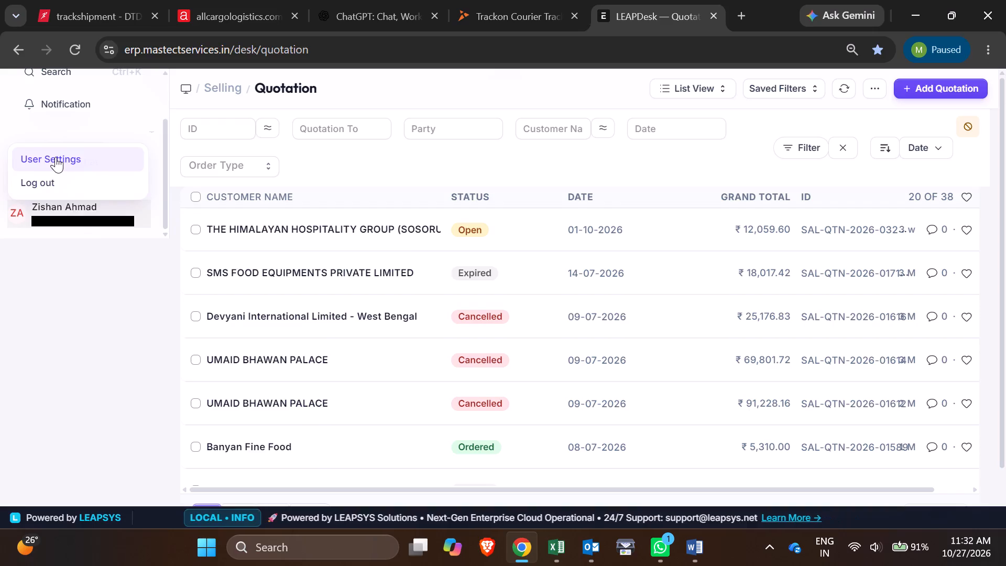
click(56, 157)
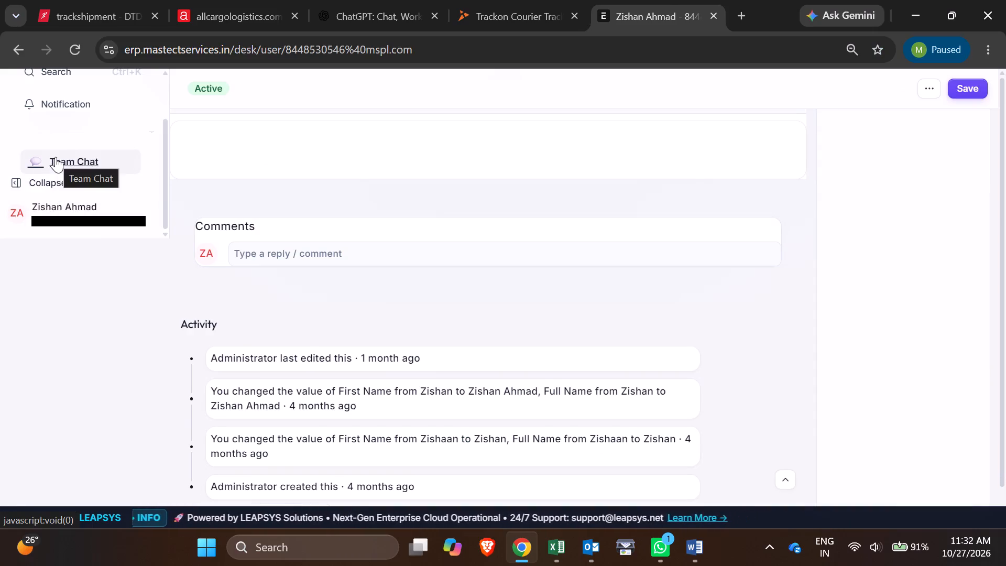
scroll(477, 301, up, 1)
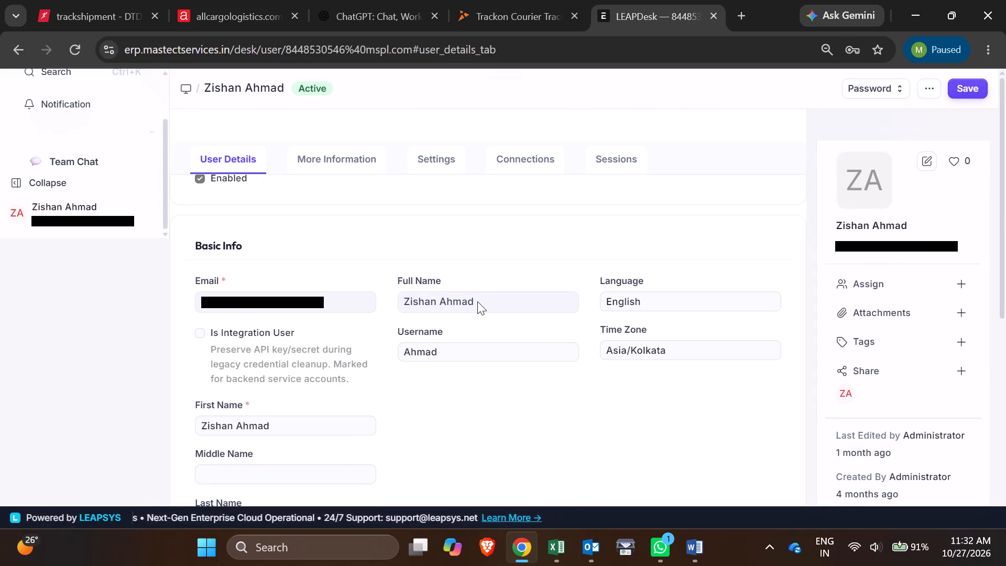
scroll(477, 301, down, 1)
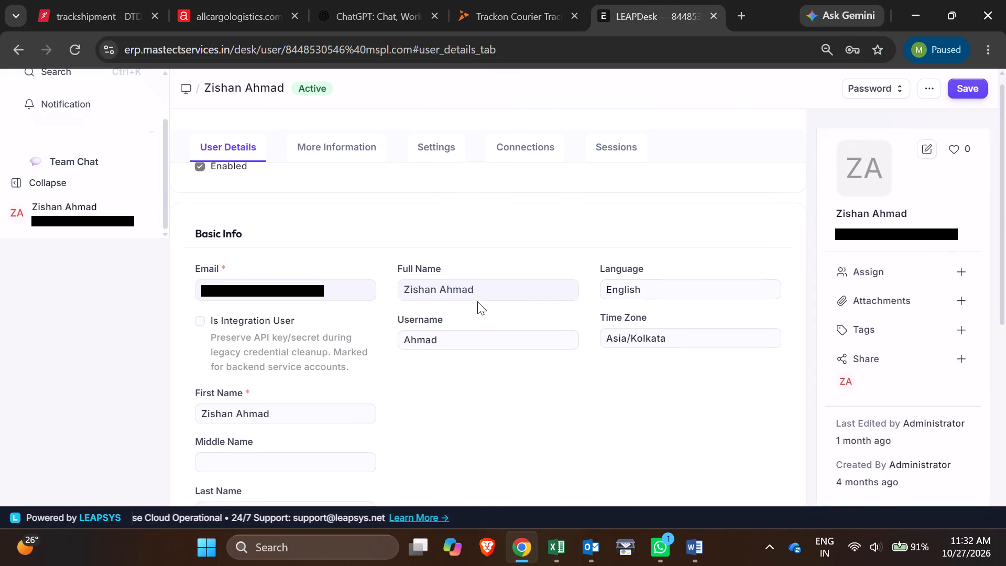
scroll(477, 301, down, 4)
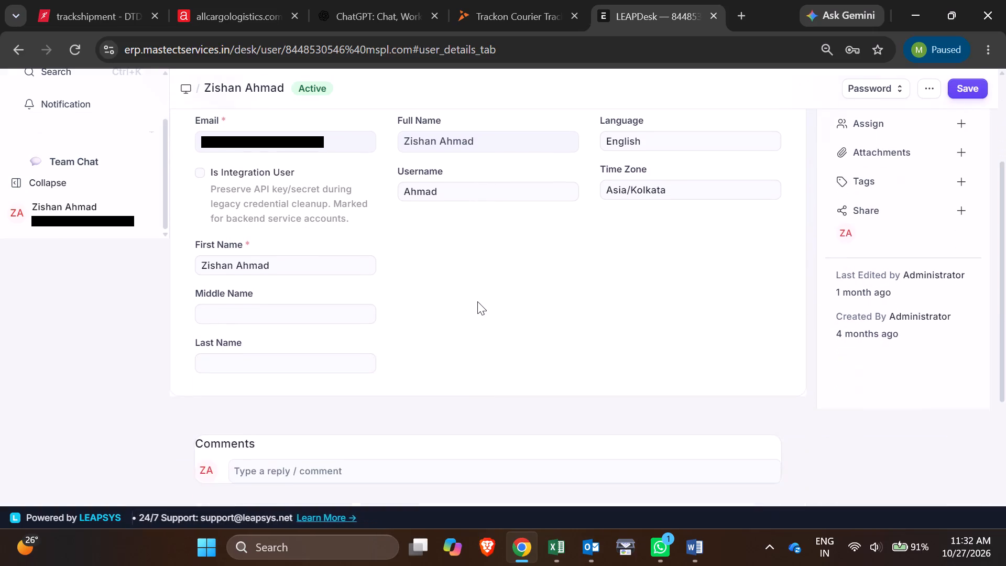
scroll(477, 301, down, 4)
scroll(477, 301, up, 5)
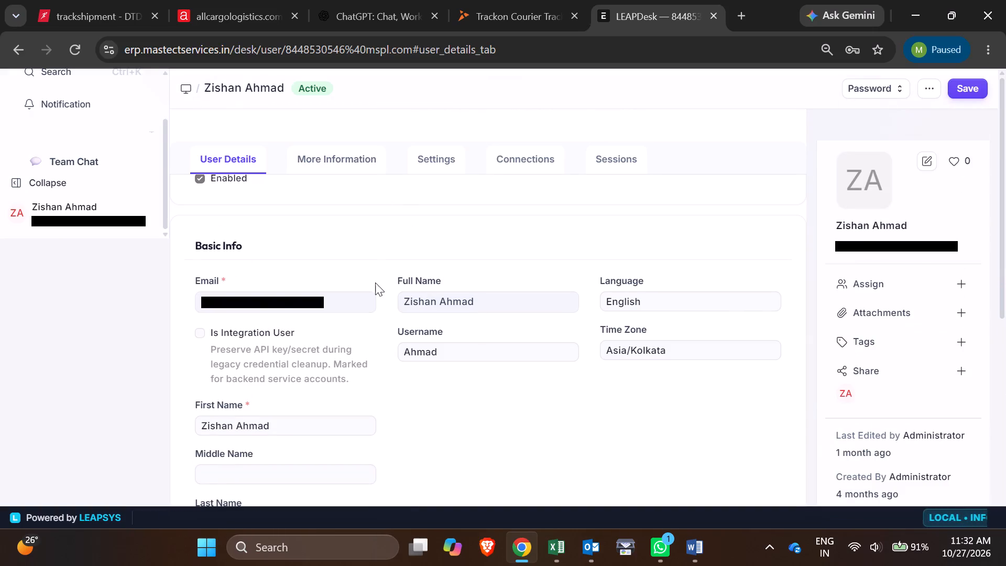
scroll(375, 282, up, 3)
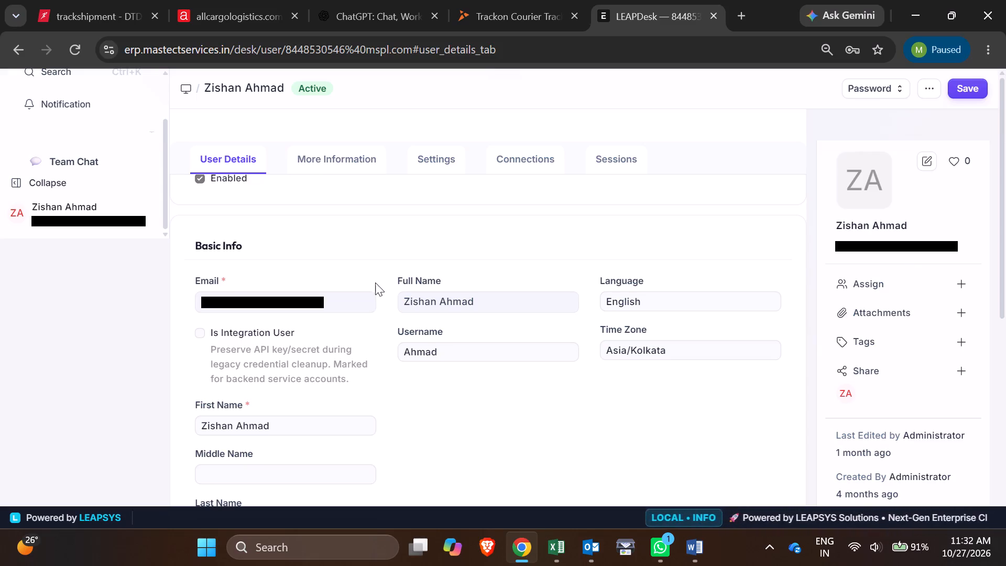
scroll(585, 326, down, 1)
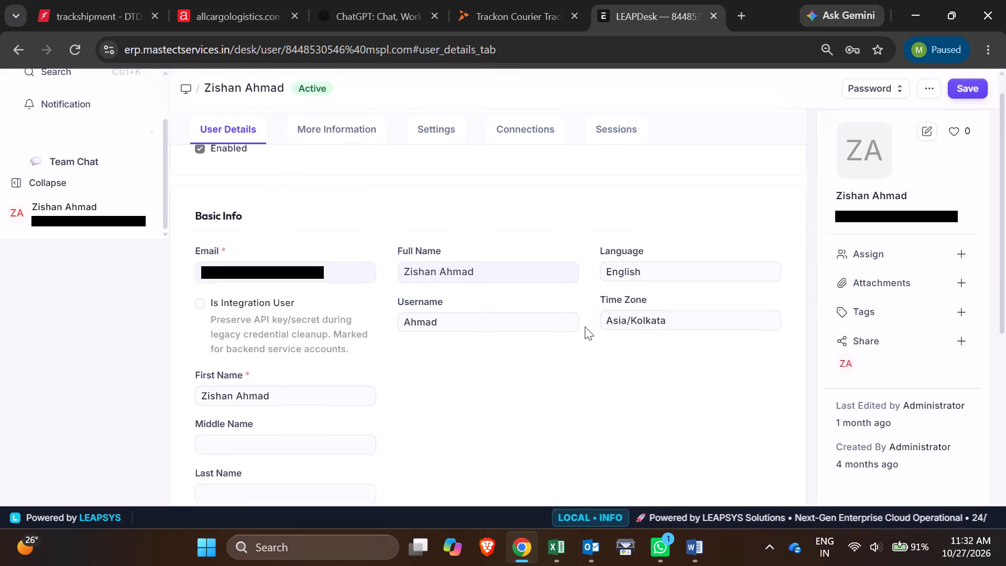
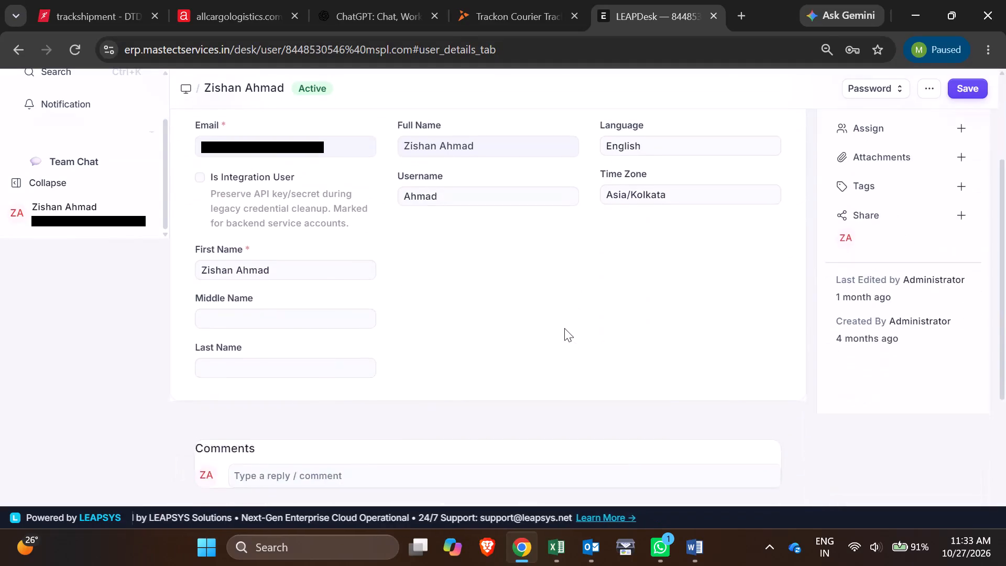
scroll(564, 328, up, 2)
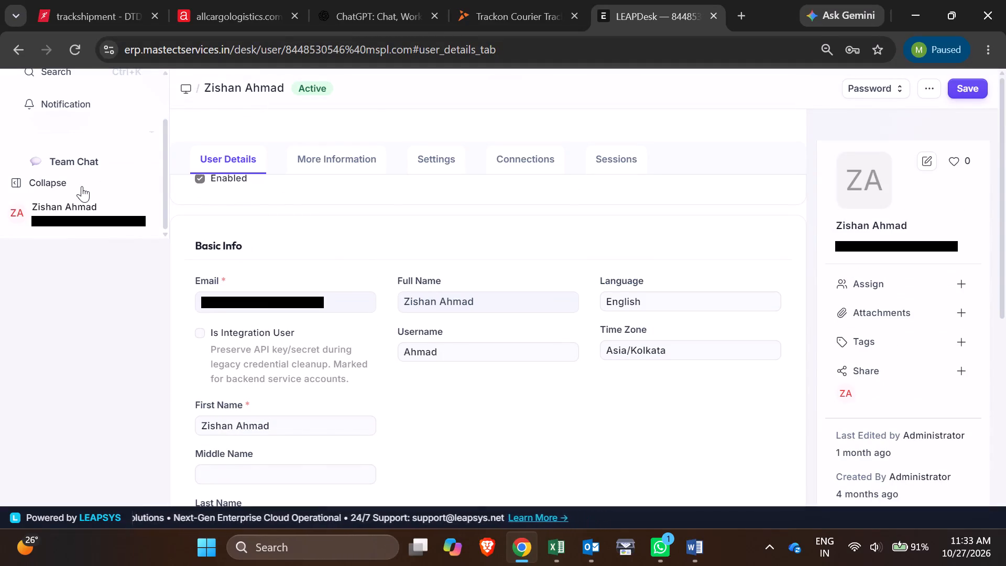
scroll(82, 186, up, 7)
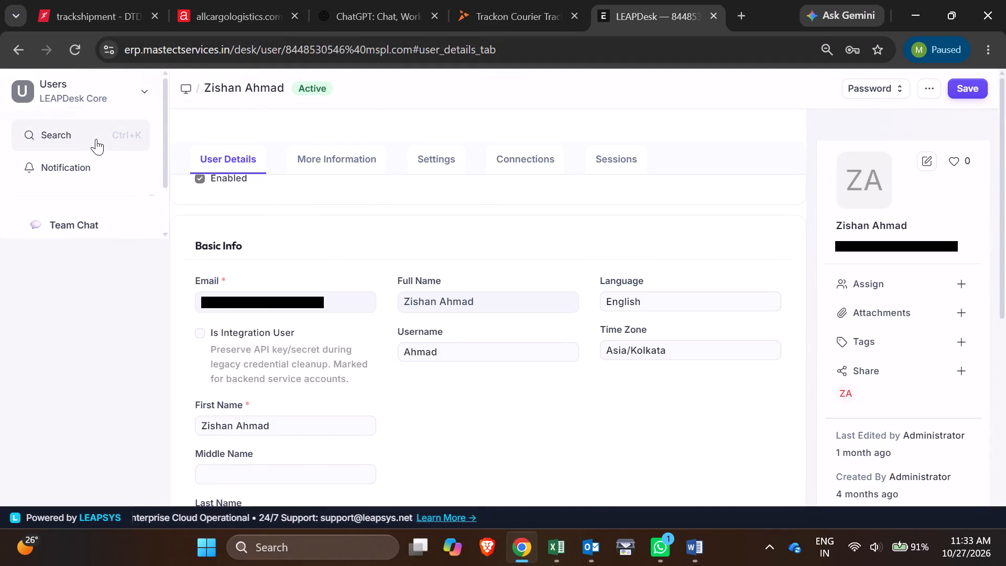
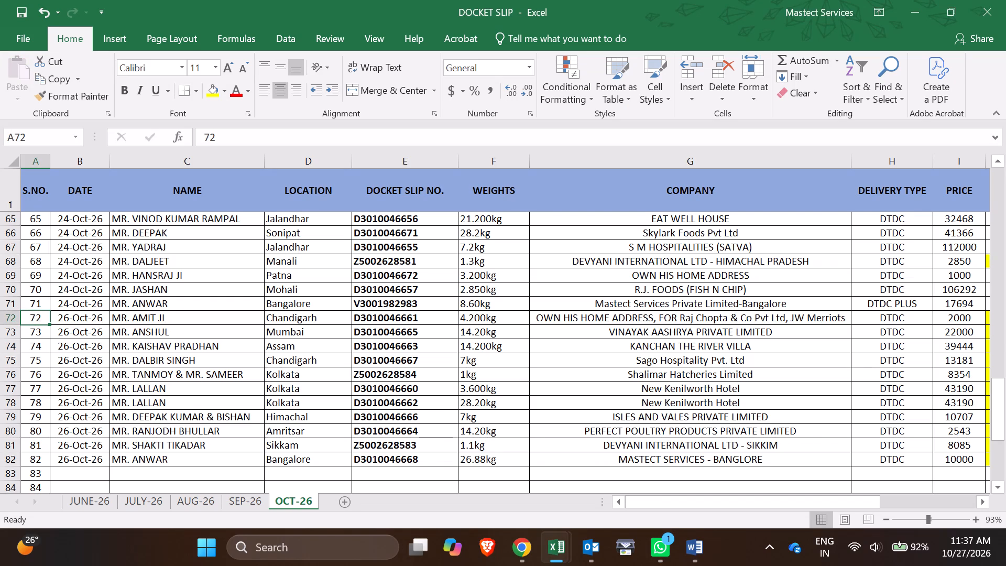
Review the serial number 72 Chandigarh shipment row on the OCT-26 sheet, checking its date, docket number, weight, company, price and status.
click(193, 317)
key(Right)
key(Right)
key(Right)
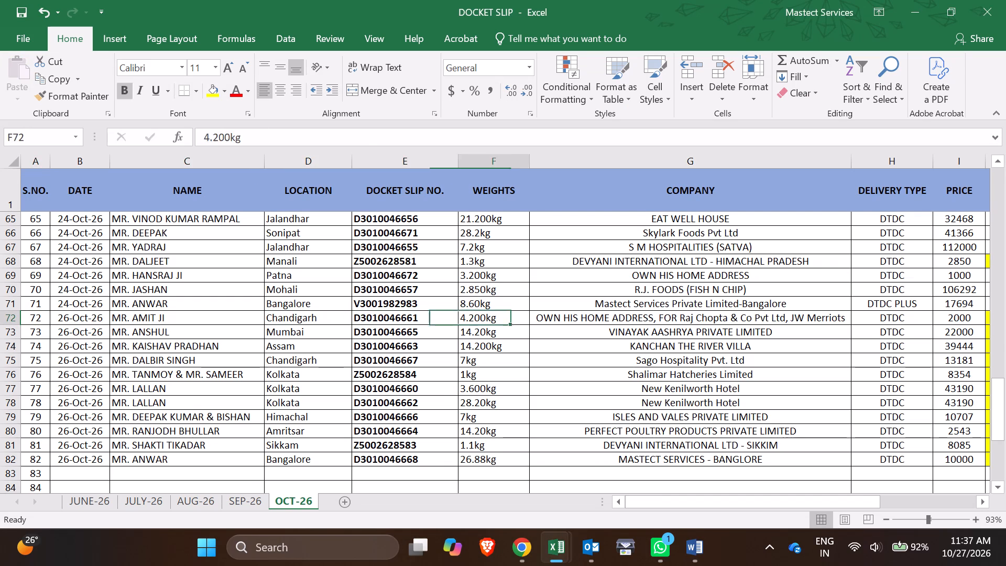
key(Right)
key(Right)
key(Right)
key(Right)
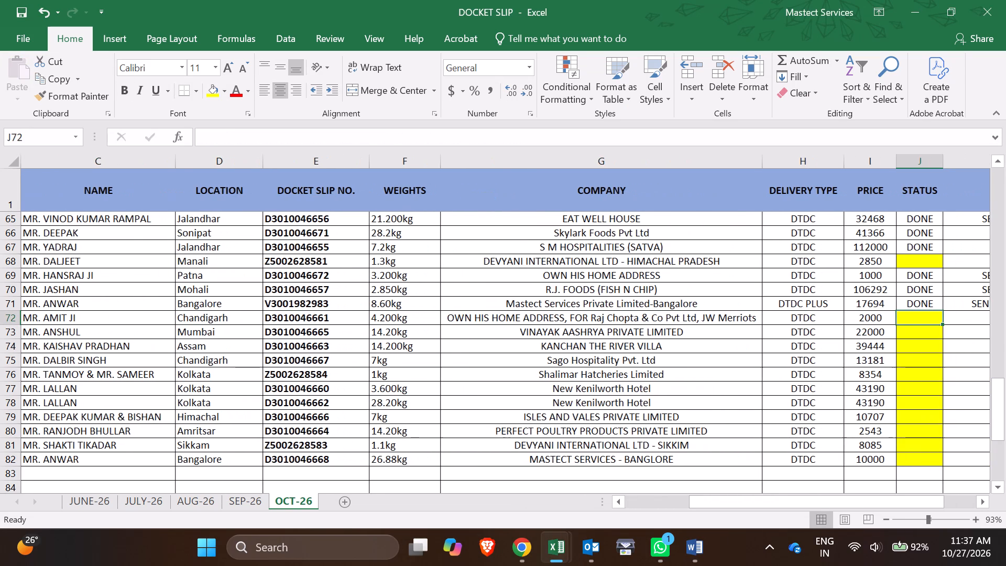
key(Left)
key(Left)
key(Left)
key(Left)
key(Left)
key(Left)
key(Left)
key(Left)
key(Left)
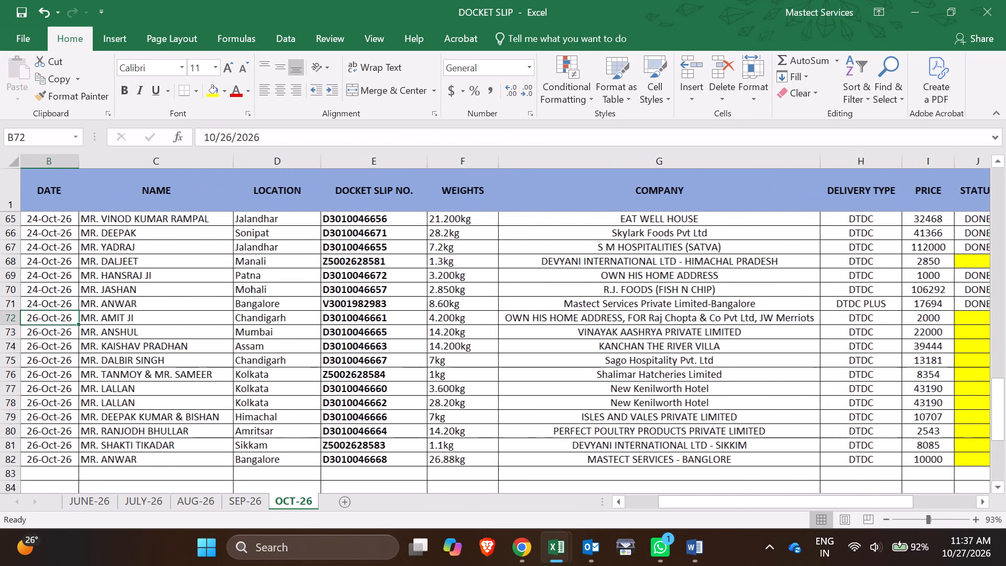
key(Right)
key(Right)
key(Right)
key(Right)
key(Right)
Switch from the DOCKET SLIP workbook to WhatsApp.
key(alt+Tab)
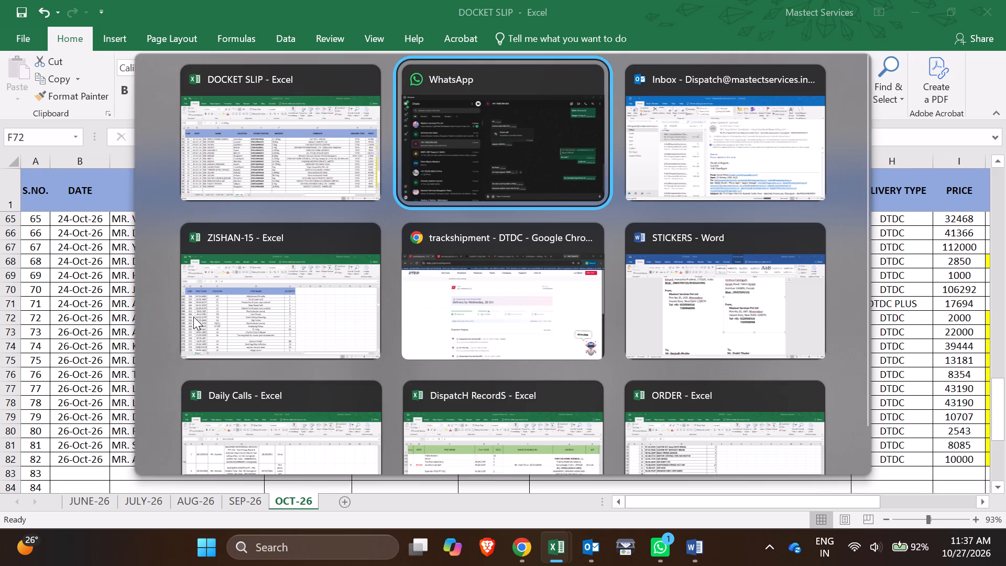
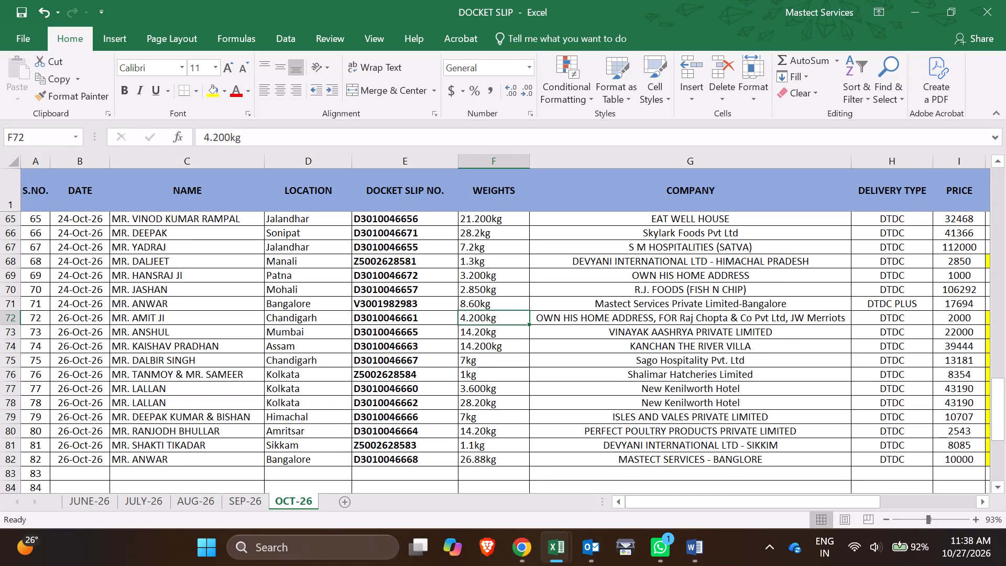
click(625, 319)
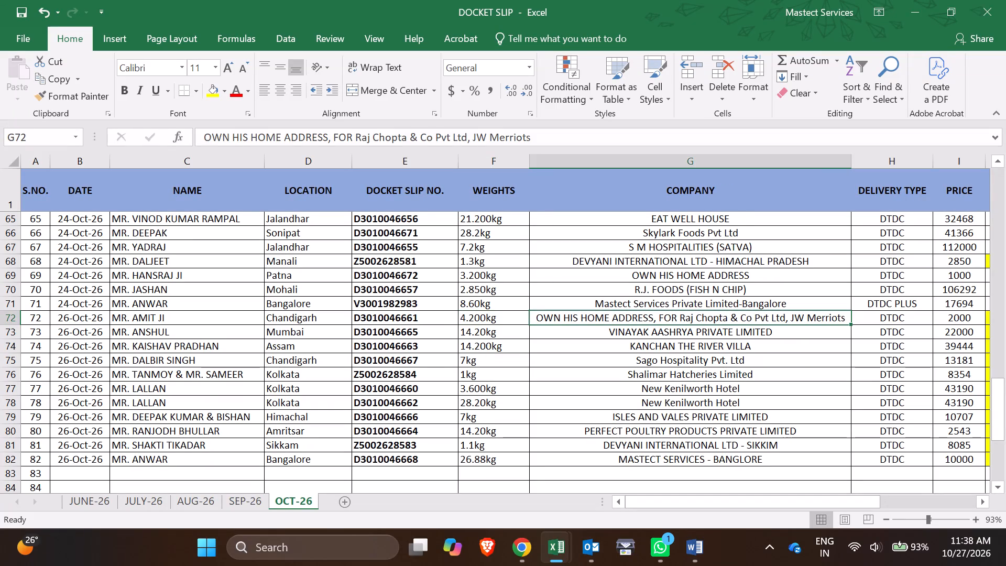
key(alt+Tab)
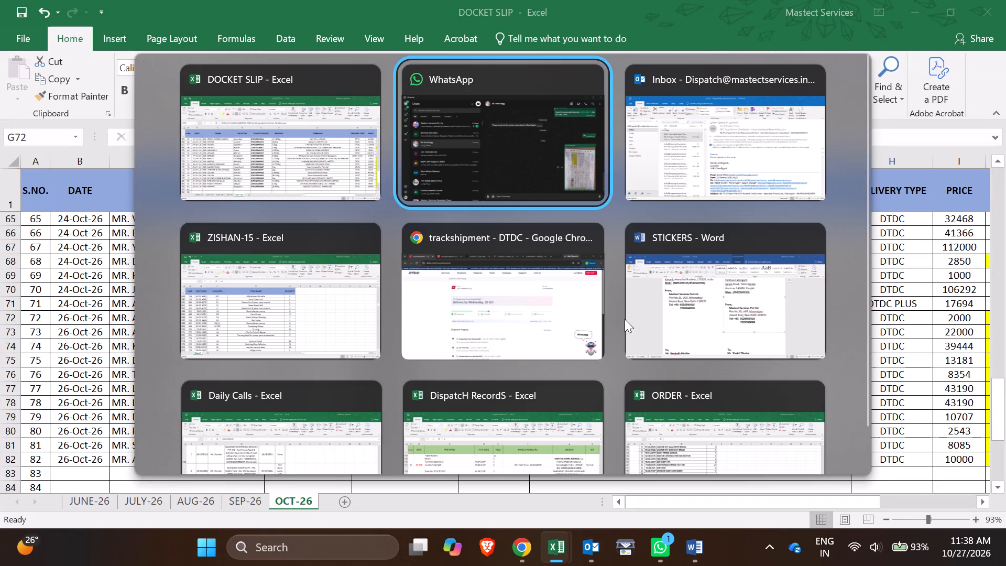
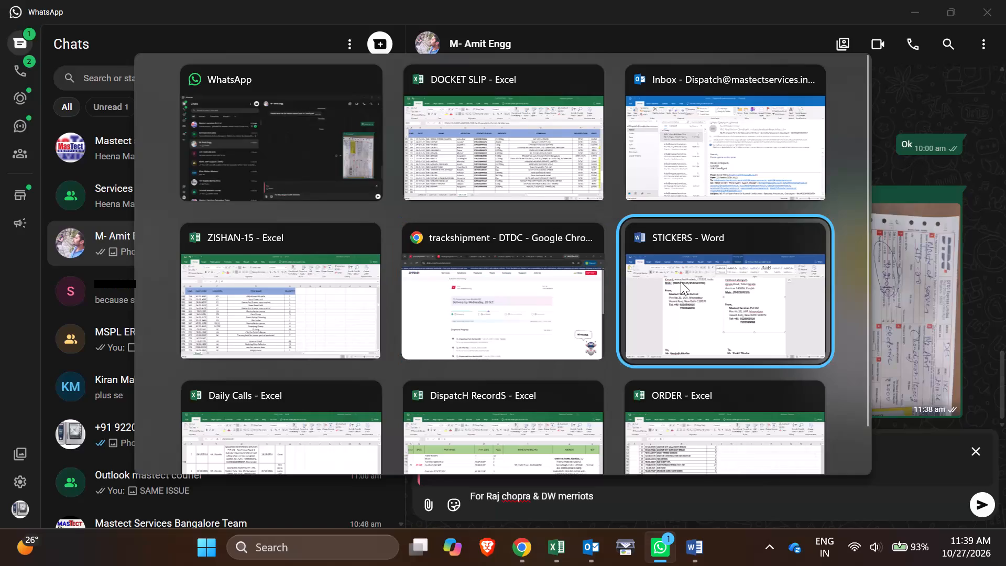
Switch to the DispatcH RecordS workbook and look through the late-October dispatch entries on the Oct 26 sheet, checking parts, recipients and addresses.
key(alt+Tab)
key(alt+Tab)
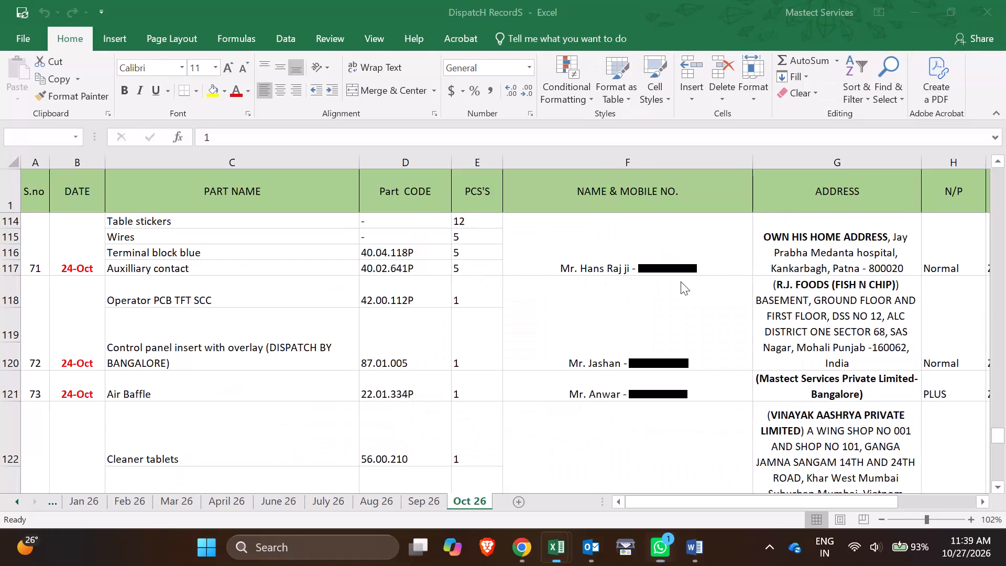
scroll(757, 287, up, 1)
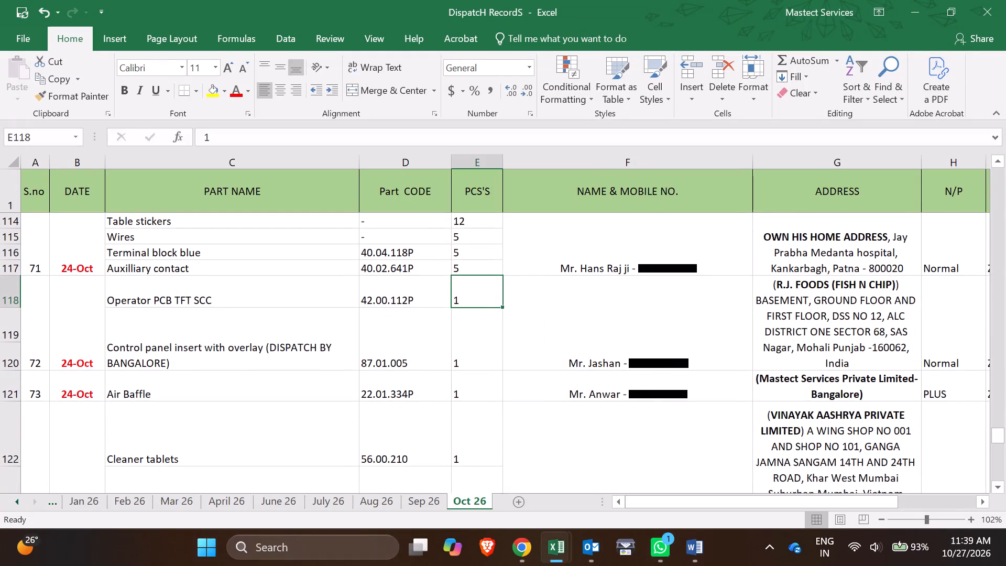
scroll(757, 287, down, 2)
scroll(757, 287, up, 1)
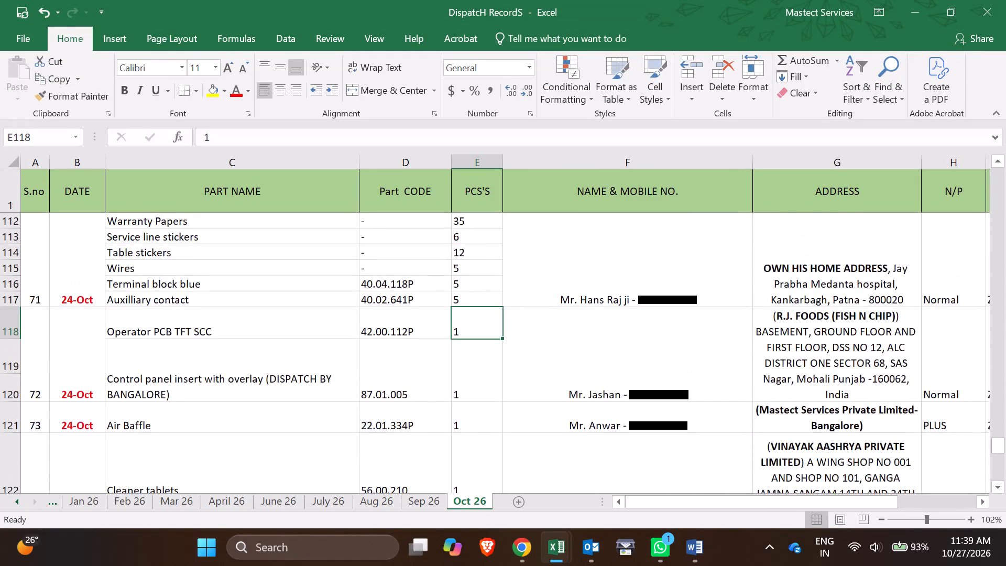
scroll(757, 287, up, 2)
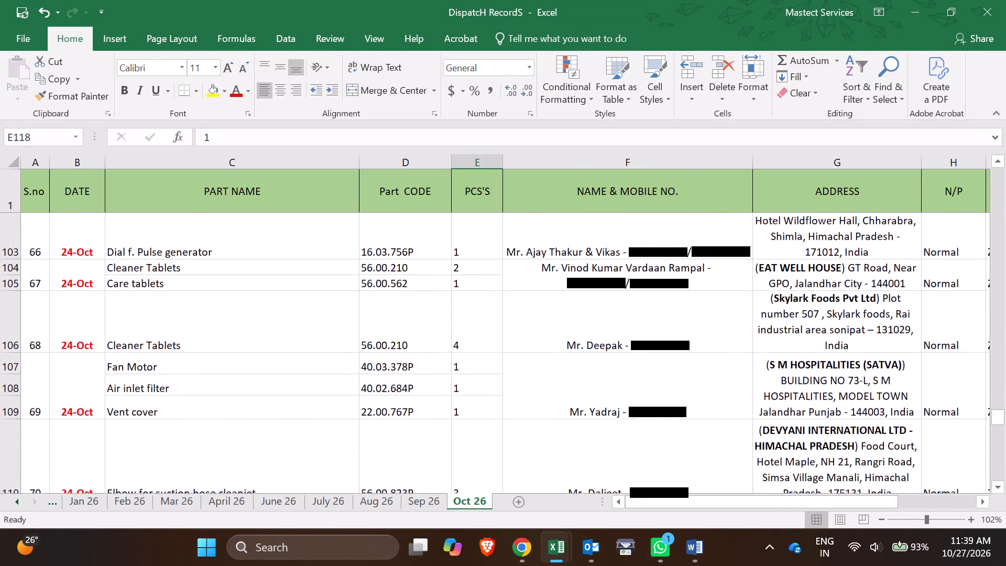
scroll(757, 287, up, 2)
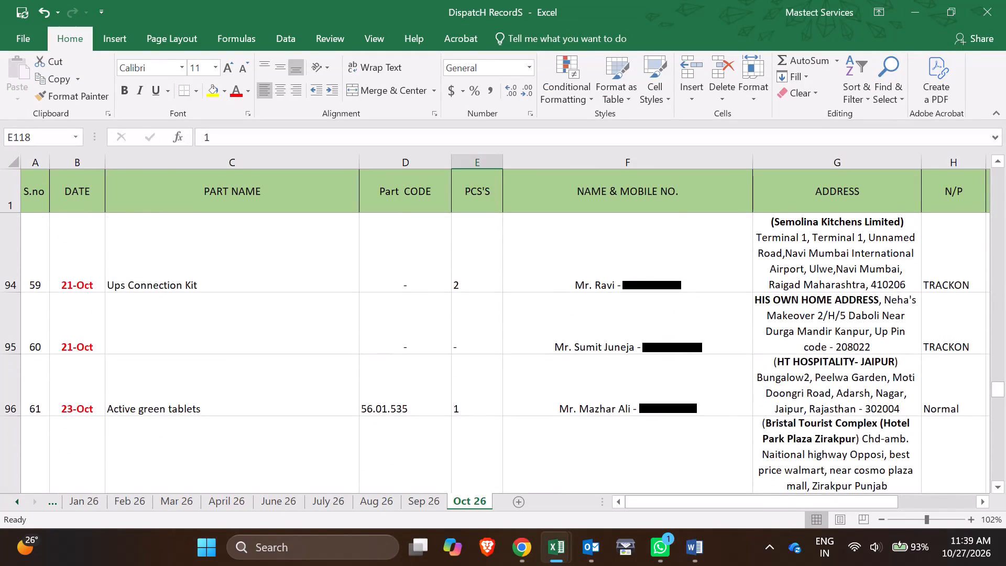
scroll(757, 287, down, 9)
scroll(757, 287, right, 4)
scroll(757, 287, up, 5)
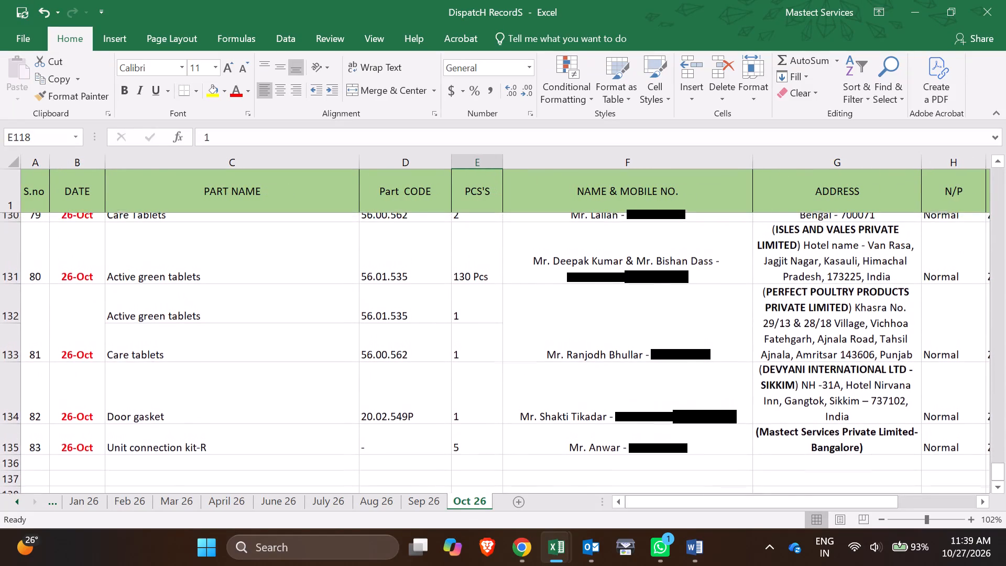
scroll(757, 287, up, 6)
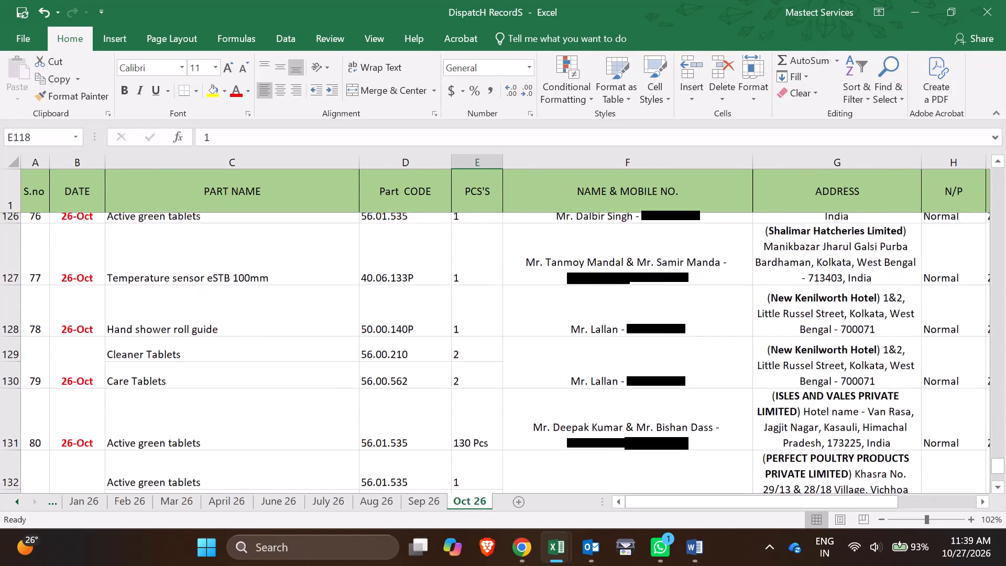
Look back through the 26-Oct and 24-Oct dispatch entries on the Oct 26 sheet, checking parts, recipients and addresses up to entry 64.
scroll(757, 287, up, 5)
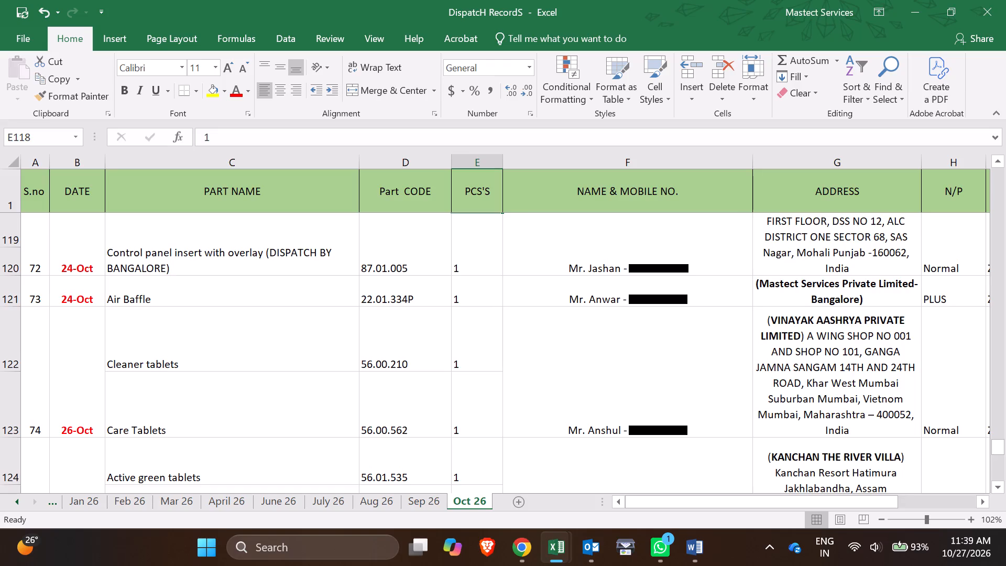
scroll(674, 298, up, 4)
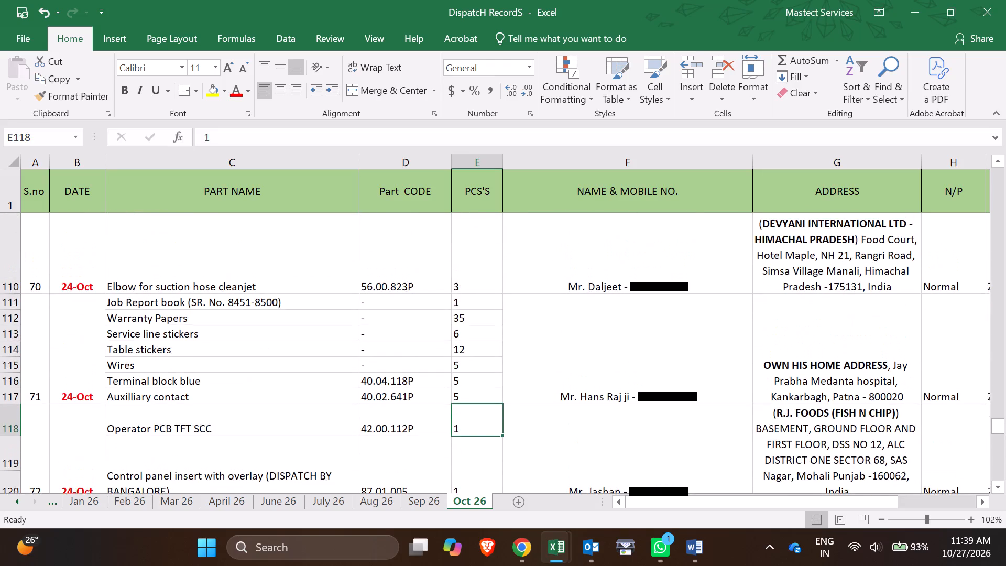
scroll(674, 298, up, 5)
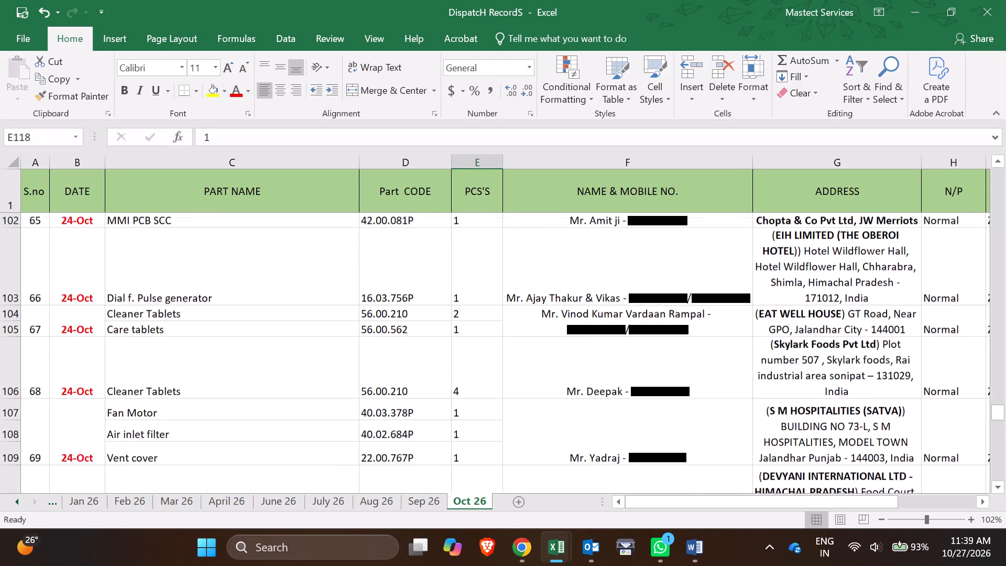
scroll(674, 298, up, 1)
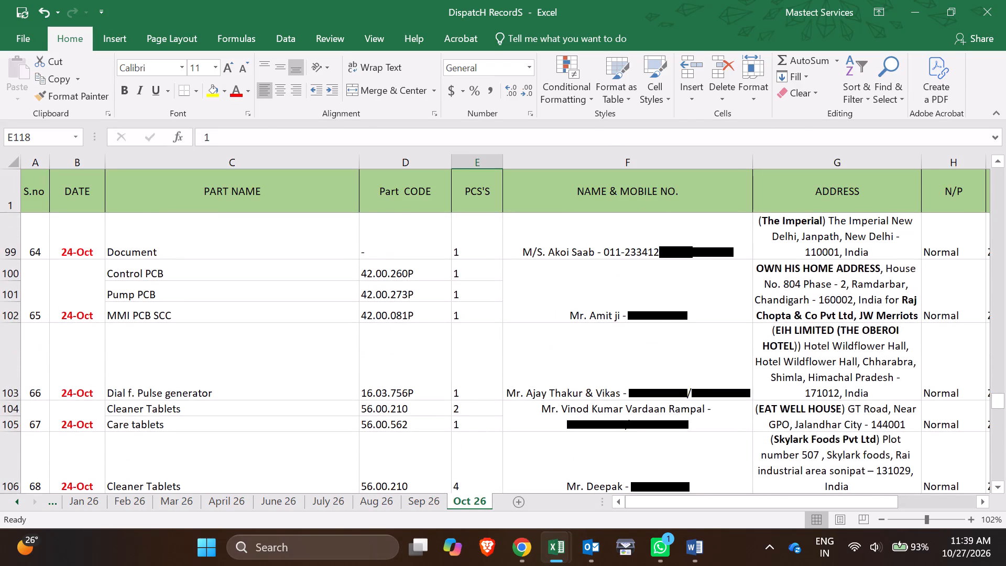
Select the part names and part codes of the Control PCB, Pump PCB and MMI PCB SCC in the 24-Oct dispatch entry 65.
click(811, 285)
click(707, 303)
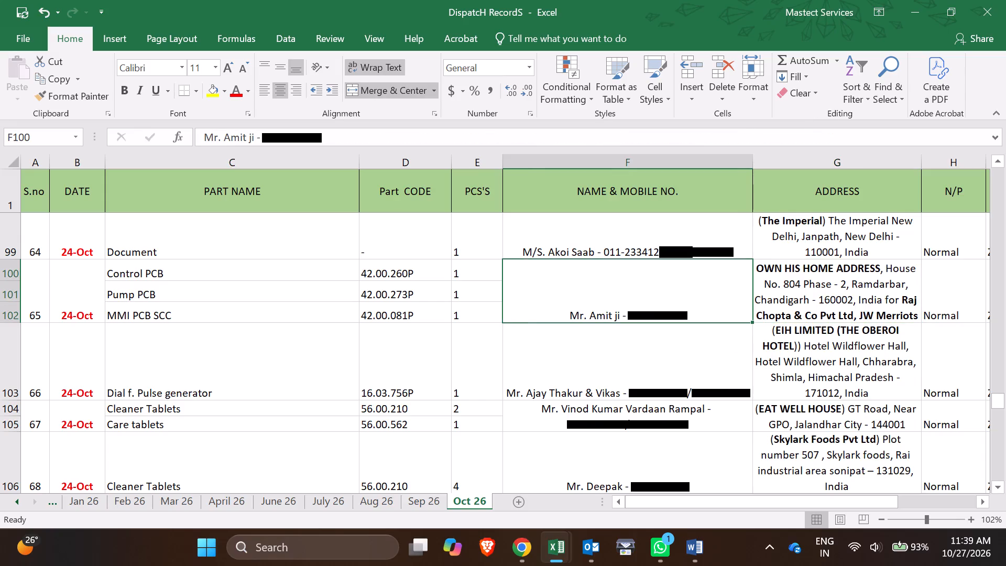
click(237, 263)
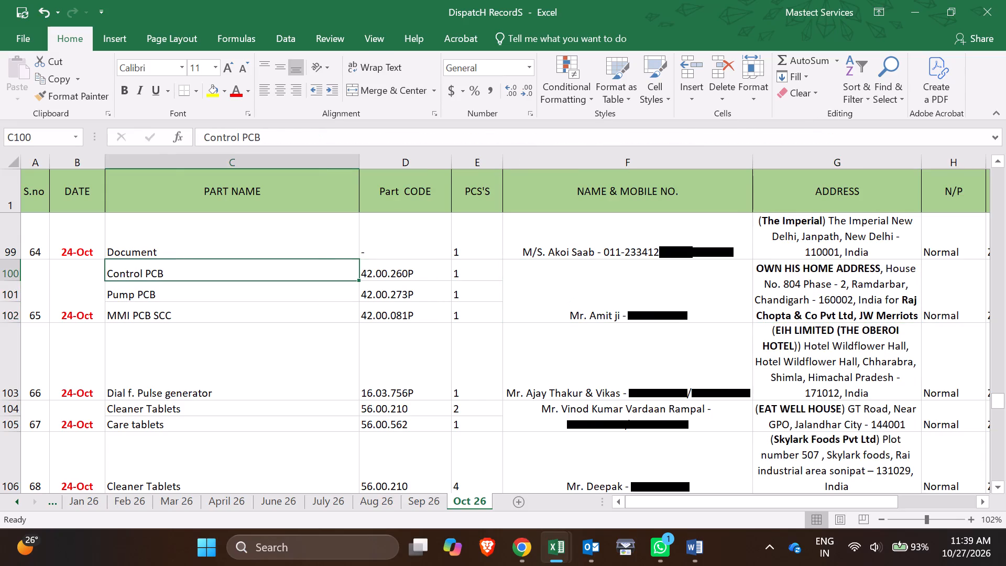
key(shift+Down)
key(shift+Down)
key(shift+Right)
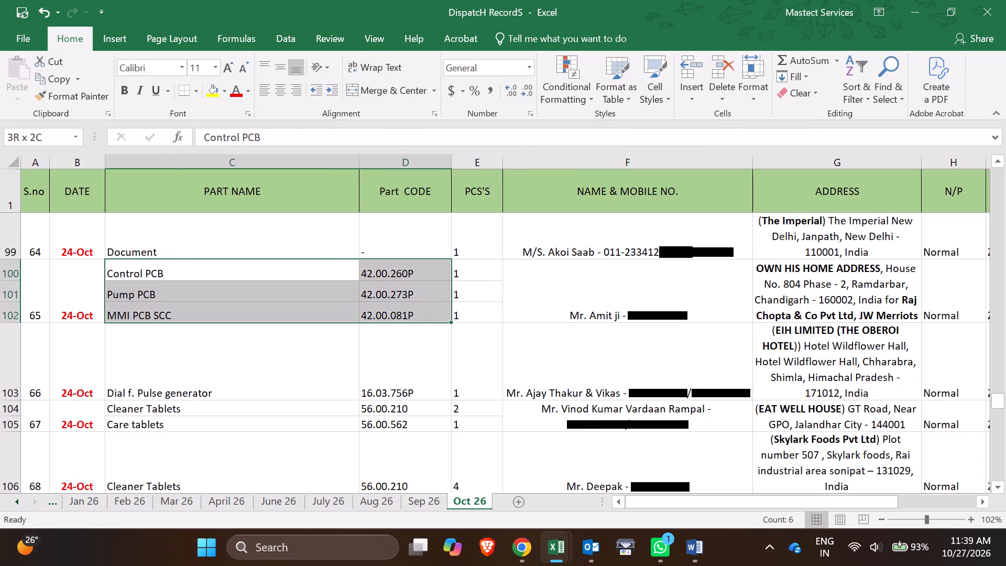
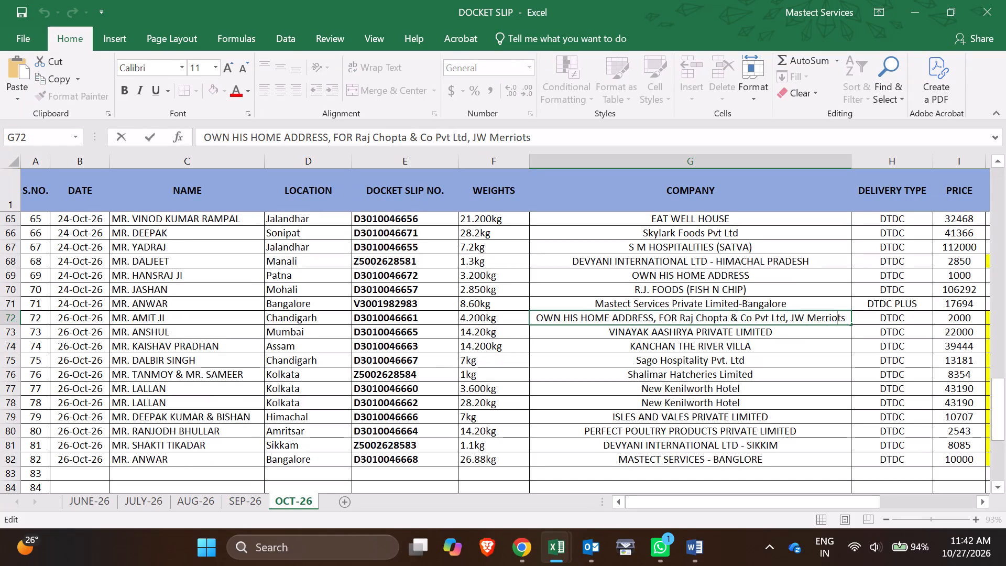
click(845, 319)
key(BackSpace)
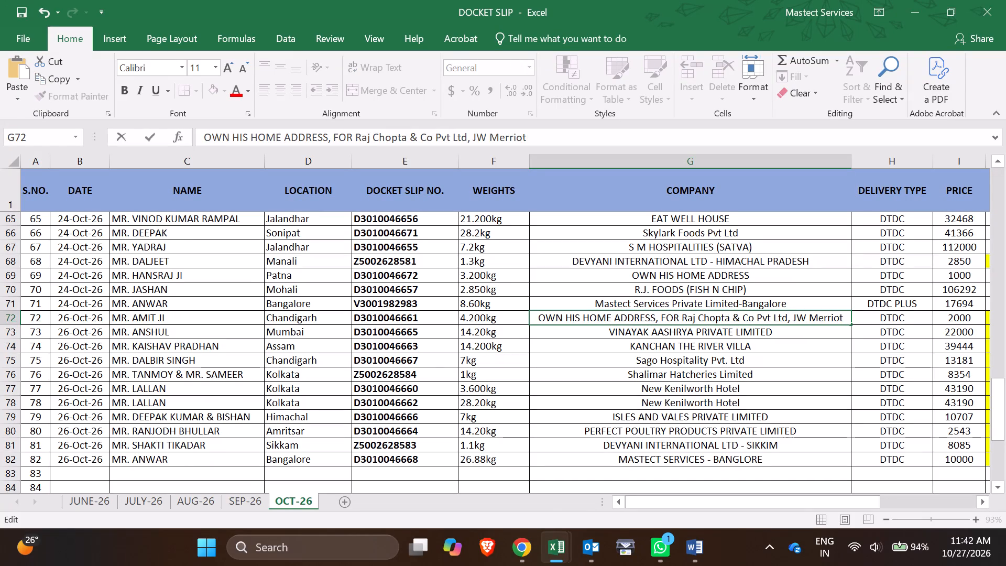
Change the hotel name at the end of the row 72 company entry to "JW Merriotts" and save the DOCKET SLIP workbook.
key(t)
key(Left)
key(Left)
key(Right)
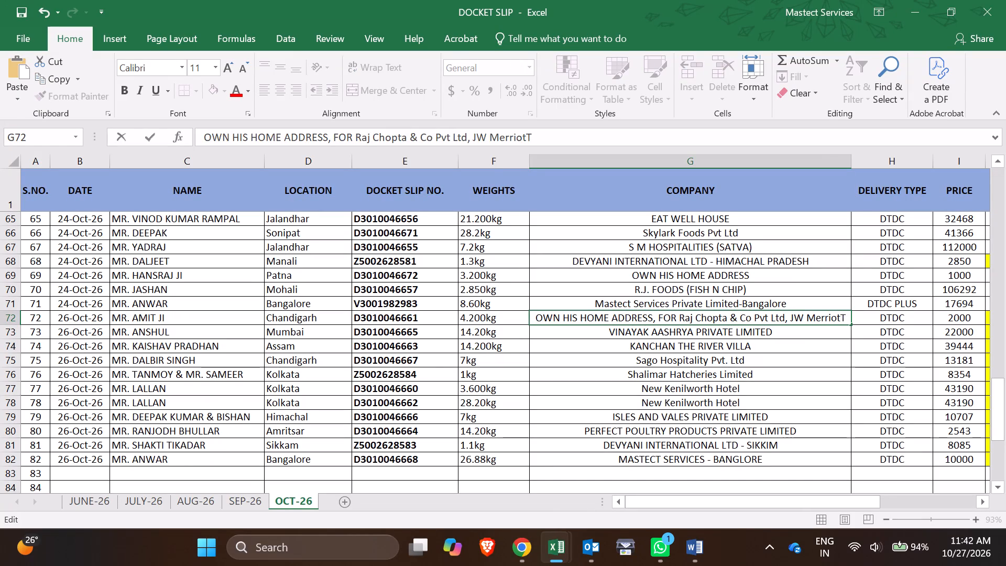
key(Right)
key(BackSpace)
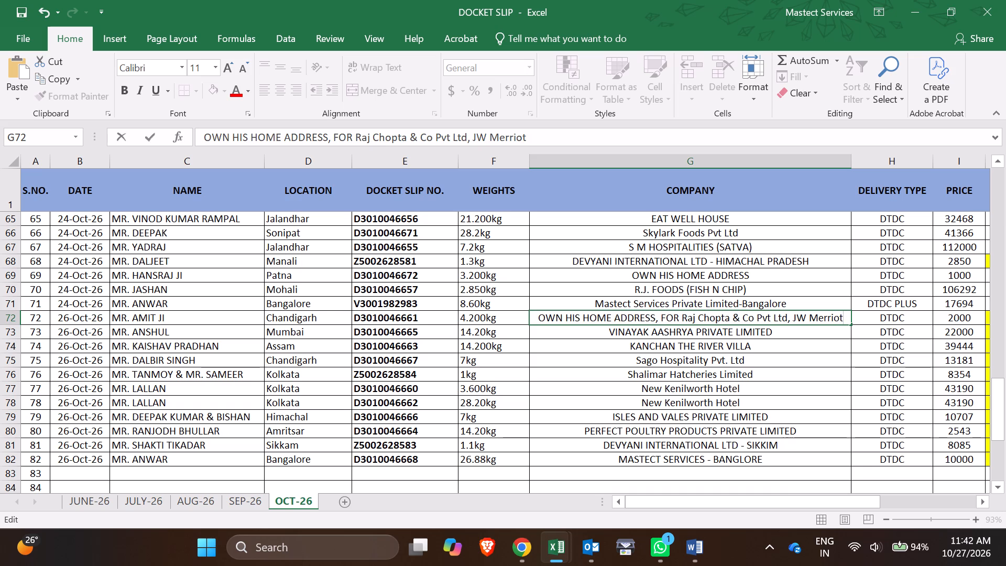
key(t)
key(s)
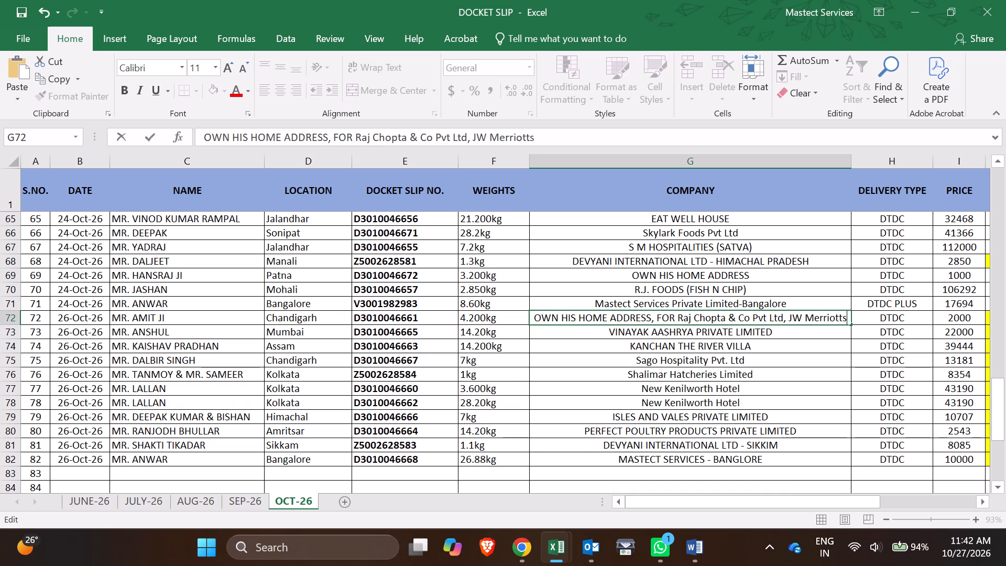
key(Return)
key(ctrl+s)
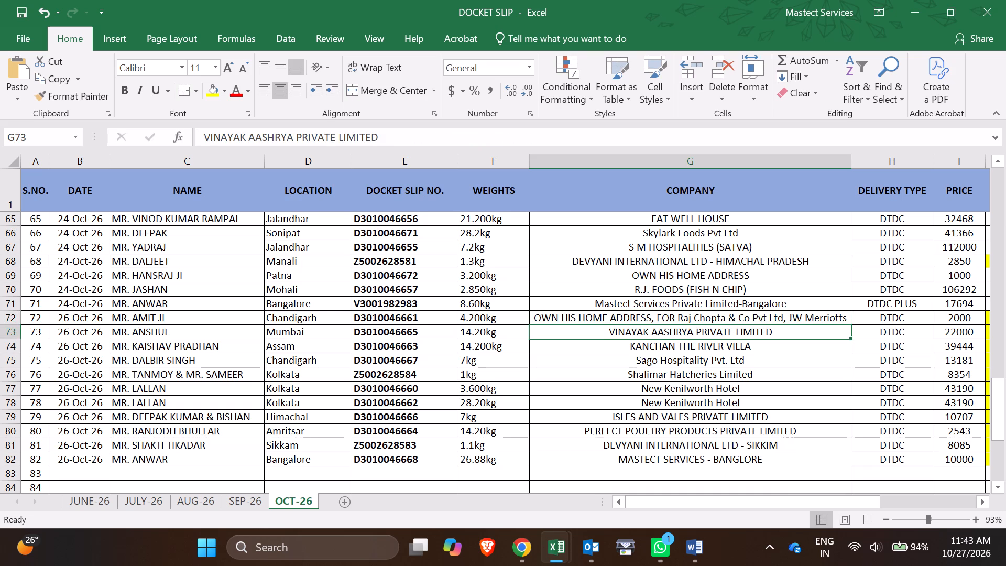
Copy the 26-Oct-26 company entries in rows 72 to 81 of the OCT-26 sheet.
click(781, 317)
key(shift+Down)
key(shift+Down)
key(shift+Down)
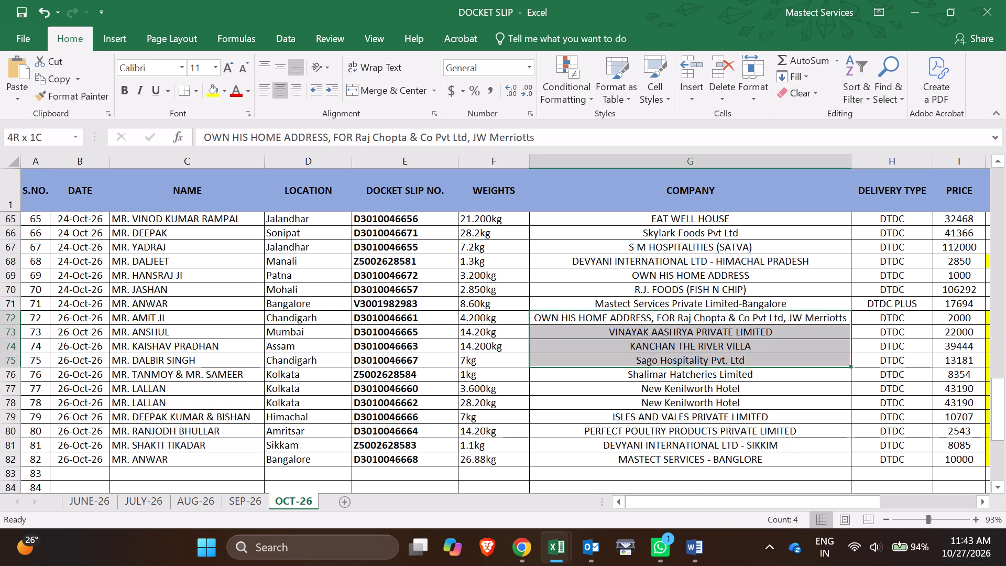
key(shift+Down)
key(shift+Down)
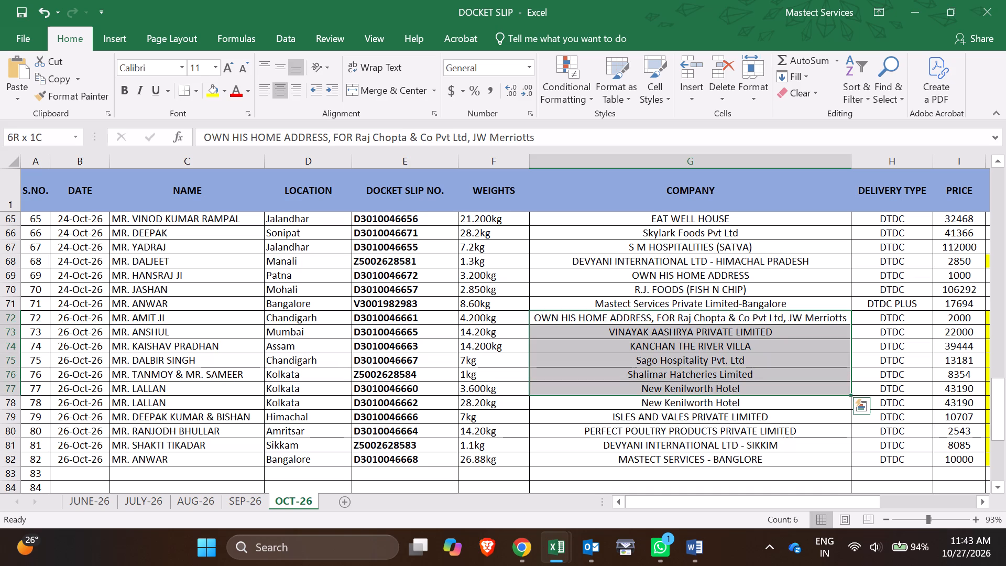
key(shift+Down)
key(shift+Down)
key(shift+Down)
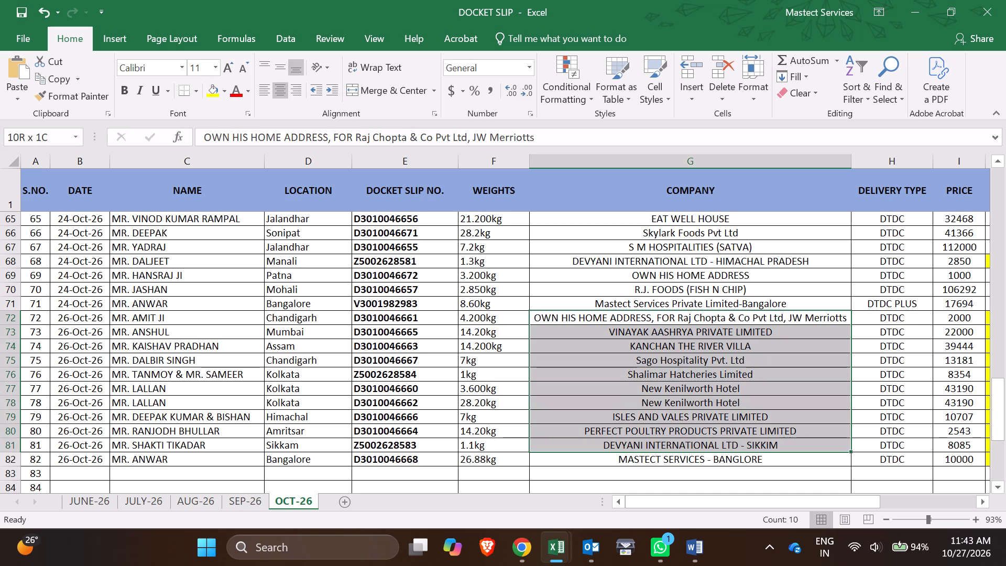
key(ctrl+c)
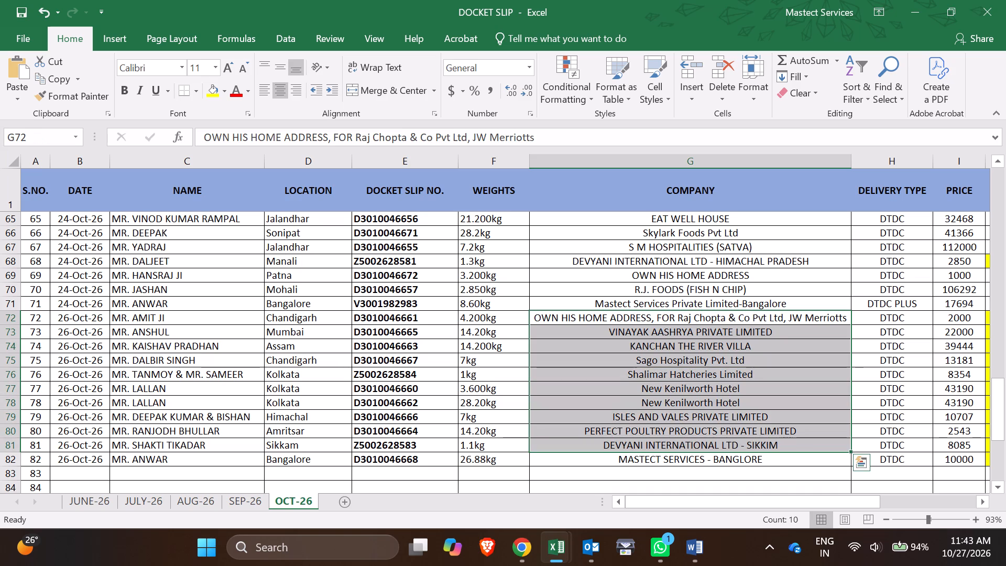
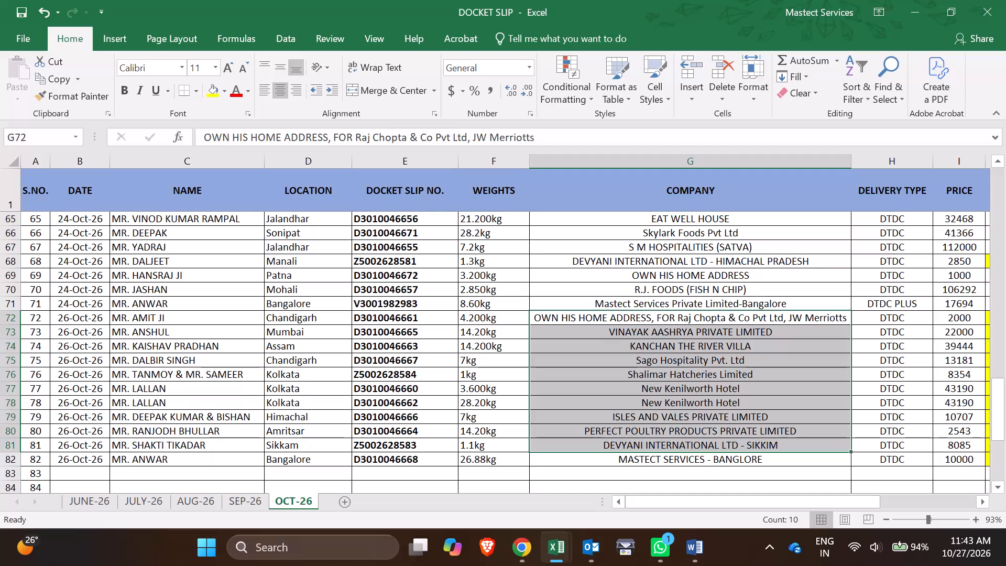
Leave the company entries in the DOCKET SLIP workbook and switch to WhatsApp.
click(586, 460)
key(alt+Tab)
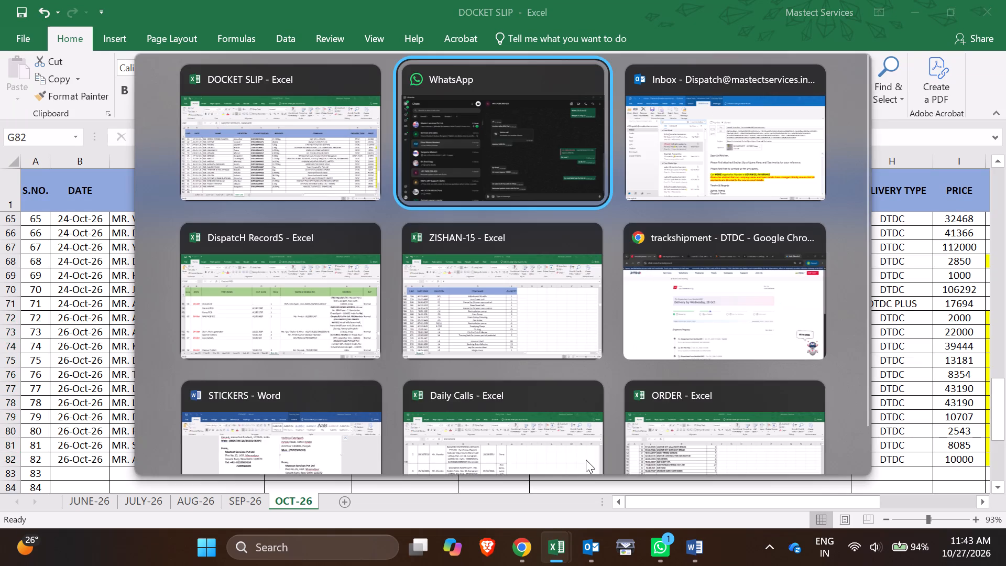
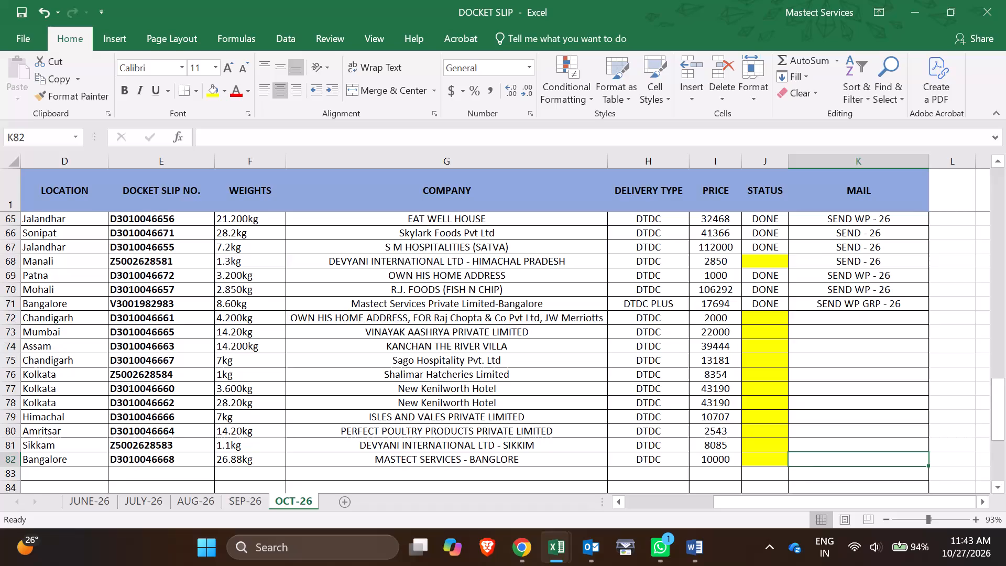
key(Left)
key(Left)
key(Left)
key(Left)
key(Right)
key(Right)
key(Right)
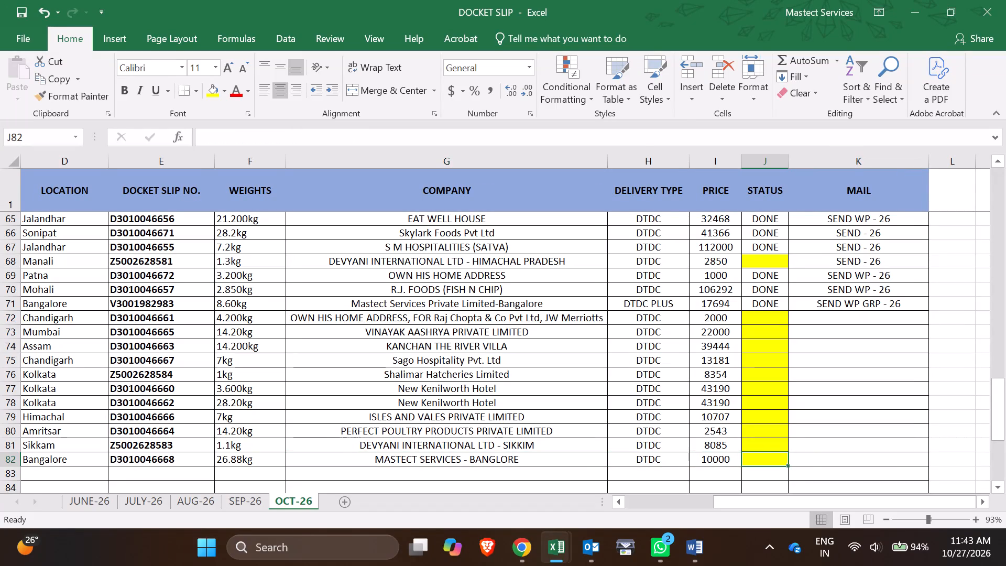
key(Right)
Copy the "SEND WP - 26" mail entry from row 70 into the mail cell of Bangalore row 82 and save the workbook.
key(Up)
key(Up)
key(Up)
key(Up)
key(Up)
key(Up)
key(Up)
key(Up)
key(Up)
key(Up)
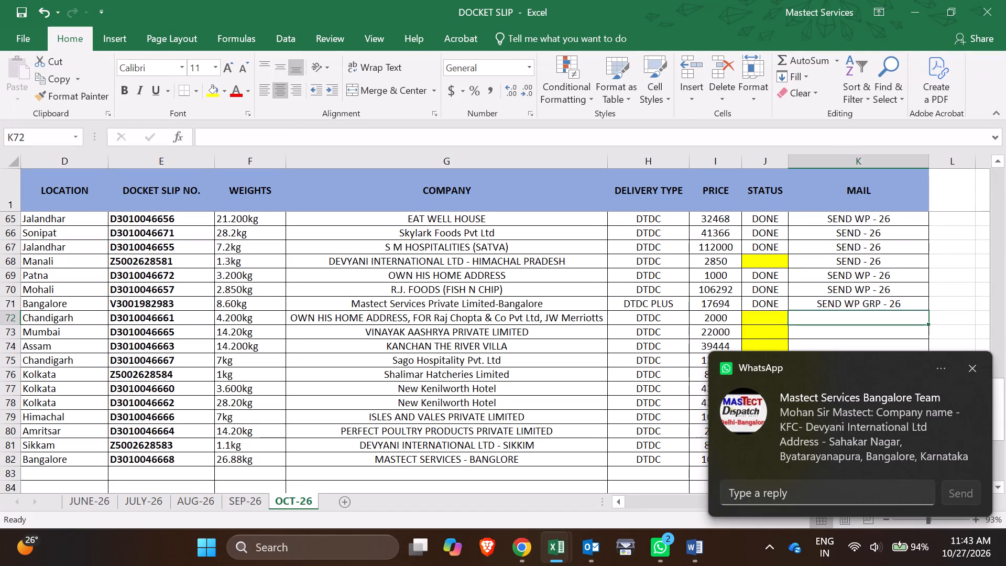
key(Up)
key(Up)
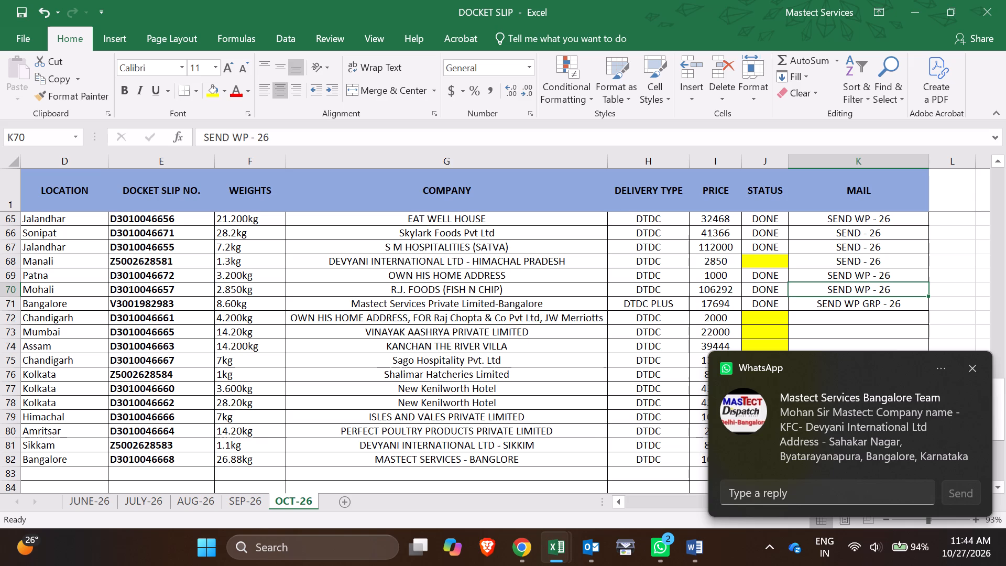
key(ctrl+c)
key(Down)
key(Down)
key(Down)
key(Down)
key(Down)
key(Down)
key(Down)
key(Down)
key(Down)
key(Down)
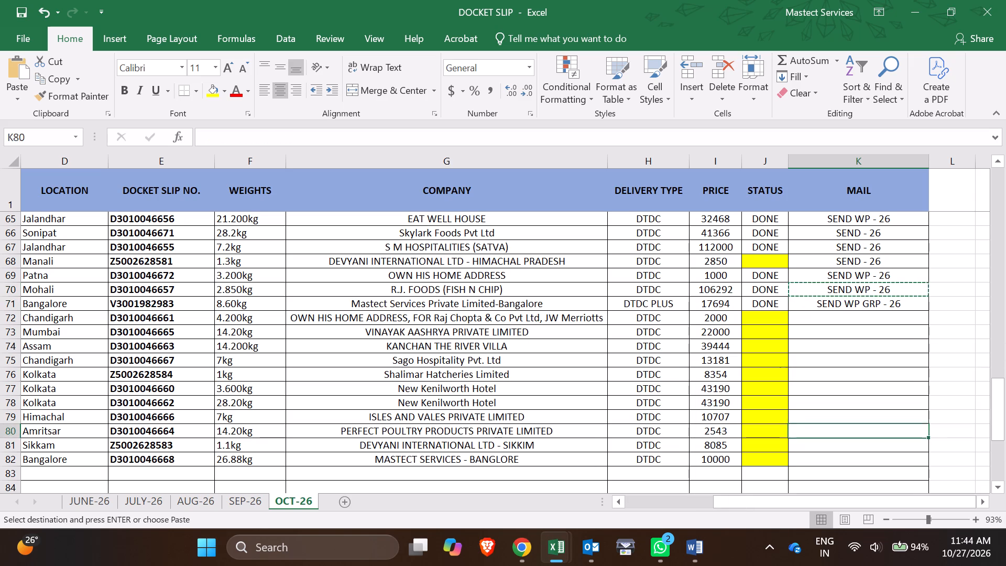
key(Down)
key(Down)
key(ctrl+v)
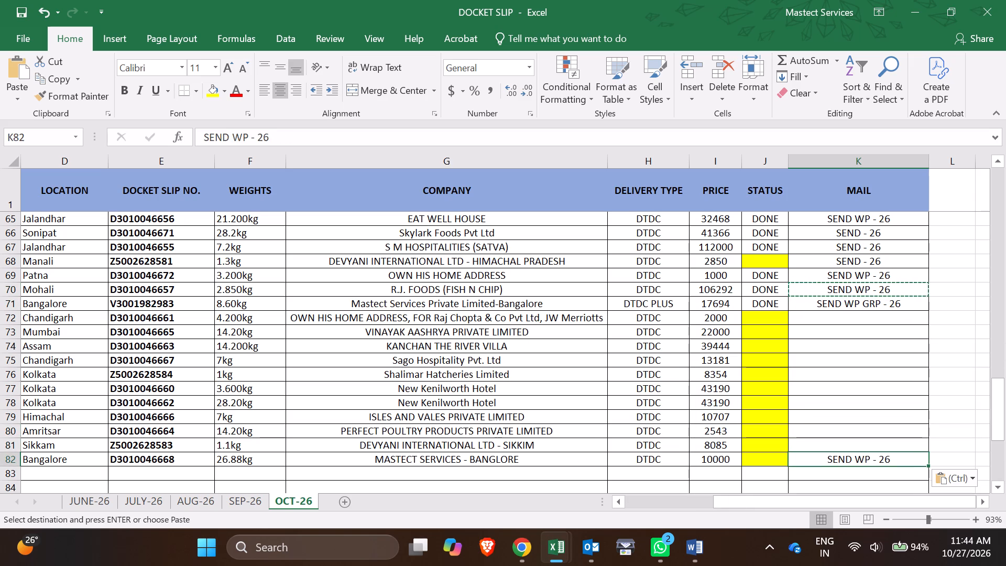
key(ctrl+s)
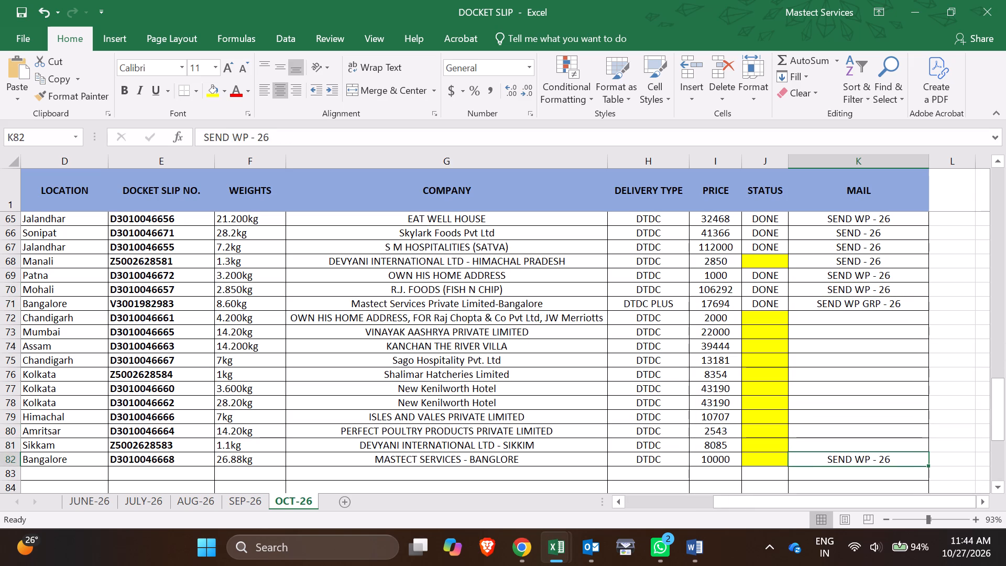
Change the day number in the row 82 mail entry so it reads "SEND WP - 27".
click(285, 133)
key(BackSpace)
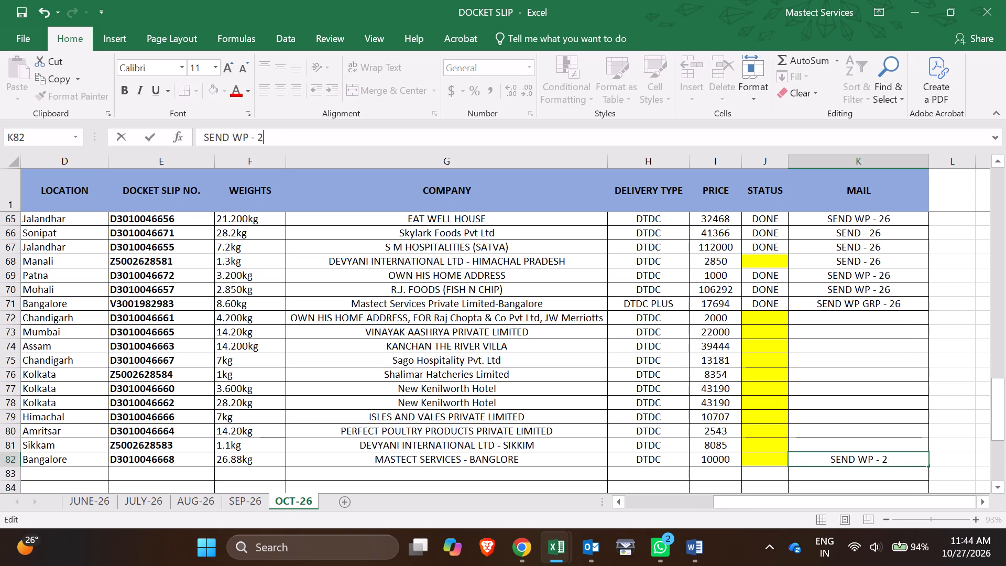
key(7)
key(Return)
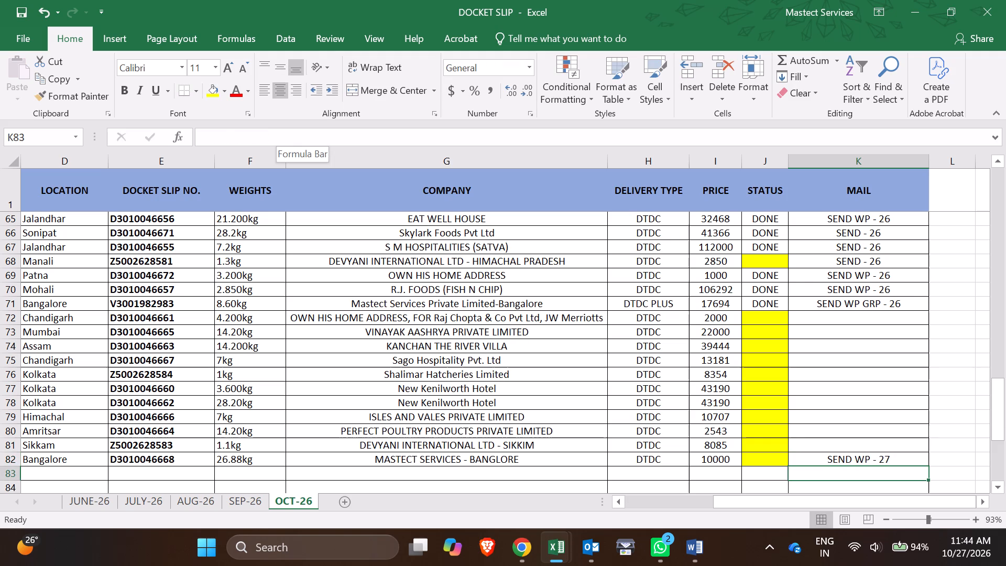
Replace the row 82 mail entry with a copy of the "SEND WP GRP - 26" entry from row 71.
key(Up)
key(Up)
key(Up)
key(Up)
key(Up)
key(Up)
key(Up)
key(Up)
key(Up)
key(Up)
key(Up)
key(Up)
key(ctrl+c)
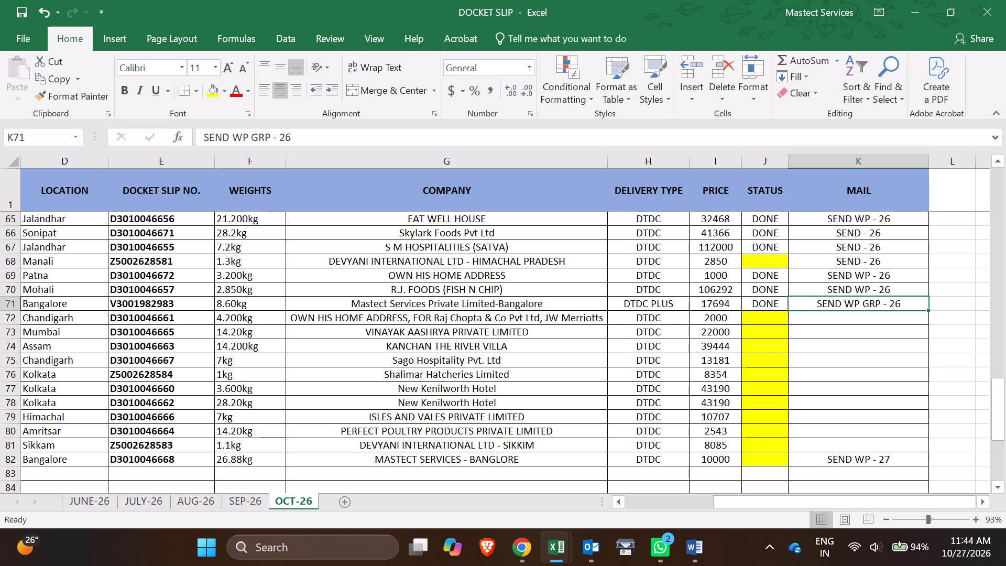
key(Down)
key(Down)
key(Down)
key(Down)
key(Down)
key(Down)
key(Down)
key(Down)
key(Down)
key(Down)
key(Down)
key(Down)
key(Up)
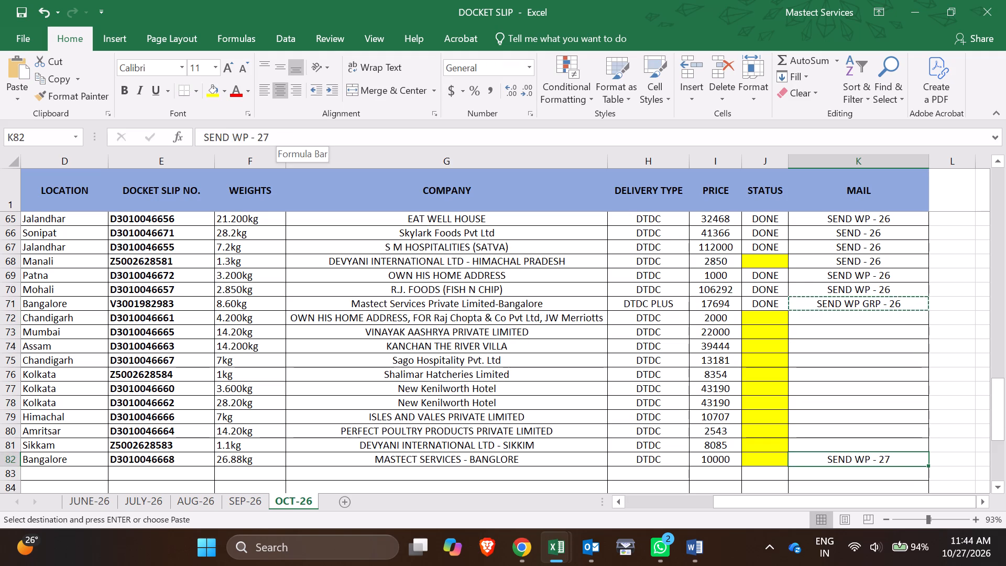
key(ctrl+v)
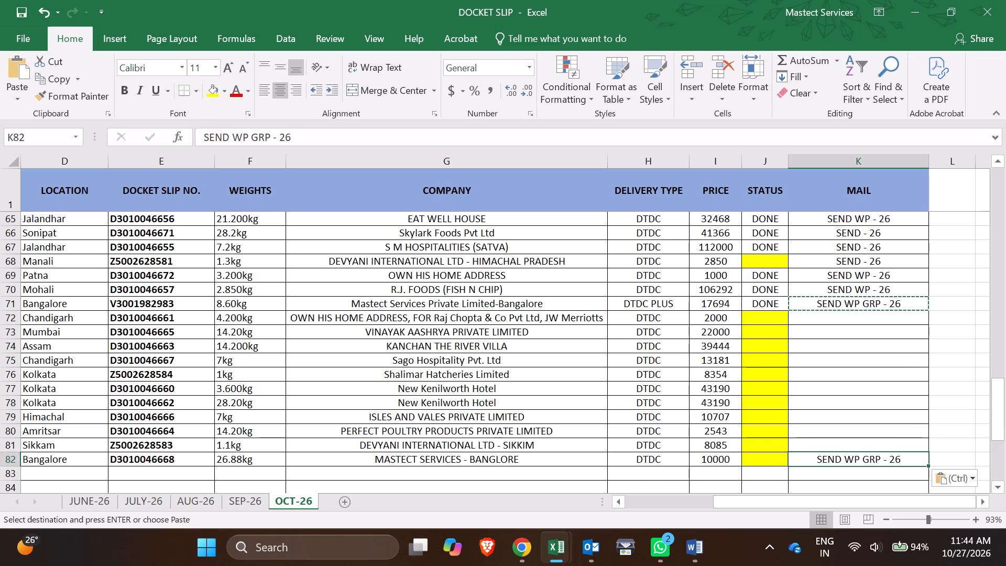
Change the day number in the row 82 mail entry so it reads "SEND WP GRP - 27".
click(310, 132)
key(BackSpace)
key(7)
key(Return)
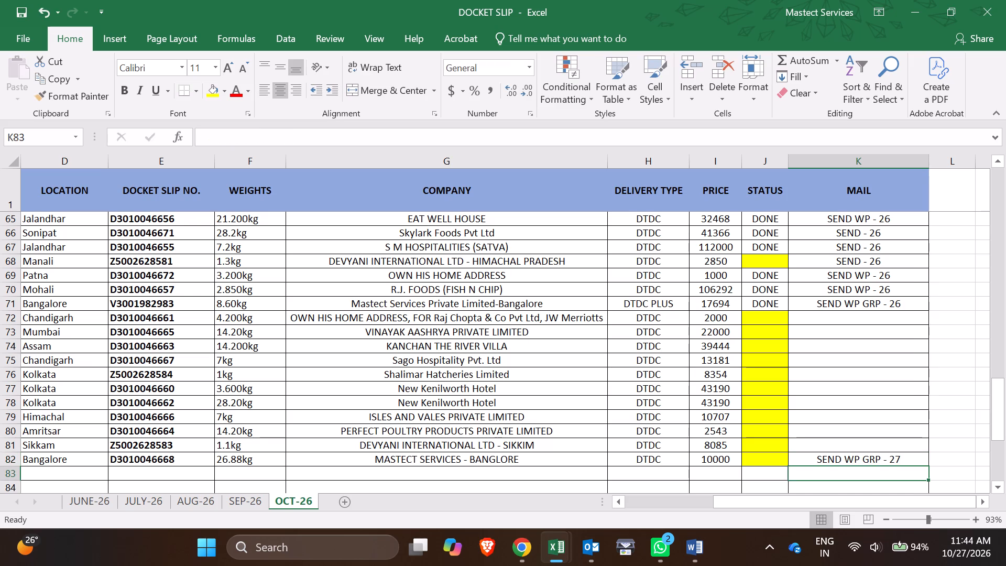
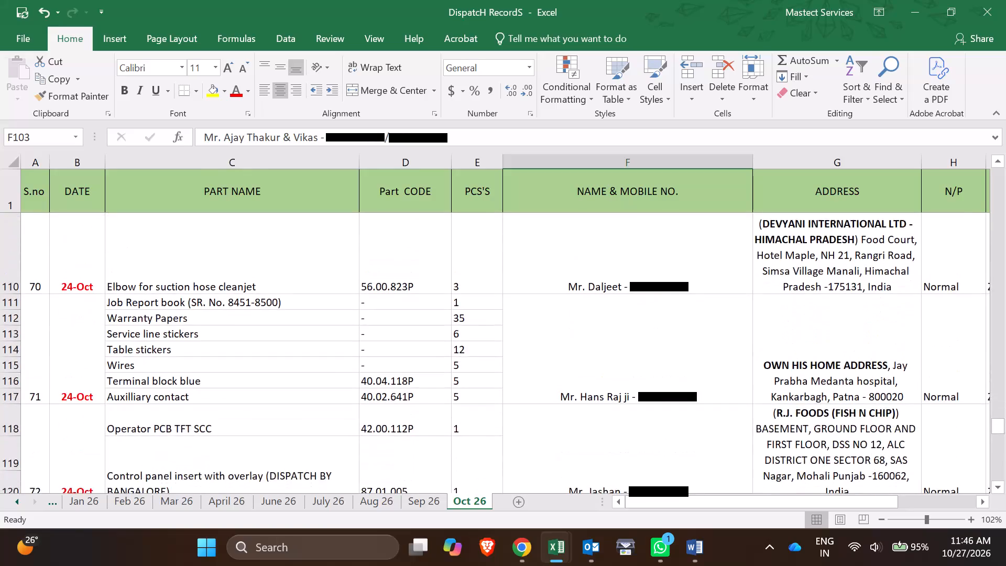
Copy the part name, part code and quantity of the 26-Oct Unit connection kit-R entry in row 135 of the Oct 26 sheet.
scroll(643, 405, down, 6)
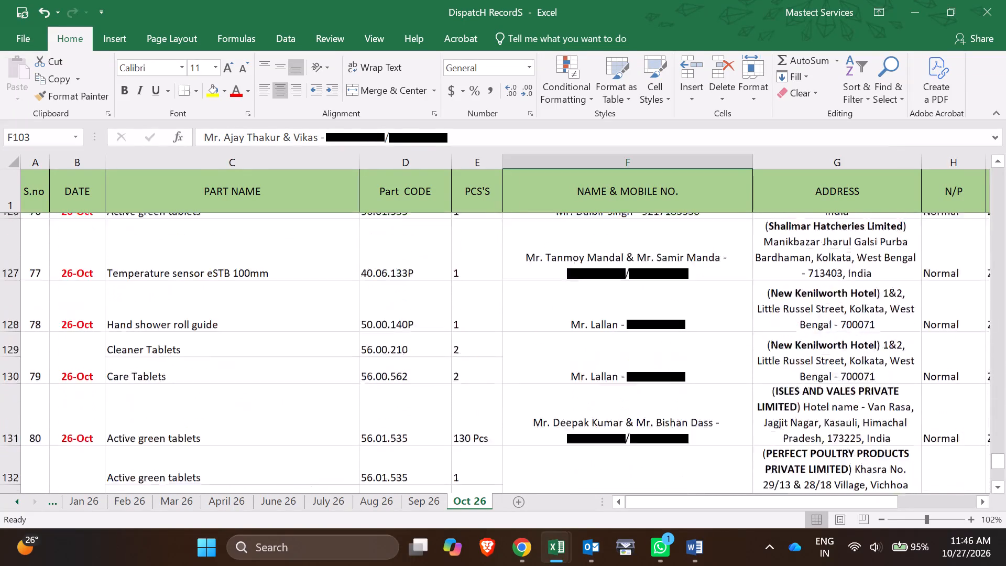
scroll(643, 405, down, 3)
scroll(643, 405, up, 1)
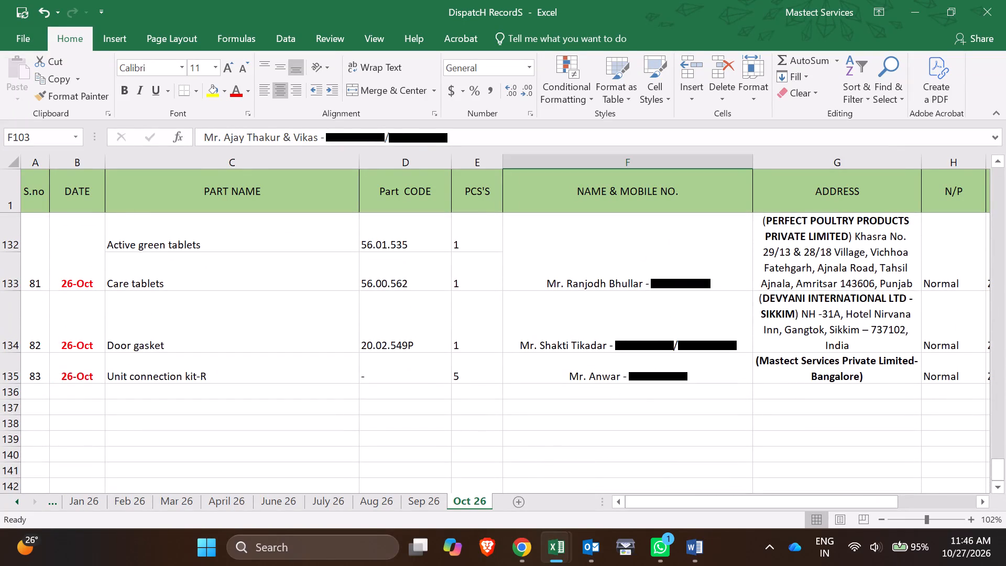
click(326, 372)
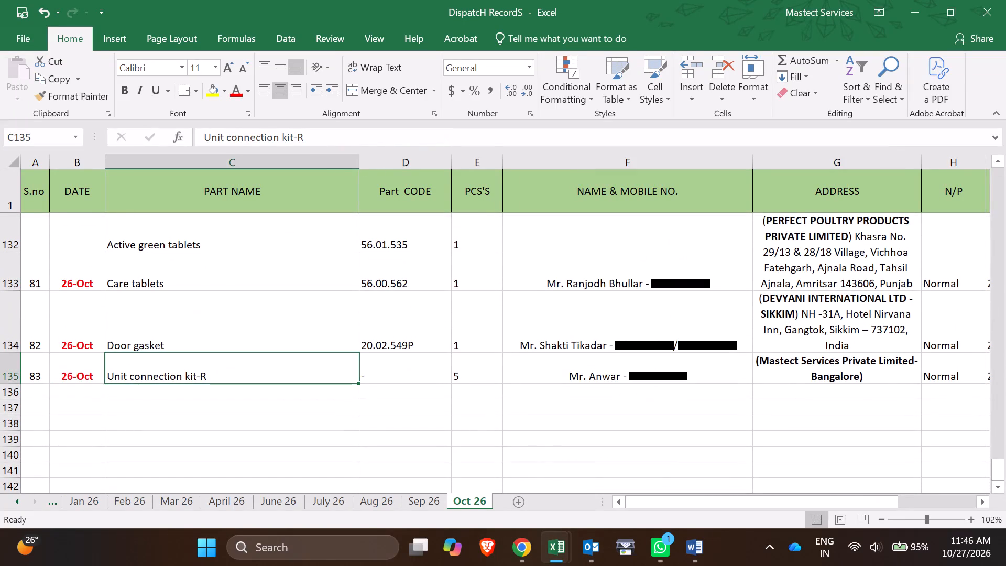
key(shift+Right)
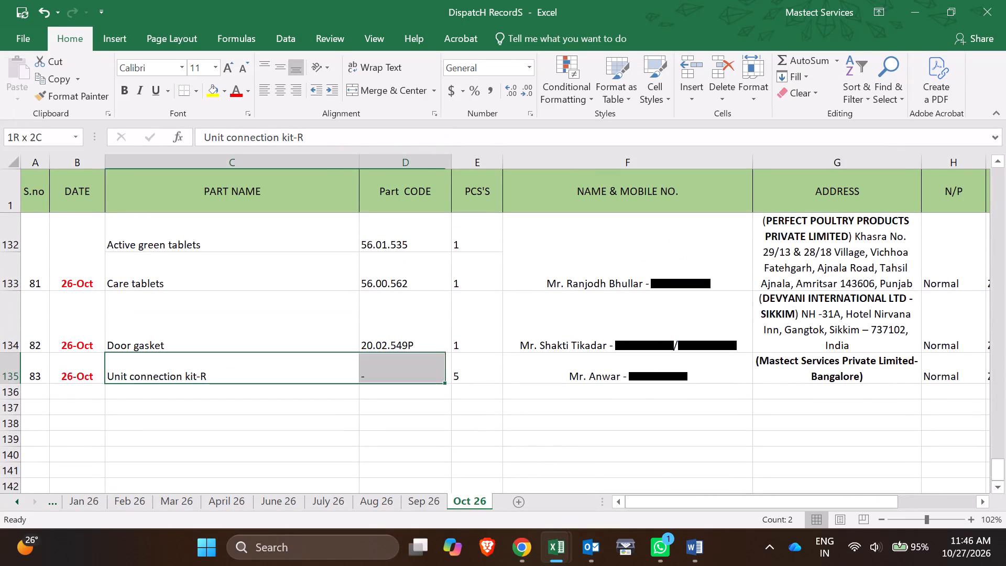
key(shift+Right)
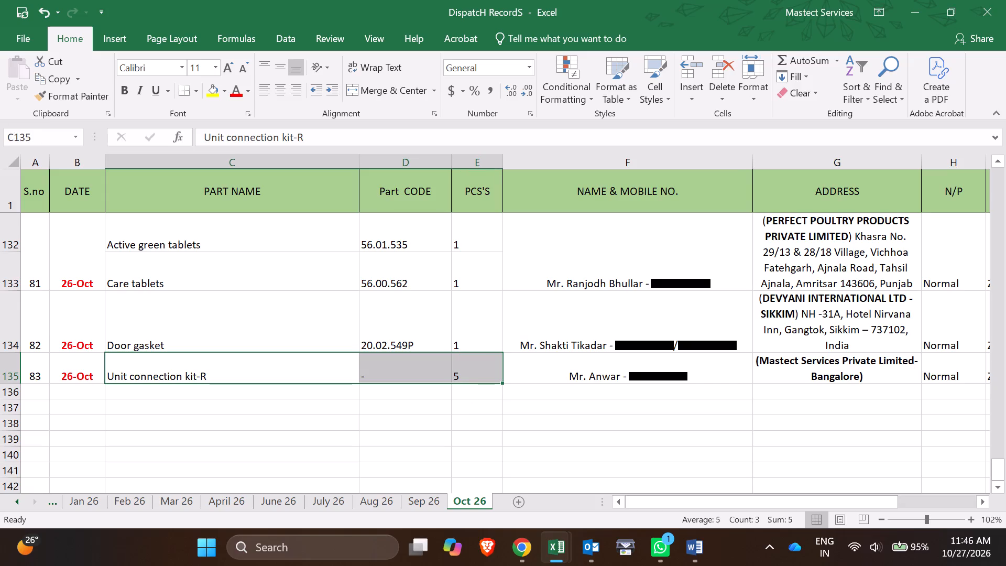
key(ctrl+c)
Switch from the DispatcH RecordS workbook to another open window.
key(alt+Tab)
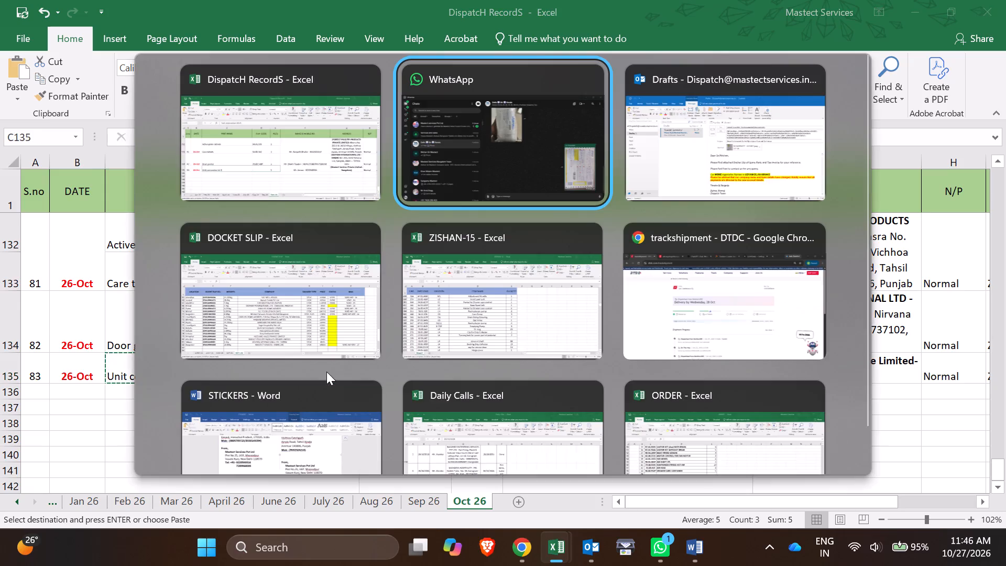
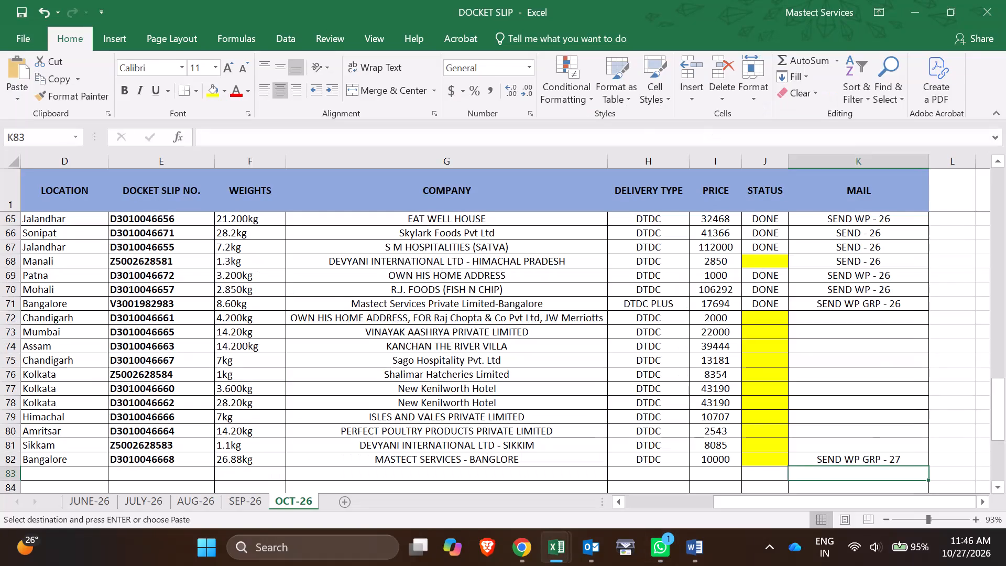
Save the DOCKET SLIP workbook and switch to WhatsApp.
key(ctrl+s)
key(alt+Tab)
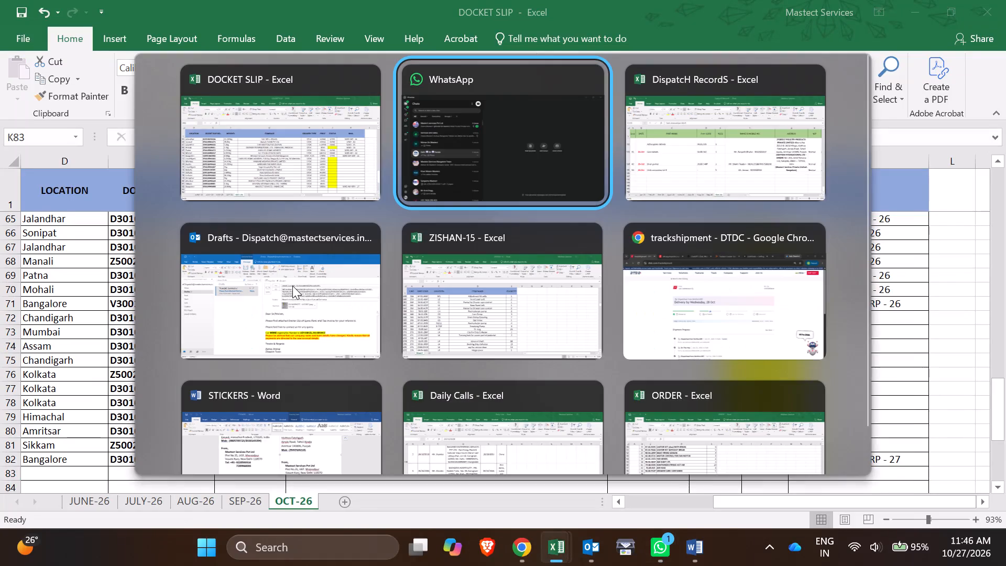
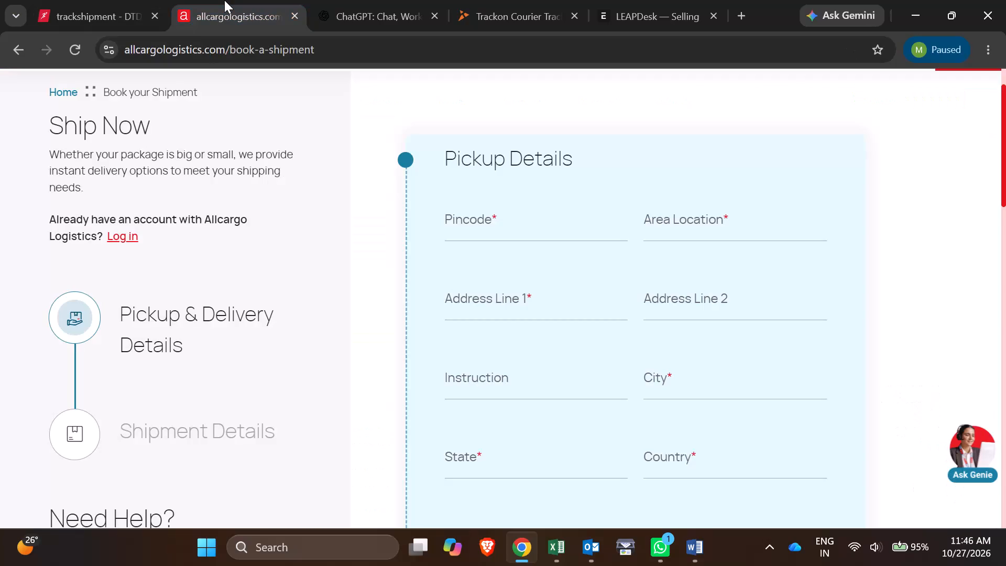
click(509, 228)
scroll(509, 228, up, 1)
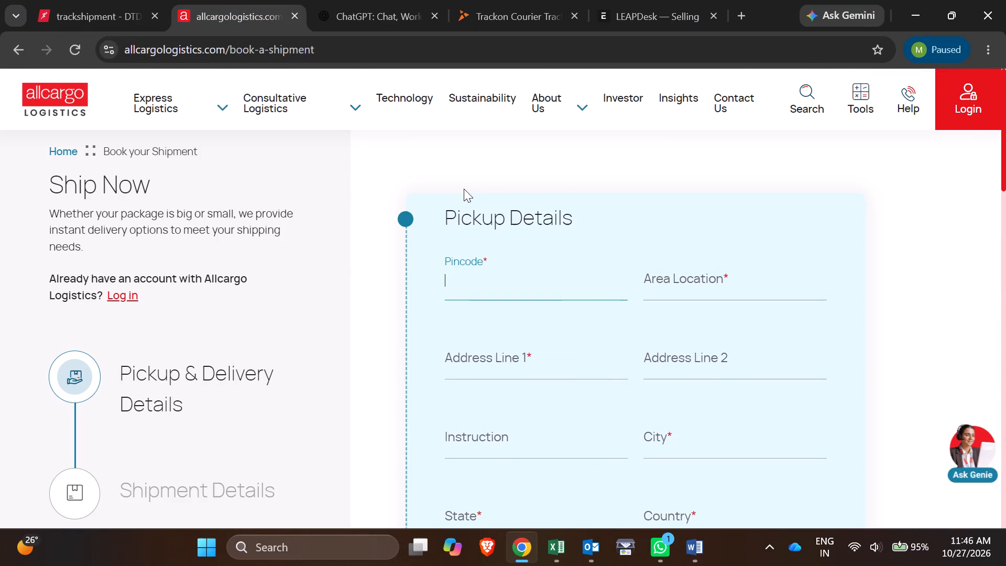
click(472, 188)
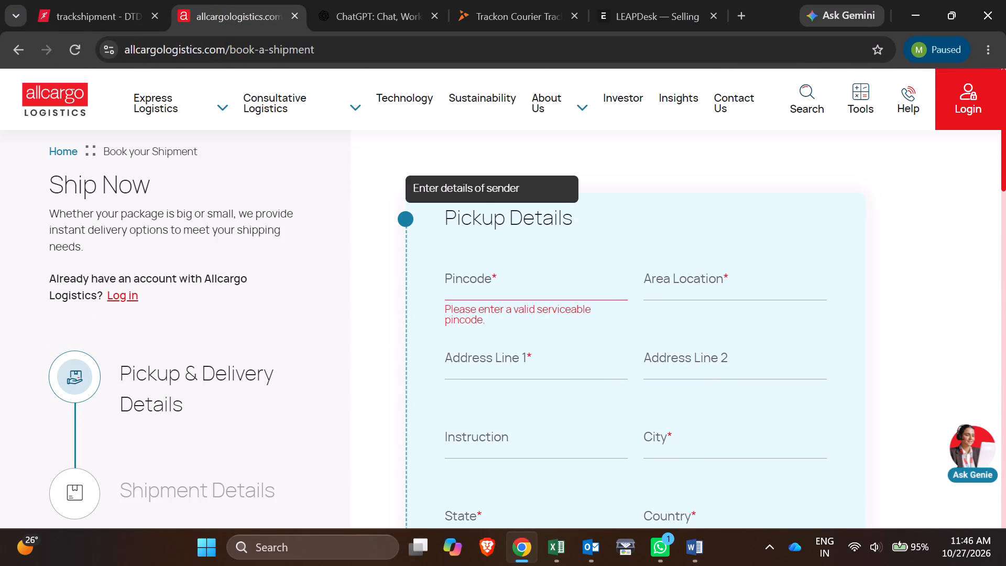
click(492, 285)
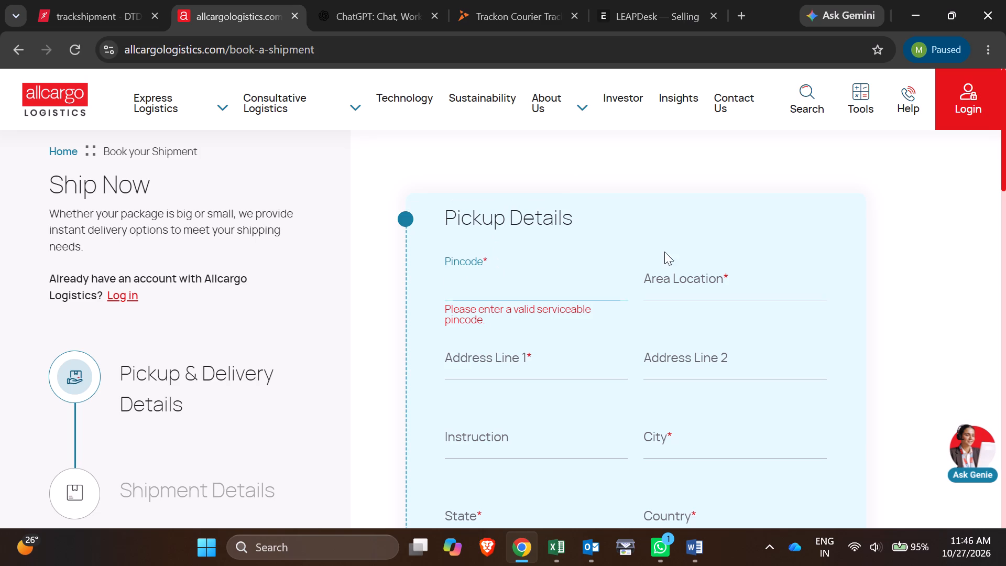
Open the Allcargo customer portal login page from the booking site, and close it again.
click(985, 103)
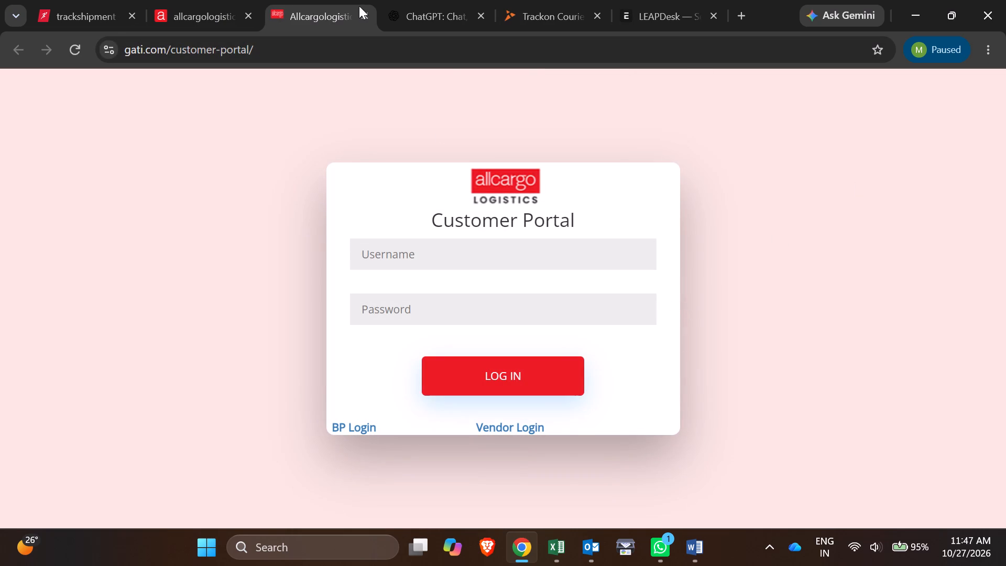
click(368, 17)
Open the Book Pickup form from the Ready To Ship section of the Allcargo booking page.
scroll(621, 431, down, 2)
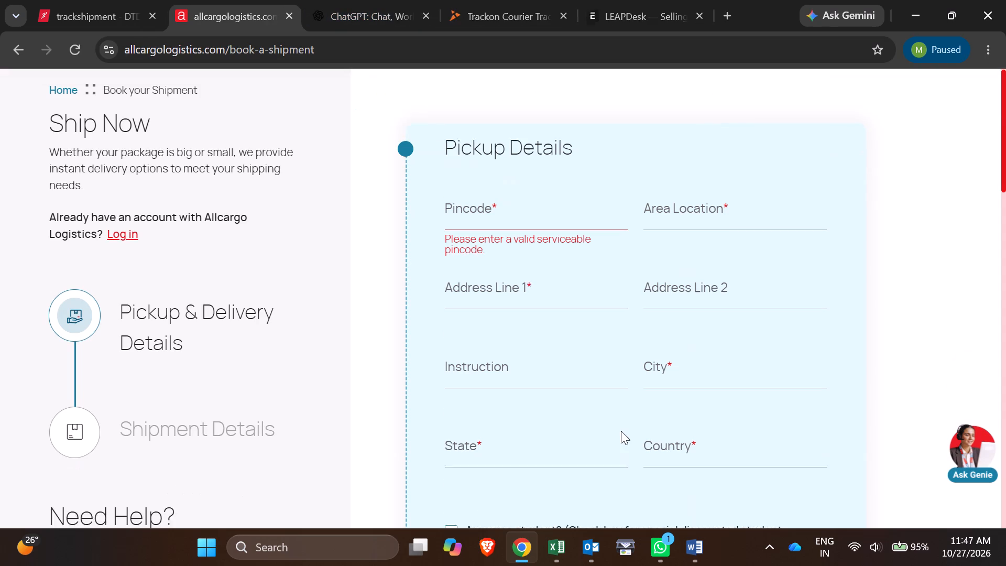
scroll(621, 431, down, 6)
scroll(380, 313, up, 1)
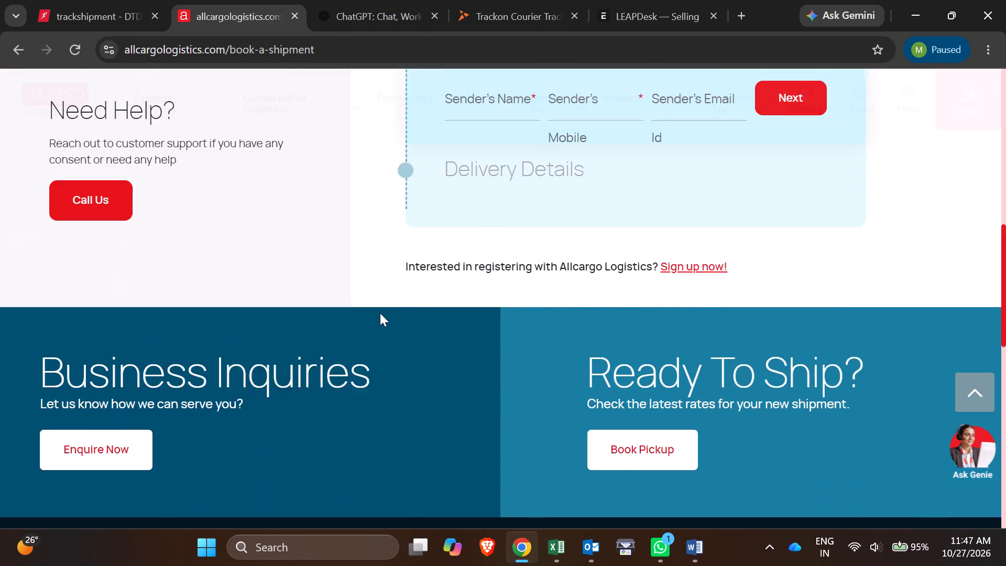
scroll(380, 313, up, 2)
scroll(380, 313, down, 1)
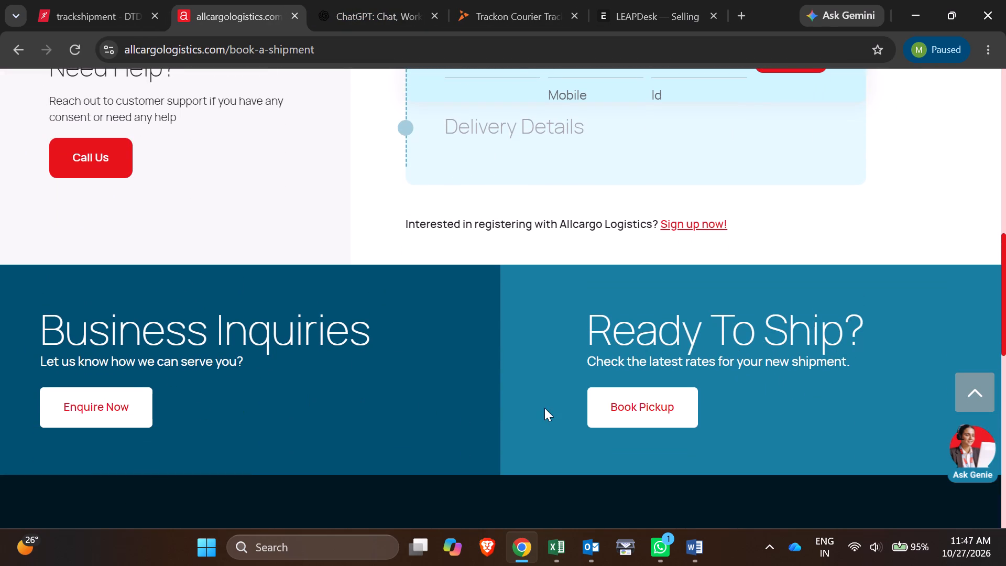
click(634, 405)
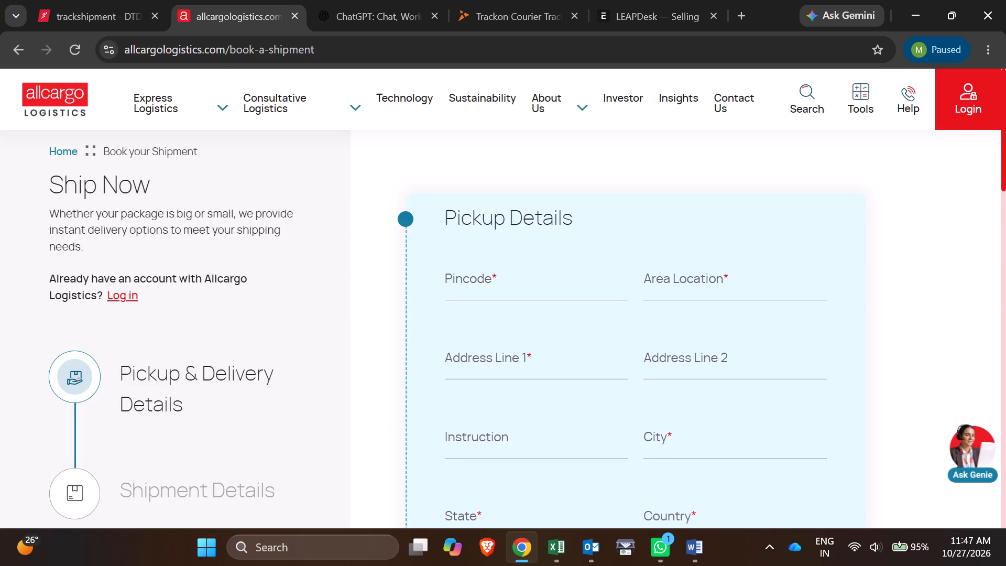
Look through the shipment booking form's pickup, sender and delivery sections.
scroll(253, 344, down, 1)
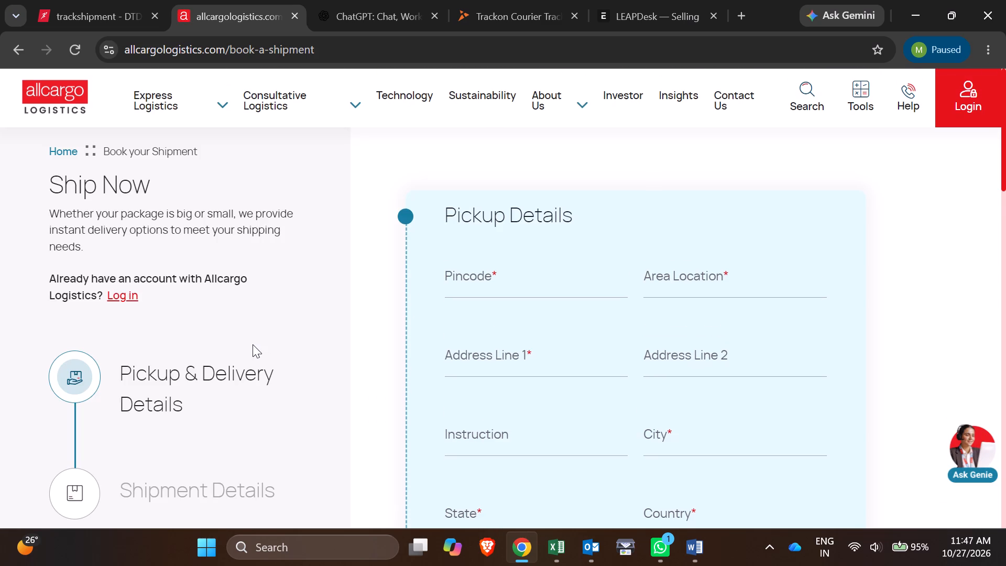
scroll(253, 344, down, 4)
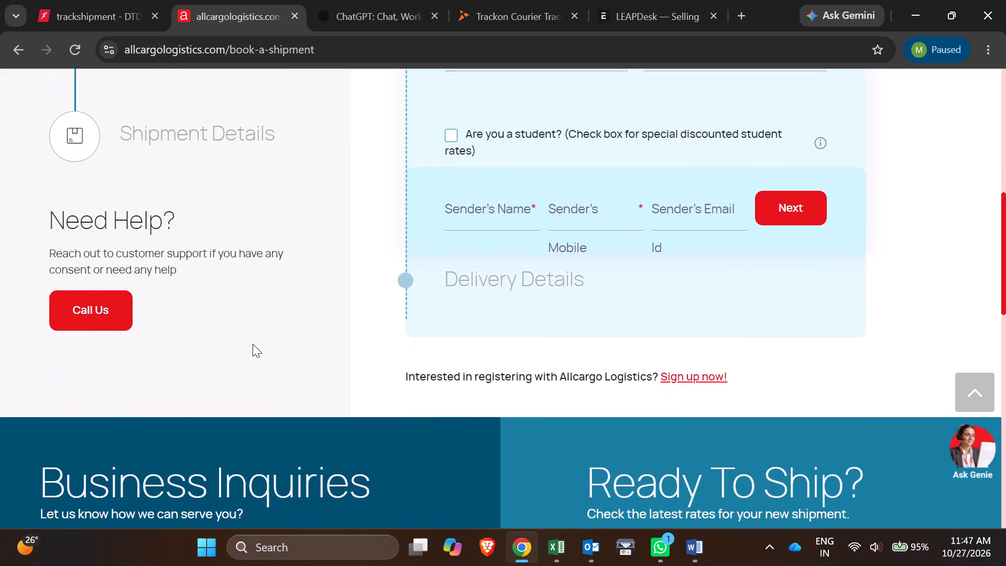
Accept all cookie policies on the shipment booking page and activate the Pincode field under Pickup Details.
scroll(253, 344, up, 5)
scroll(595, 326, up, 2)
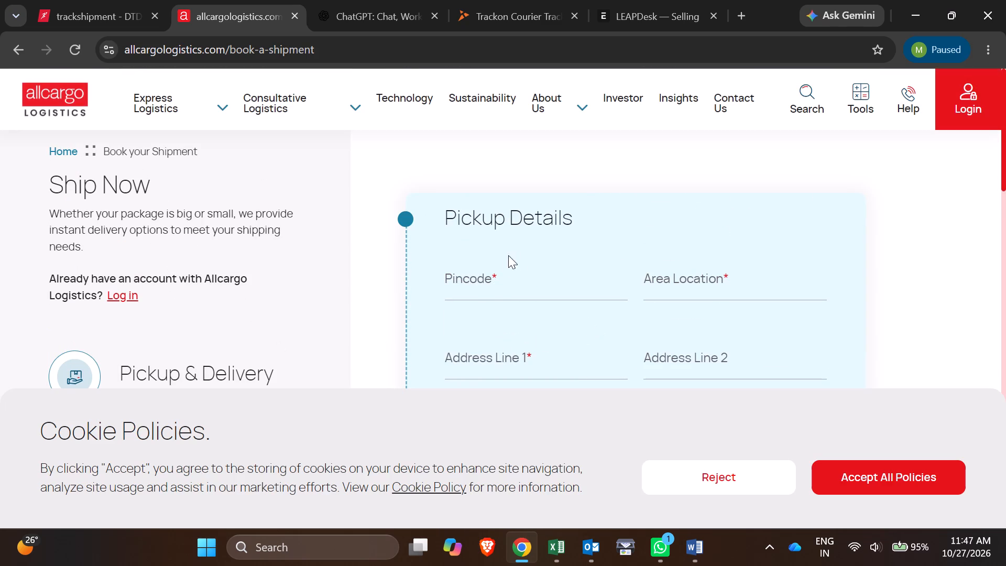
click(505, 281)
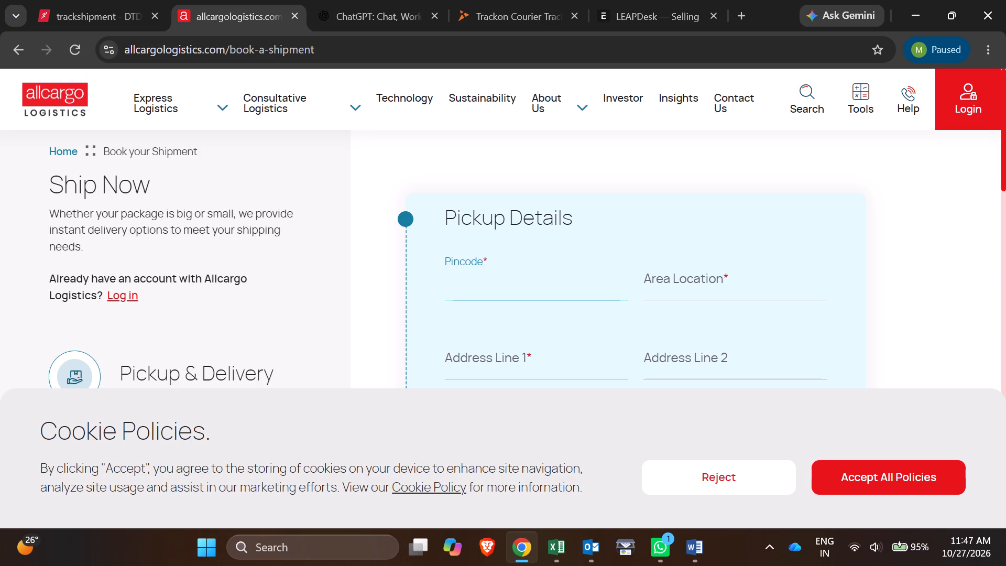
click(854, 476)
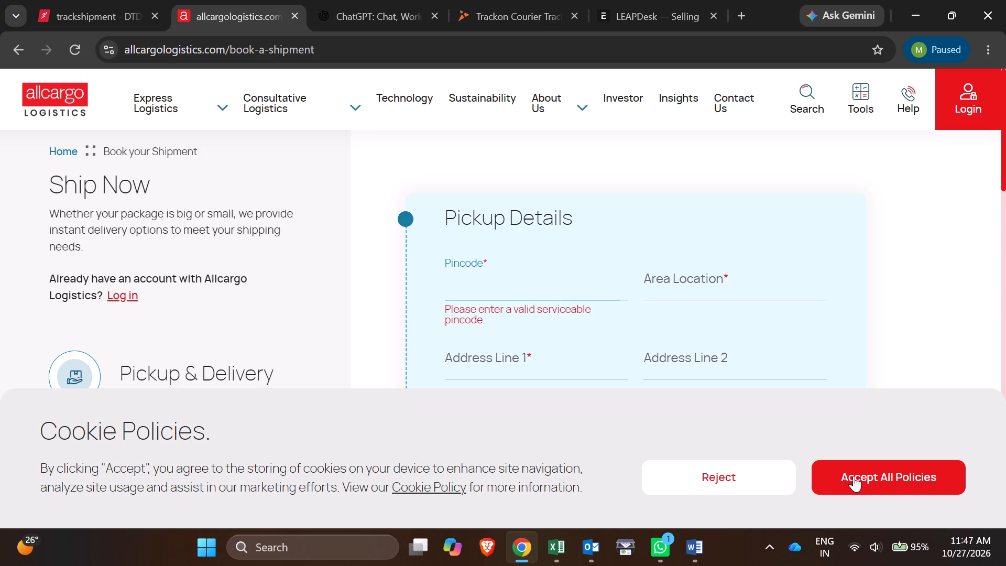
click(559, 277)
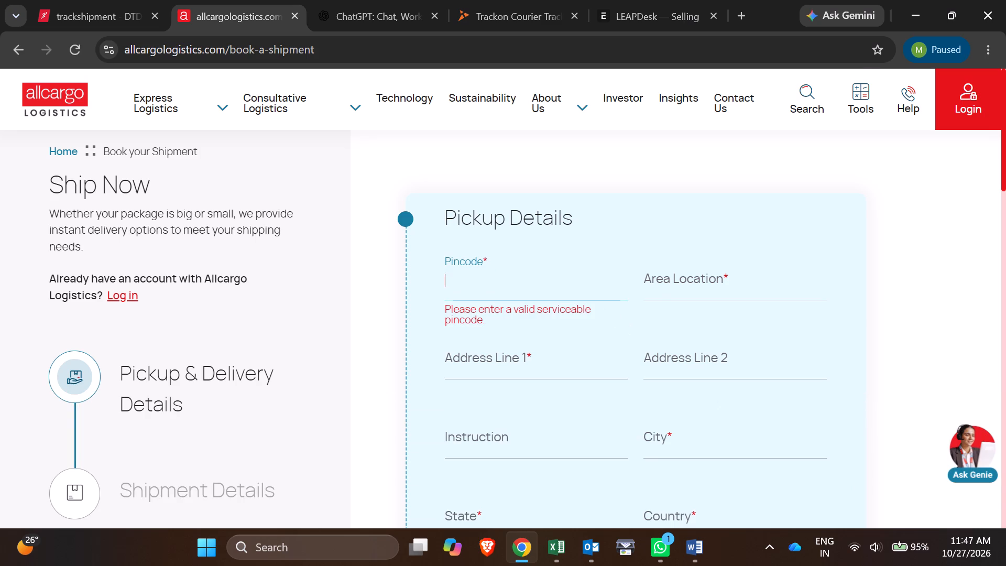
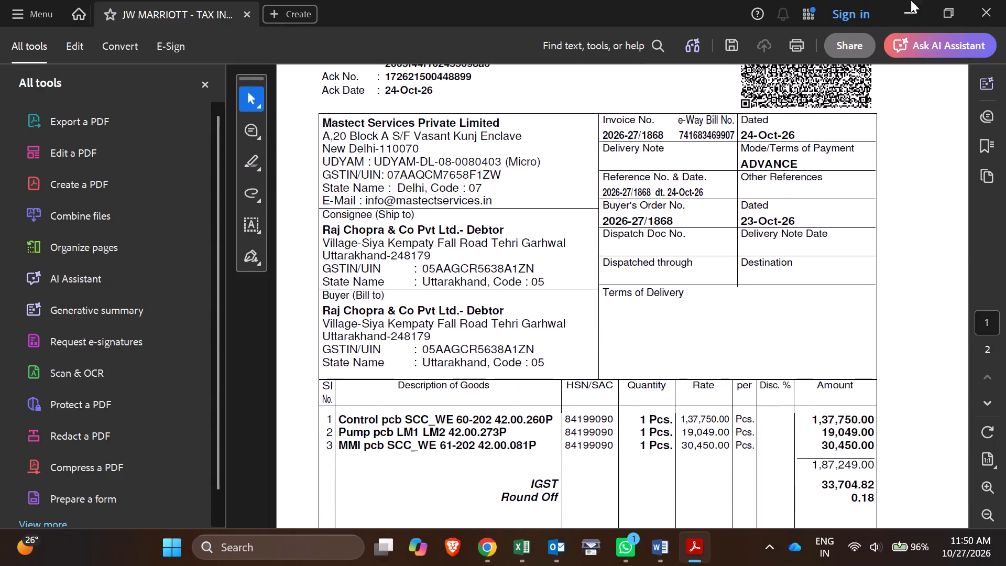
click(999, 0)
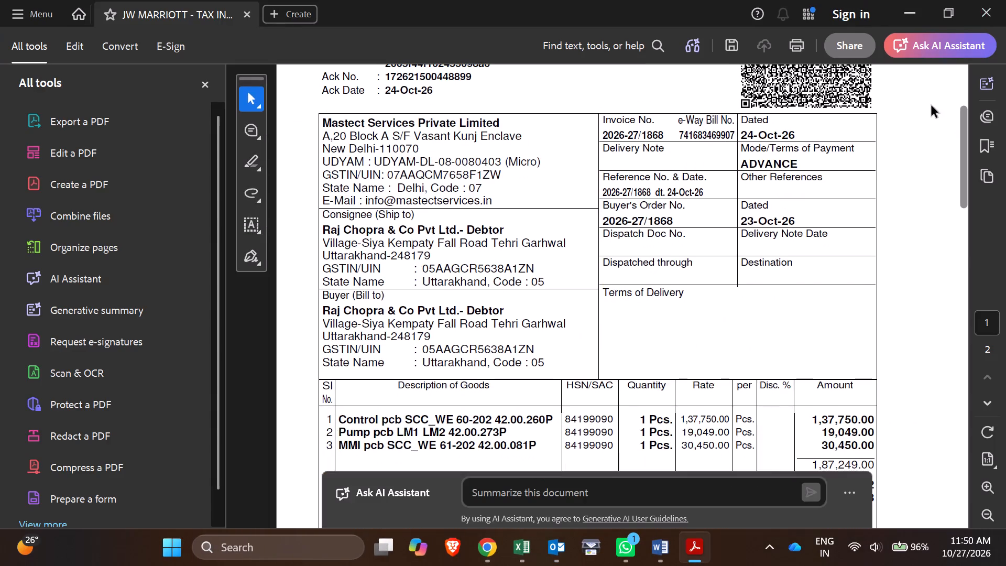
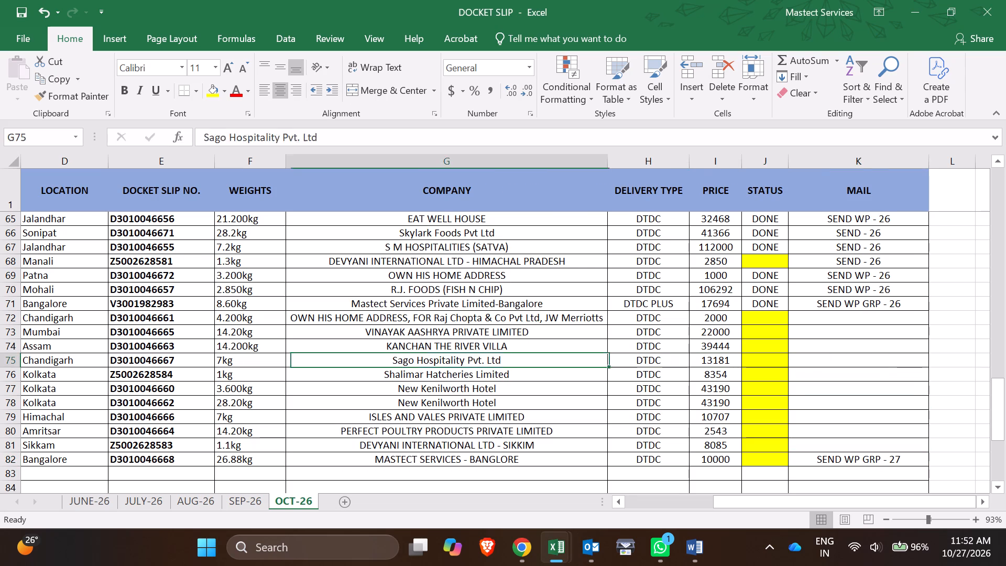
key(Left)
key(Up)
key(Up)
key(Up)
key(Right)
key(Right)
key(Right)
key(Right)
key(Right)
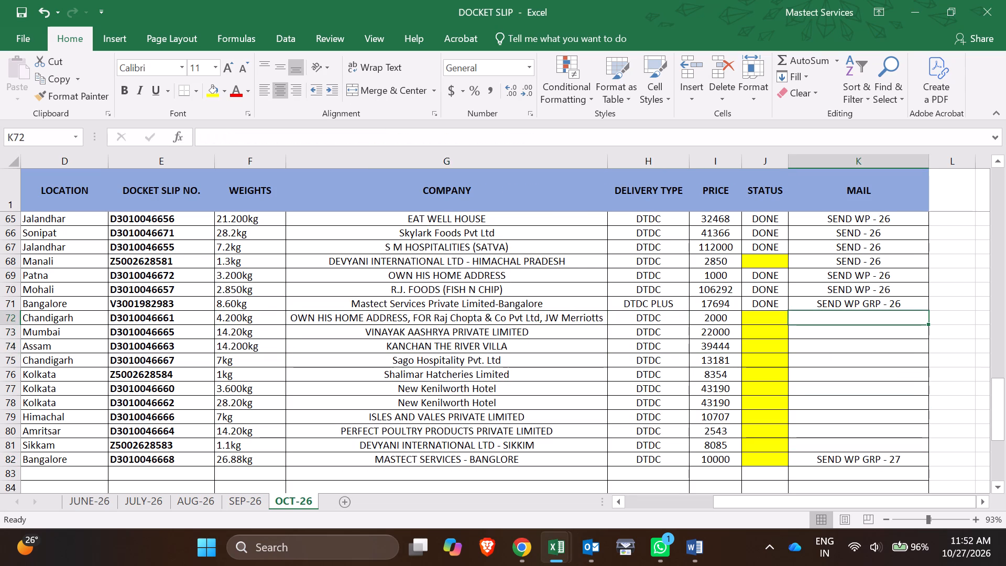
key(Up)
key(Up)
key(Up)
key(Up)
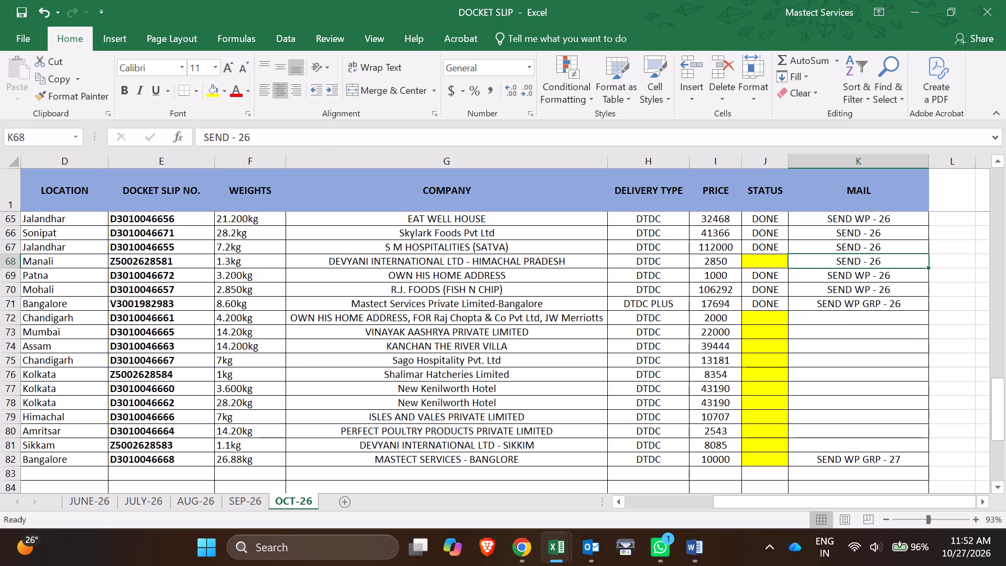
key(ctrl+c)
key(Down)
key(Down)
key(Down)
key(Down)
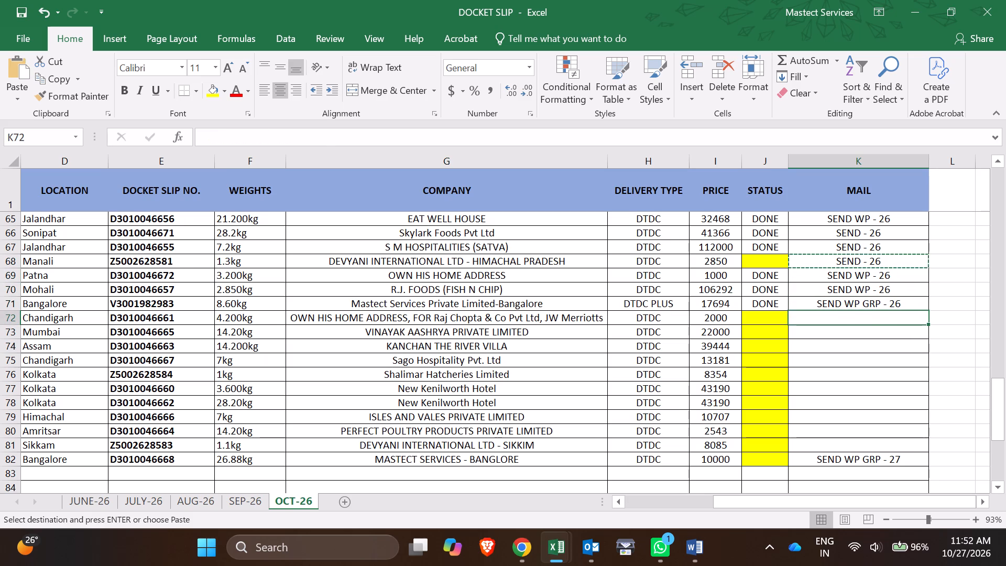
key(ctrl+v)
key(ctrl+s)
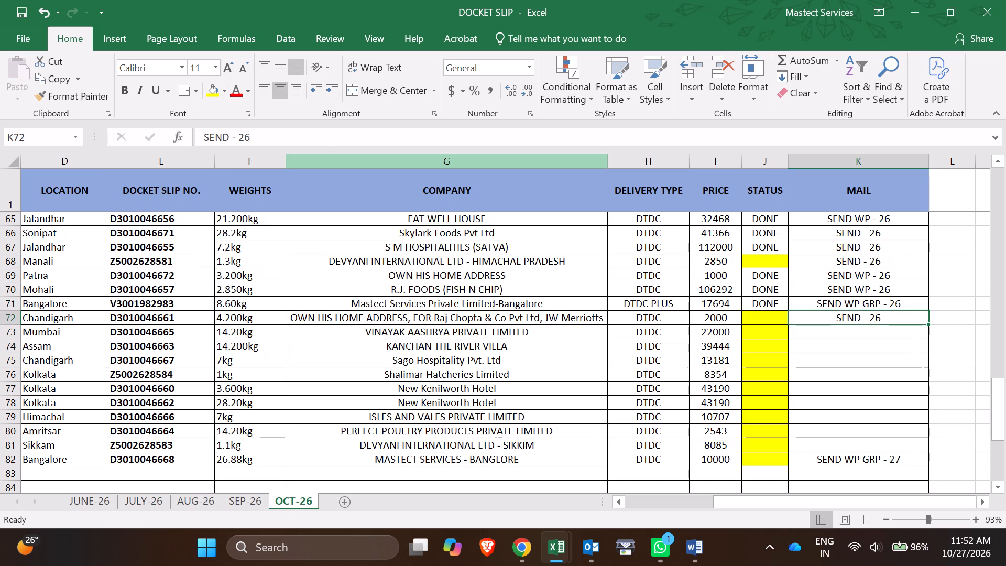
click(274, 133)
key(BackSpace)
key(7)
key(Return)
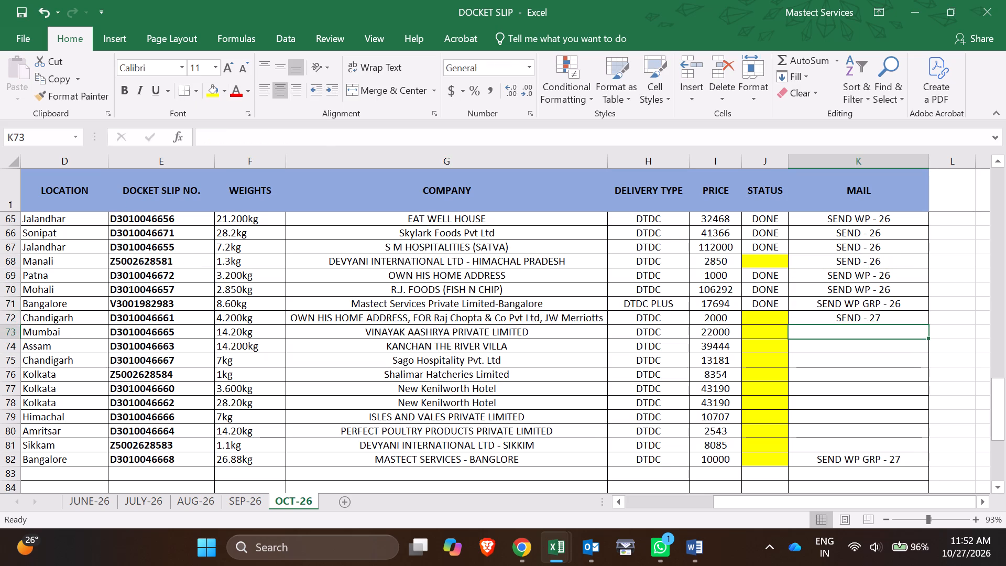
key(ctrl+s)
key(ctrl+s)
Go to the LOCATION cell of the Vinayak Aashrya Private Limited shipment in row 73.
key(Left)
key(Left)
key(Left)
key(Left)
key(Left)
key(Left)
key(Left)
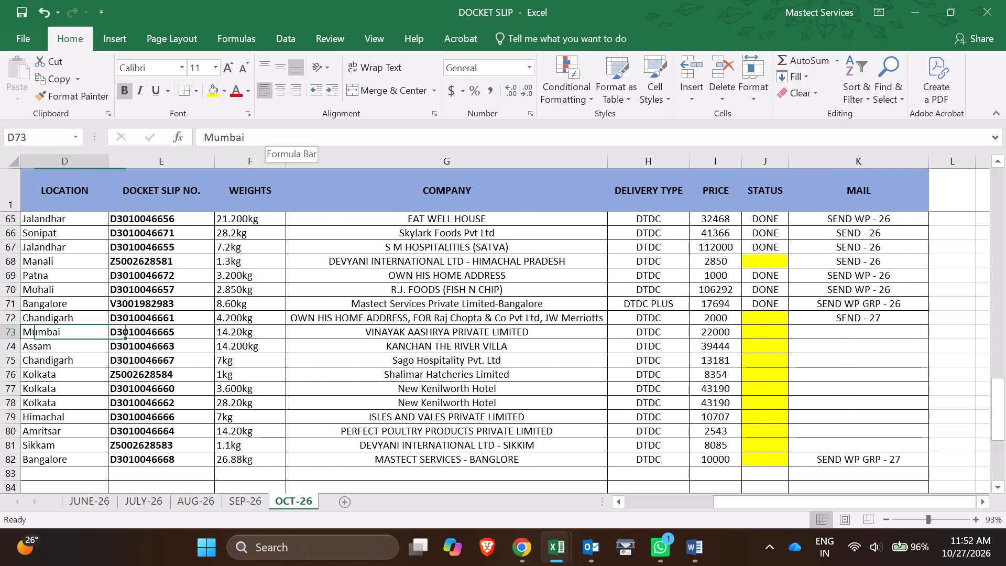
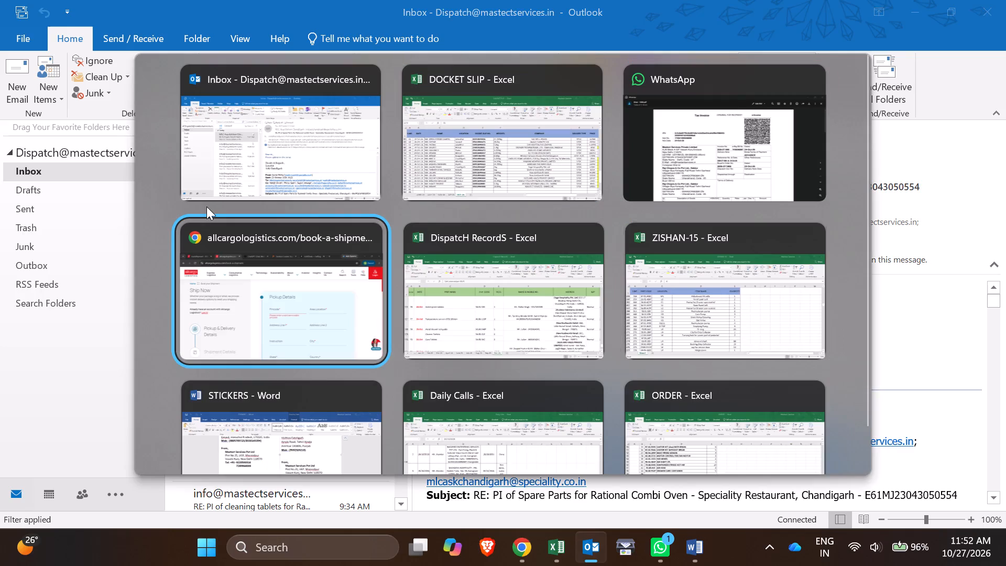
Switch from the Allcargo booking page to the dispatch inbox in Outlook.
key(alt+Tab)
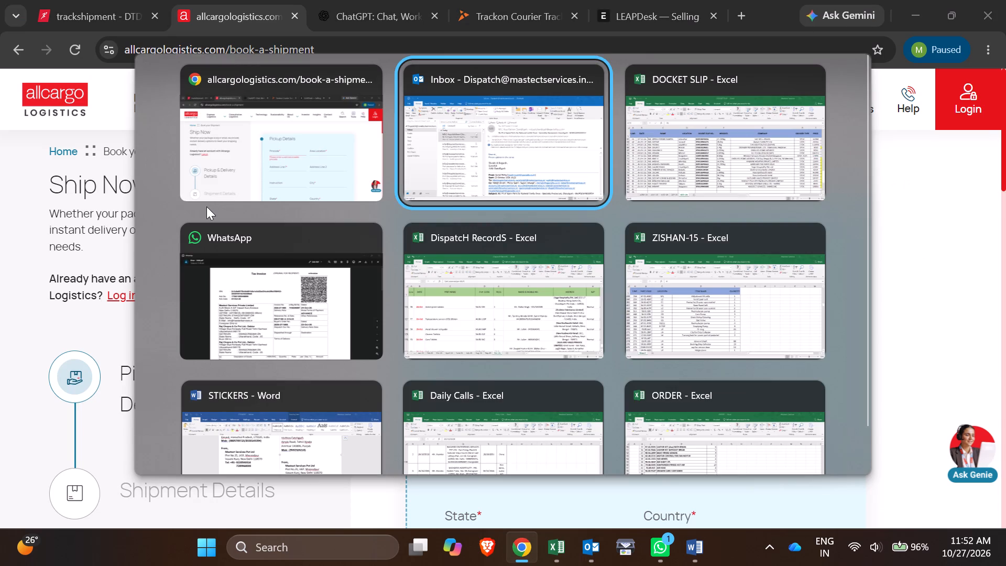
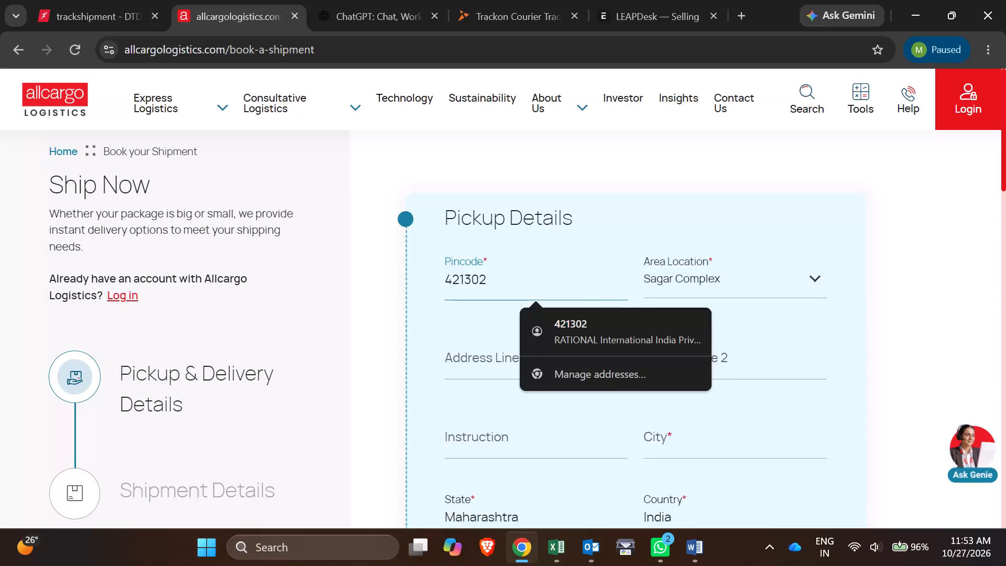
Fill in the pickup address from the saved RATIONAL International India entry for pincode 421302.
click(584, 335)
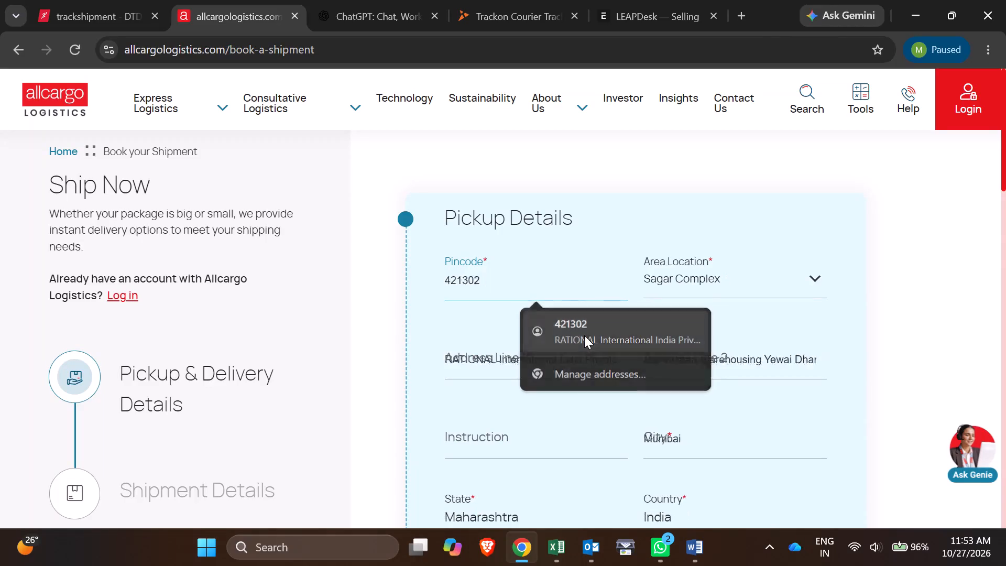
scroll(704, 370, down, 1)
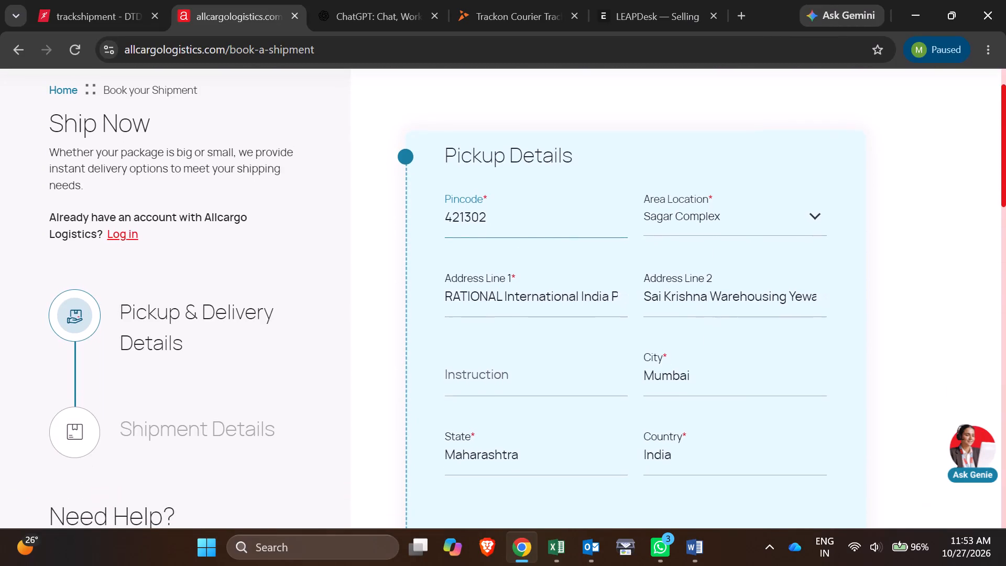
scroll(704, 370, down, 1)
click(527, 353)
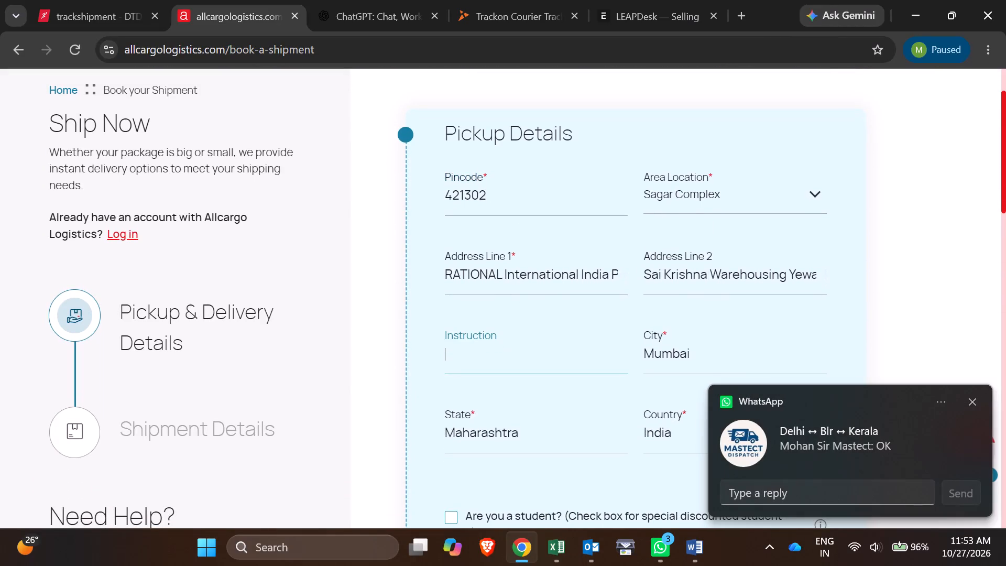
Start the Sender's Name entry at the end of the pickup details.
scroll(527, 353, down, 1)
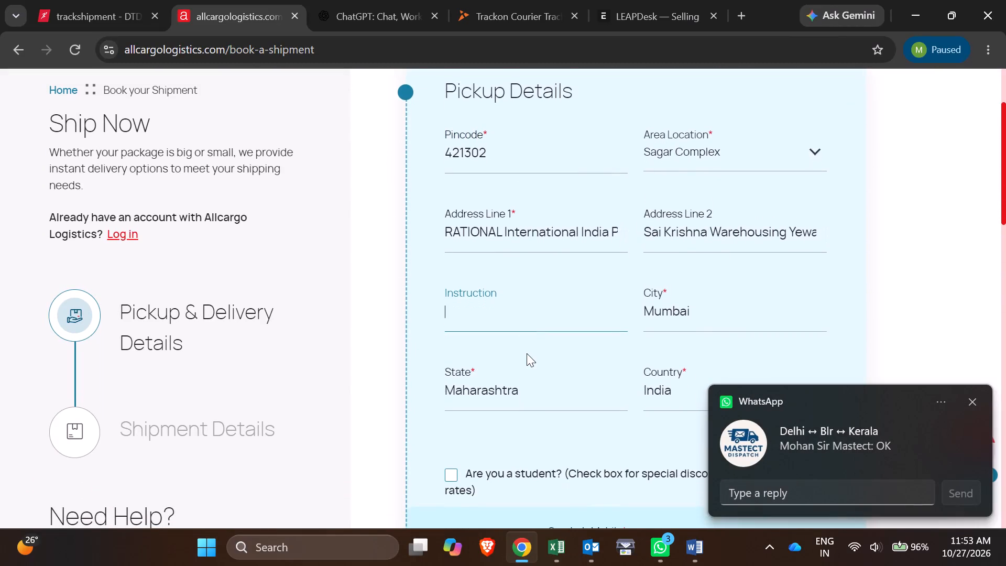
scroll(527, 353, down, 3)
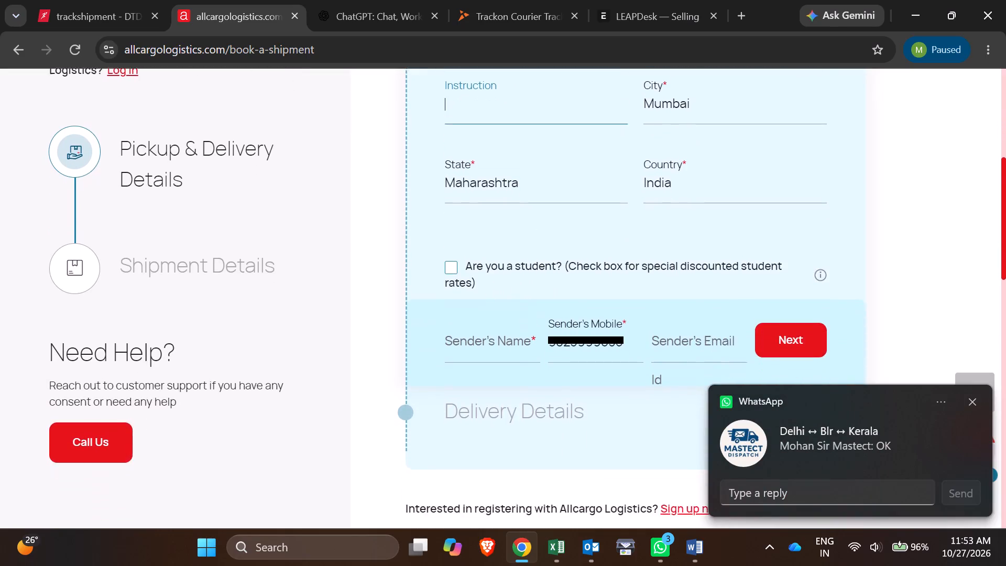
scroll(527, 353, down, 1)
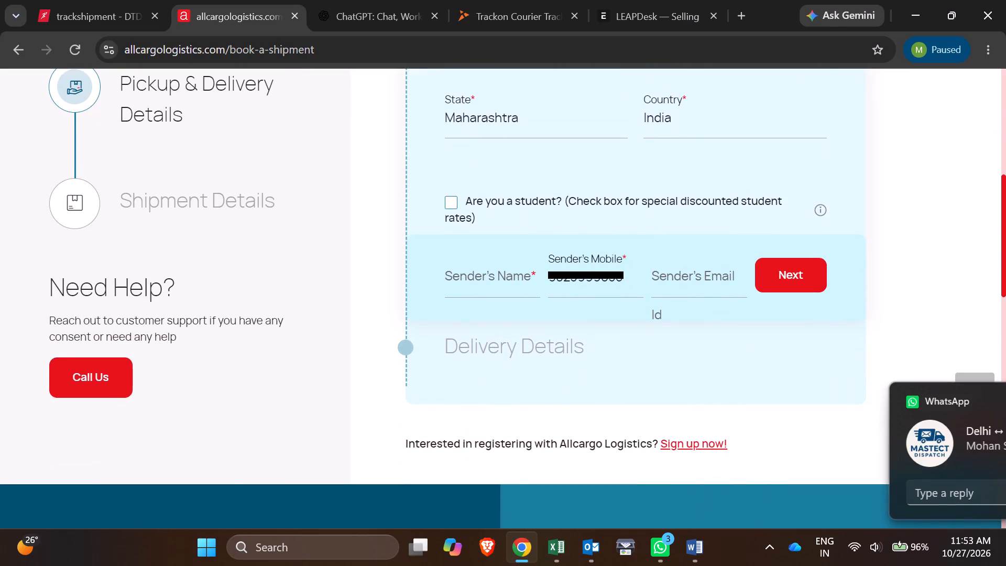
click(462, 288)
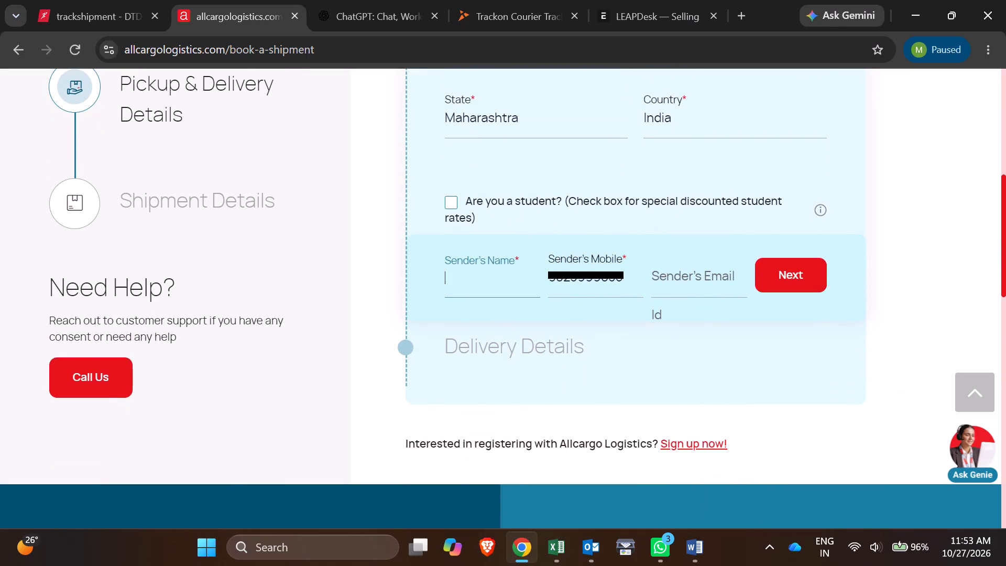
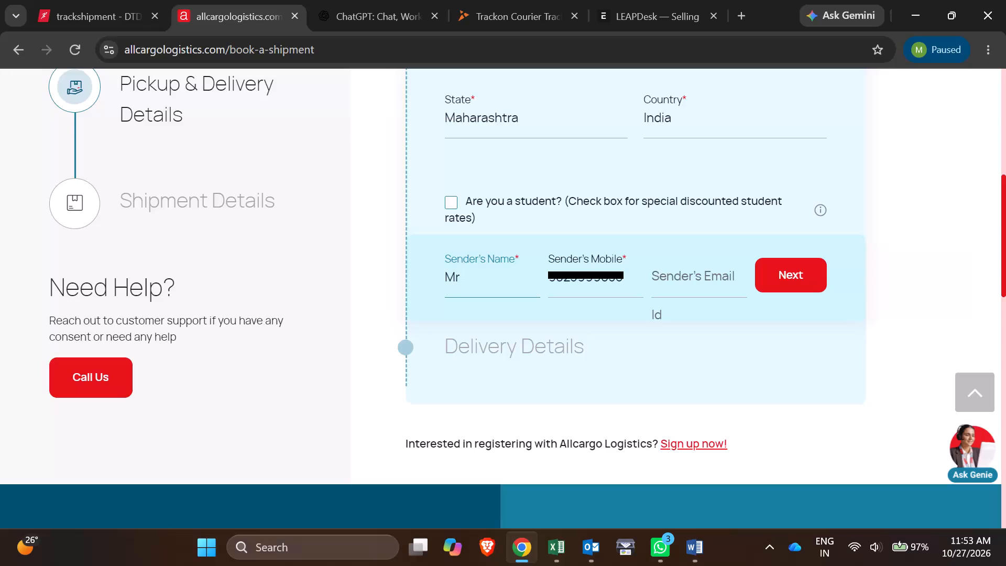
Complete the sender's name after the title Mr, leave the sender's email blank, and proceed to the delivery details.
key(BackSpace)
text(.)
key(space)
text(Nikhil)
click(703, 280)
scroll(703, 280, up, 1)
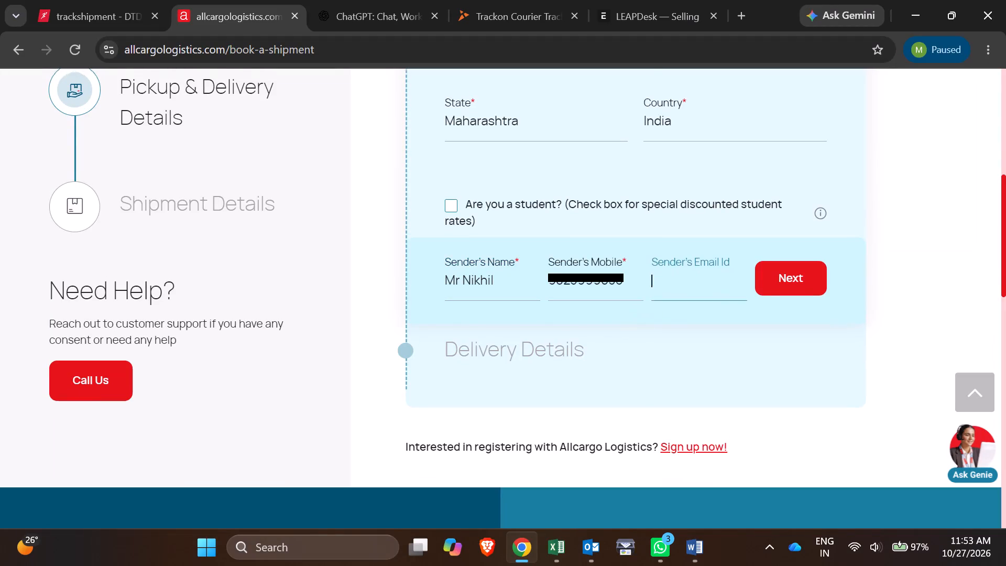
scroll(703, 280, up, 5)
scroll(703, 280, down, 4)
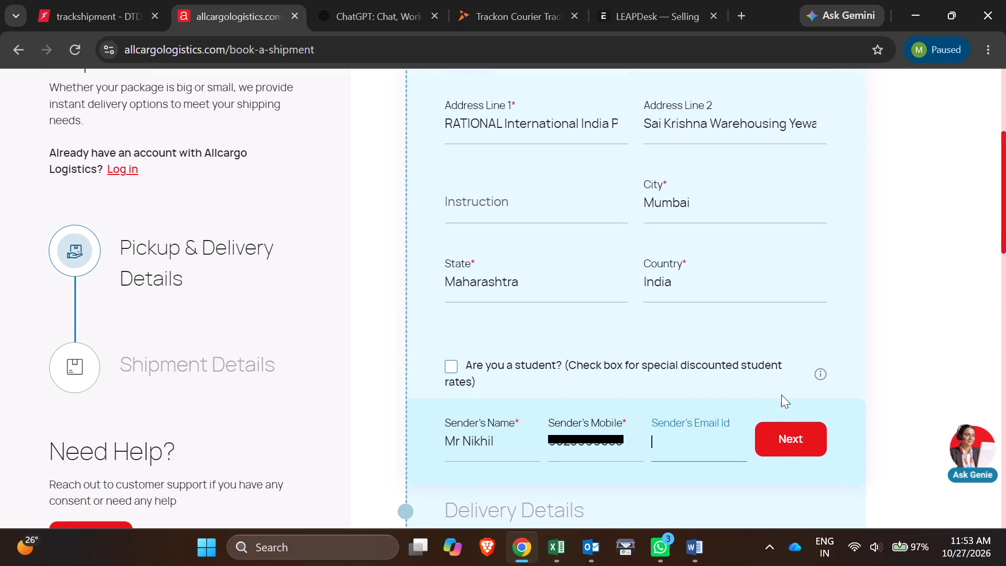
click(780, 431)
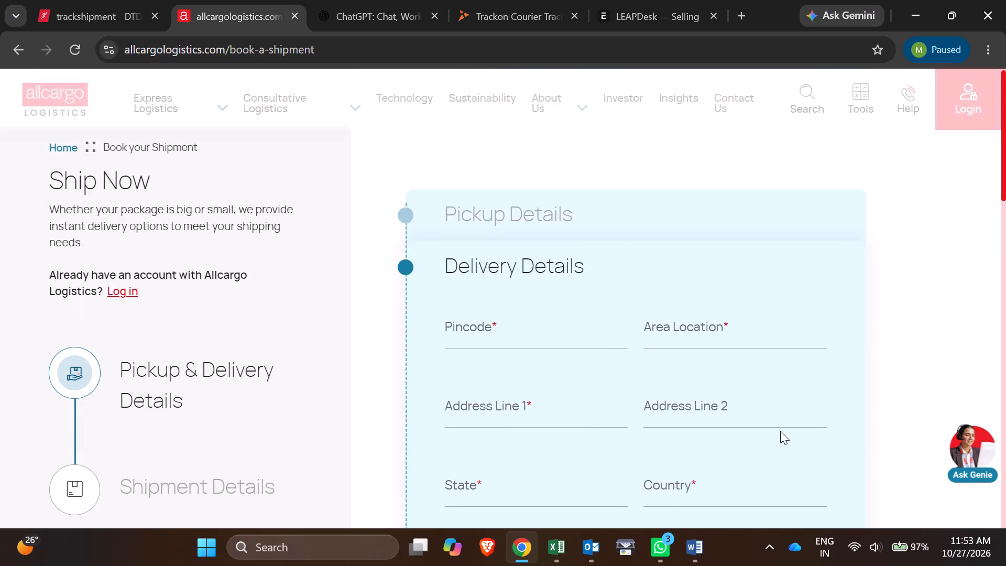
Start filling in the pincode in the Delivery Details section of the shipment booking form.
scroll(591, 393, down, 2)
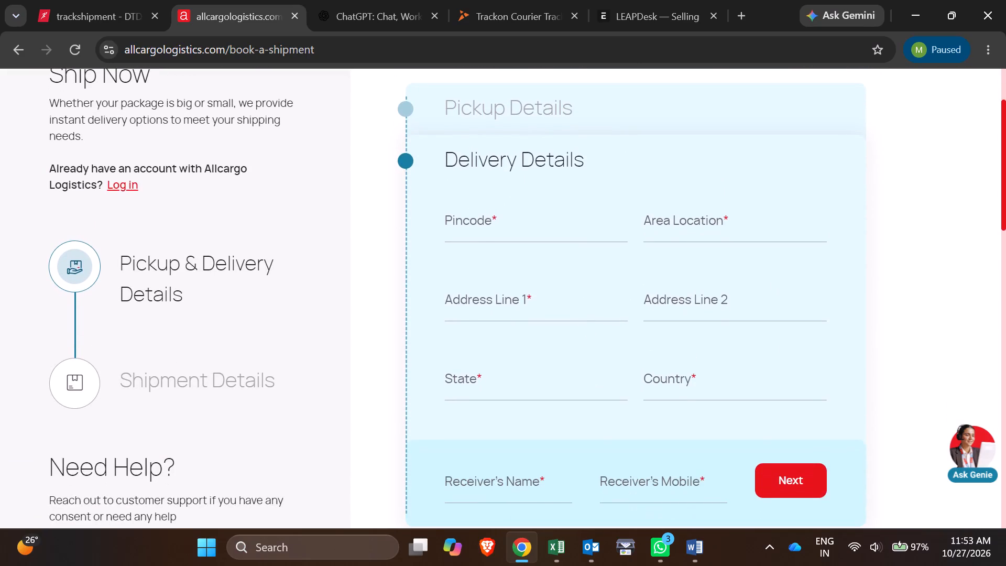
click(548, 227)
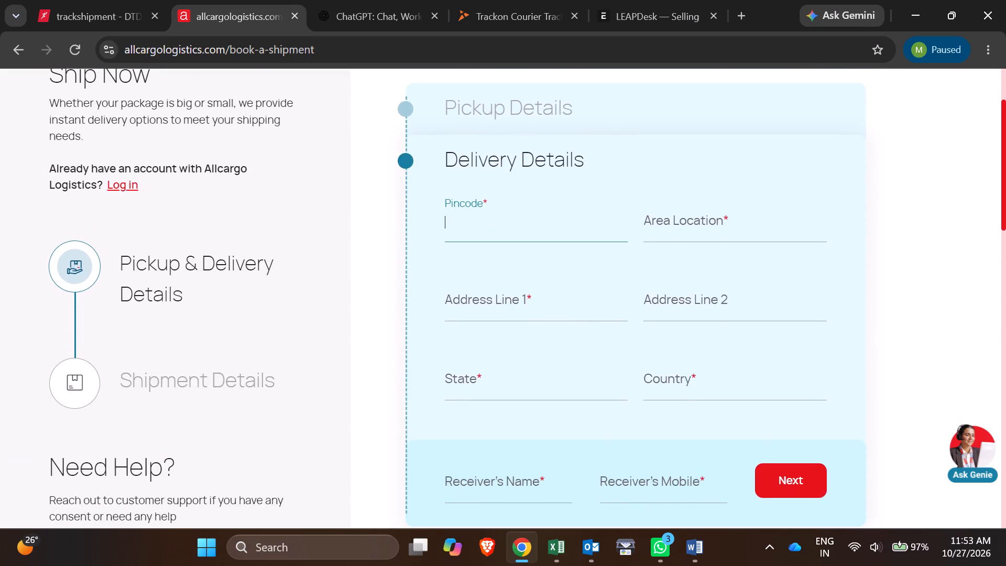
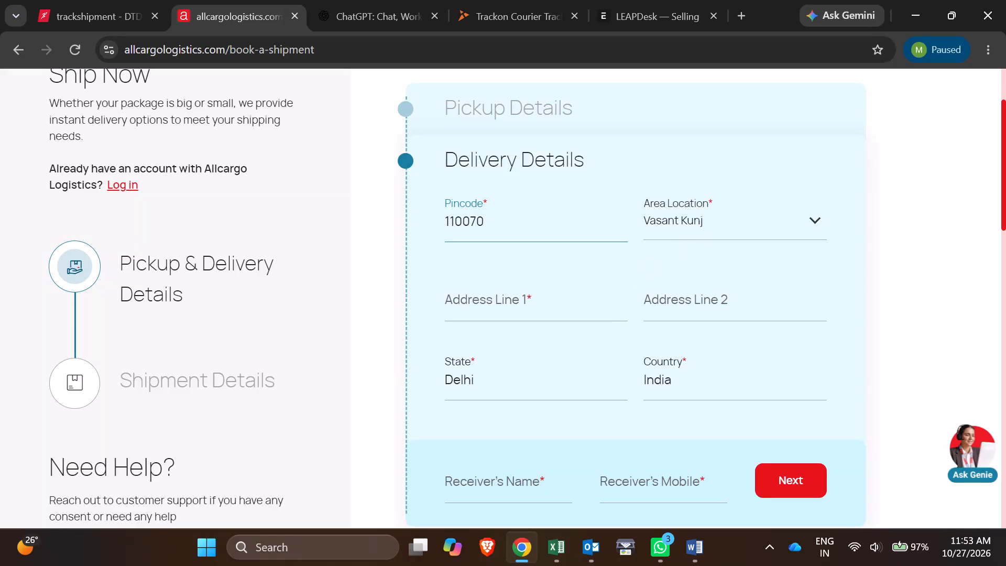
Enter Mastect Services Pvt Ltd as Address Line 1 in the Delivery Details.
click(599, 304)
scroll(546, 335, down, 1)
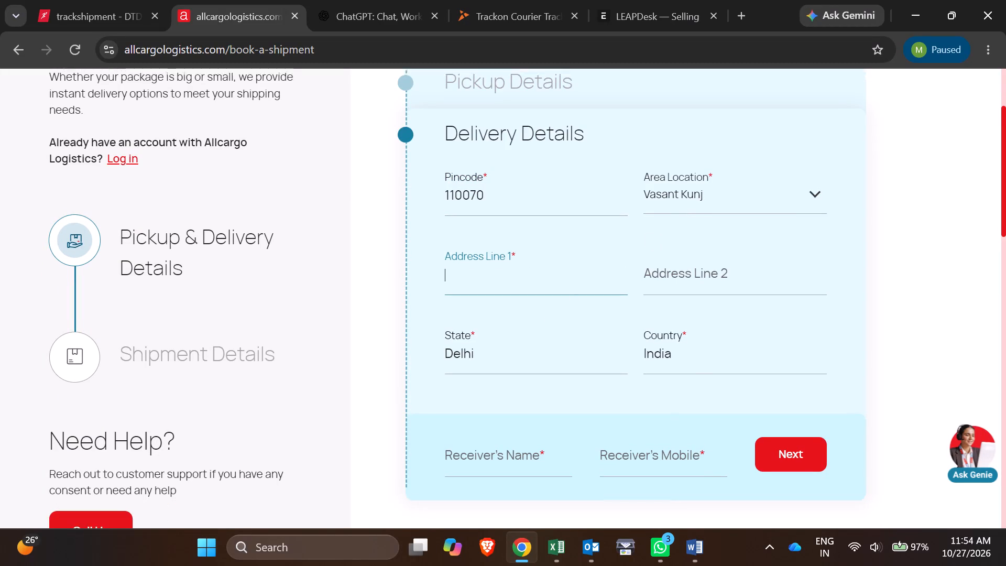
scroll(546, 335, down, 1)
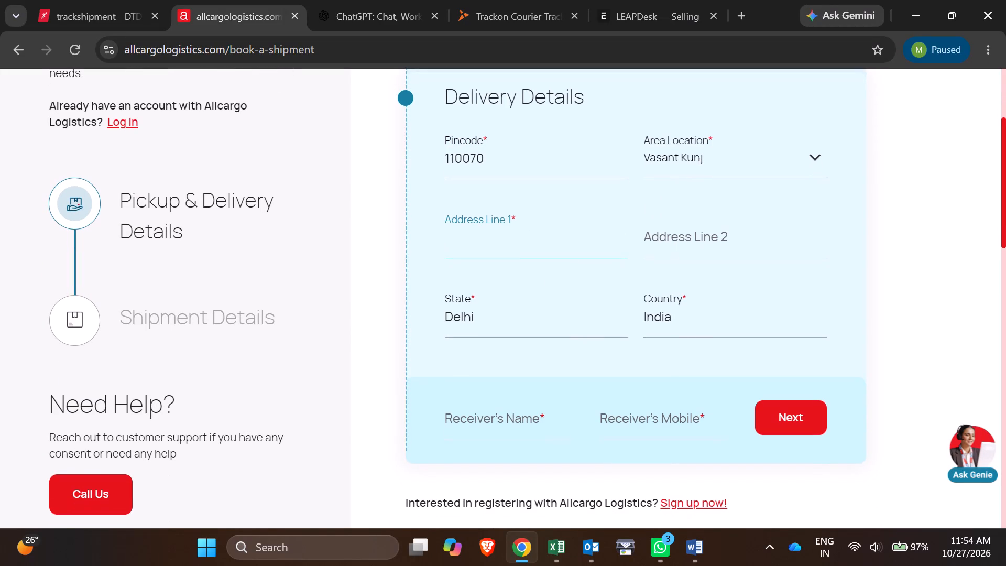
text(Mastect Services)
key(space)
key(shift+p)
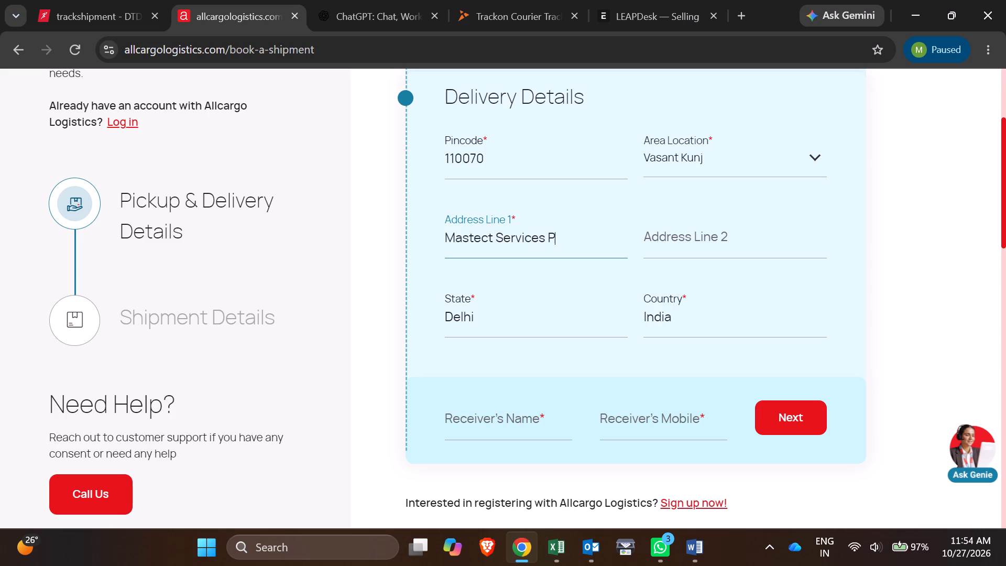
text(vt)
key(space)
text(Ltd)
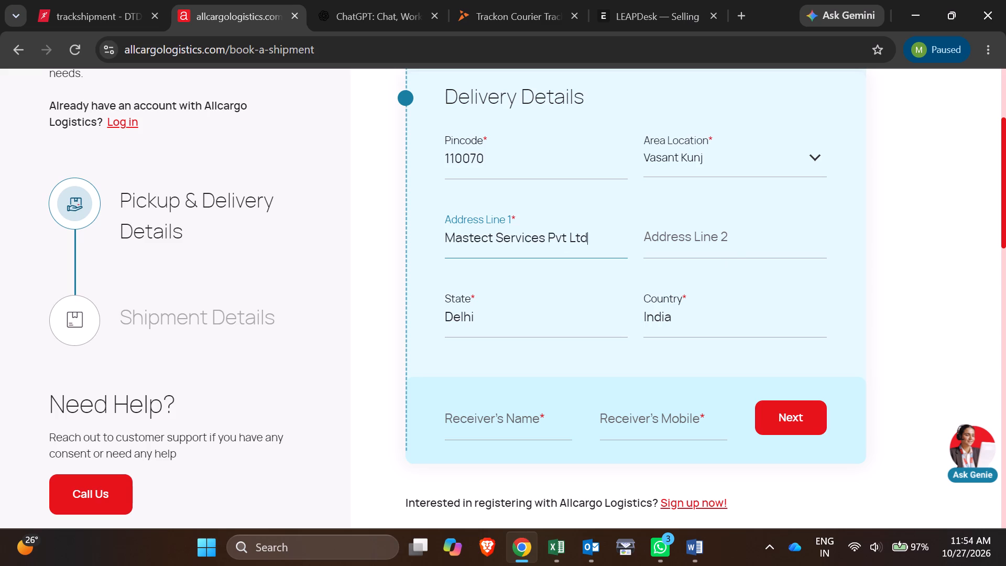
click(730, 244)
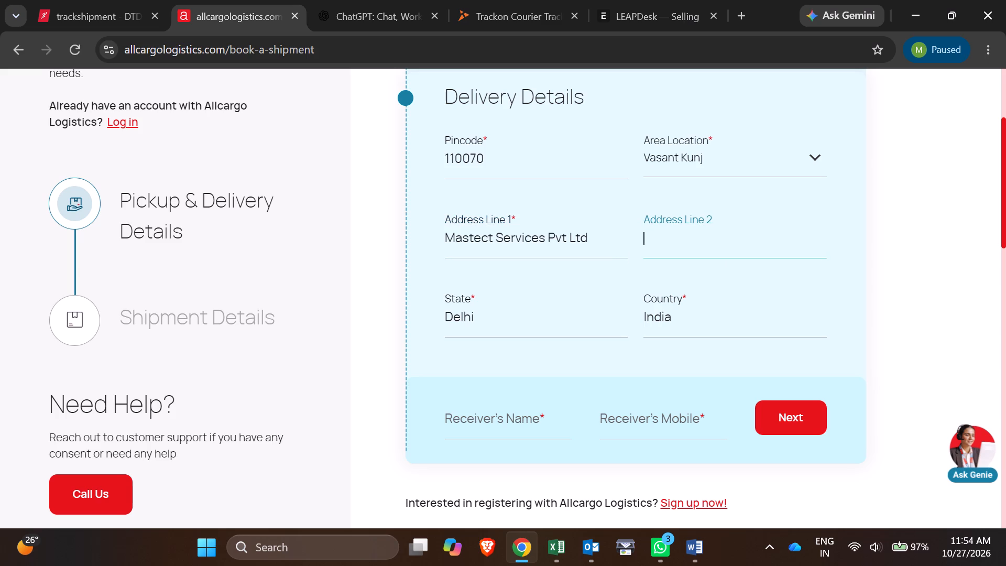
Change the company name in Address Line 1 to Mastect Services Private Limited.
click(590, 245)
key(BackSpace)
key(BackSpace)
key(BackSpace)
key(BackSpace)
key(BackSpace)
key(BackSpace)
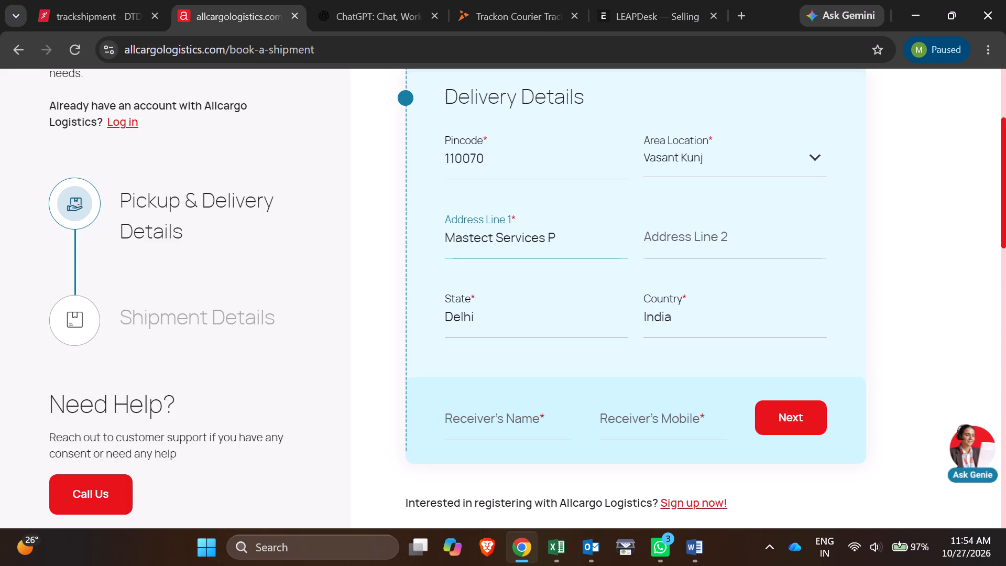
text(rivate)
key(space)
key(alt+Tab)
key(alt+Tab)
key(alt+Tab)
key(alt+Tab)
key(alt+Tab)
key(alt+Tab)
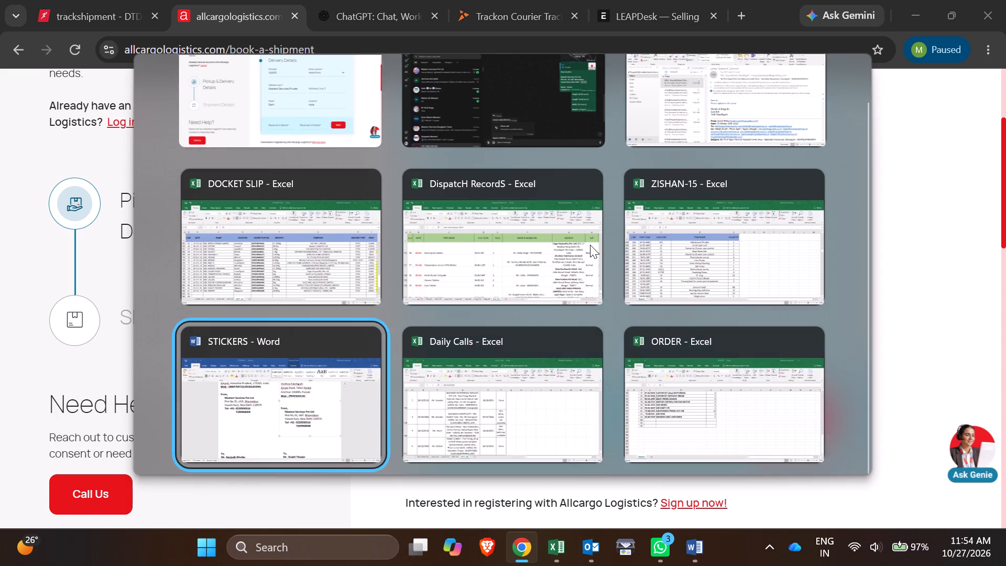
key(alt+Tab)
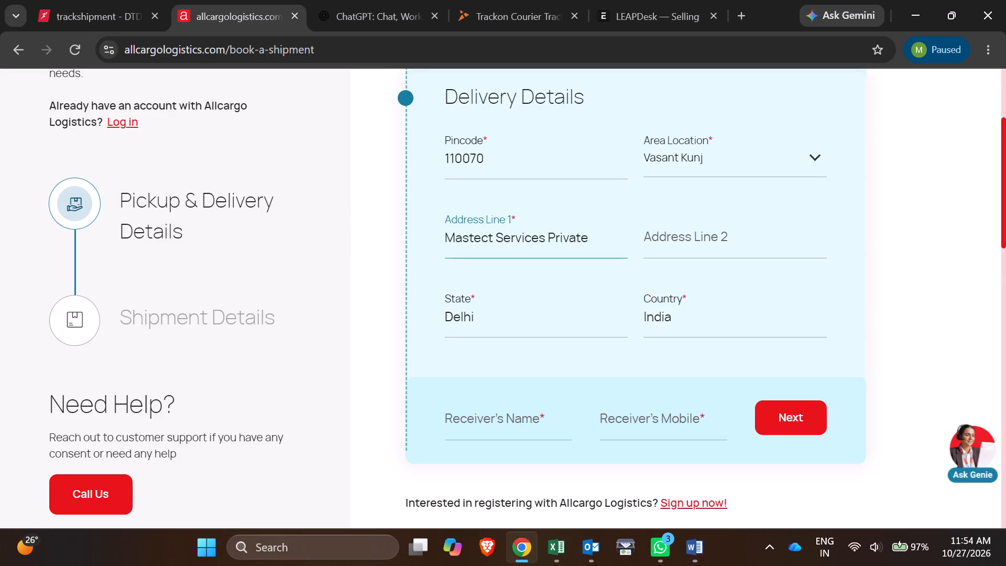
key(alt+Tab)
key(alt+Tab)
text(Limited)
Copy the plot and locality line below Mastect Services Pvt Ltd from a From block in the STICKERS Word document.
click(658, 236)
key(alt+Tab)
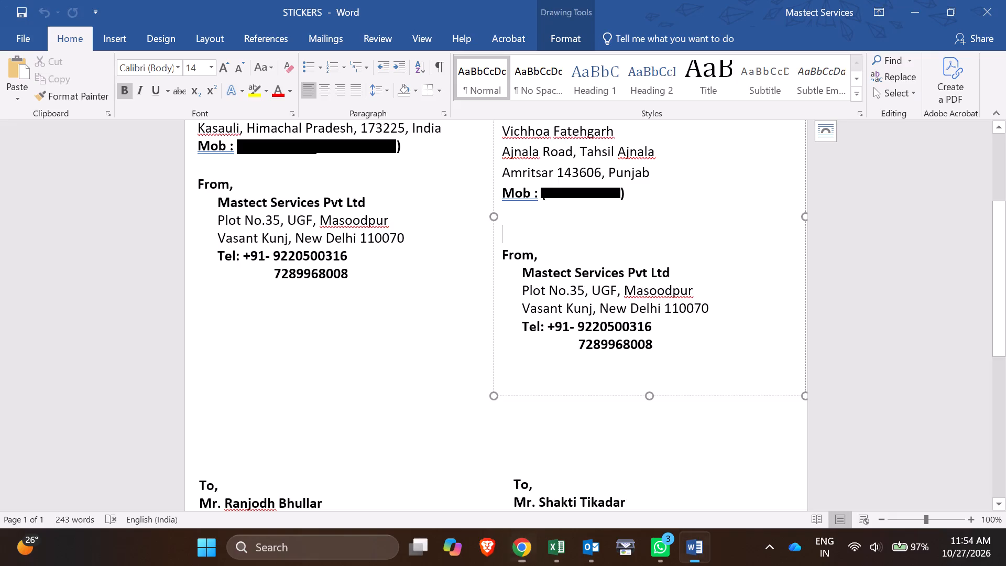
click(523, 292)
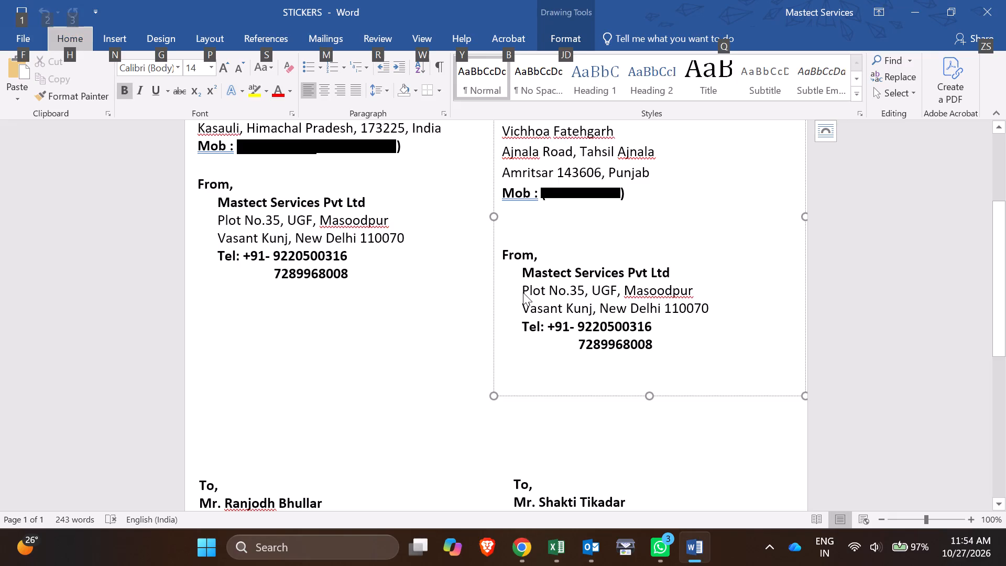
click(523, 290)
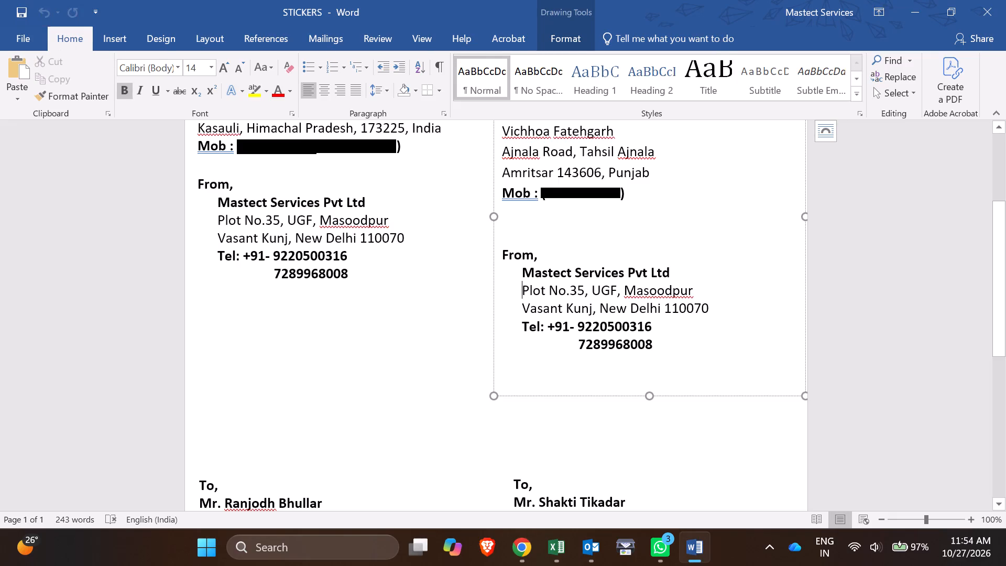
key(shift+Down)
key(shift+Left)
key(shift+Left)
key(shift+Left)
key(shift+Left)
key(shift+Left)
key(shift+Left)
key(shift+Left)
key(shift+Left)
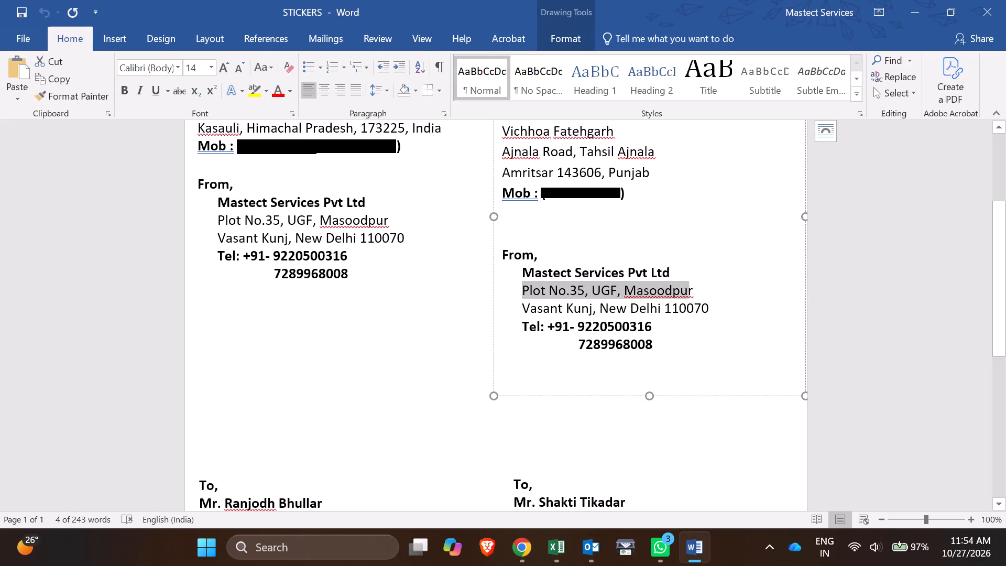
key(shift+Right)
key(ctrl+c)
Back in the Allcargo booking form in Chrome, append a comma and the copied plot and locality line to Address Line 1.
key(alt+Tab)
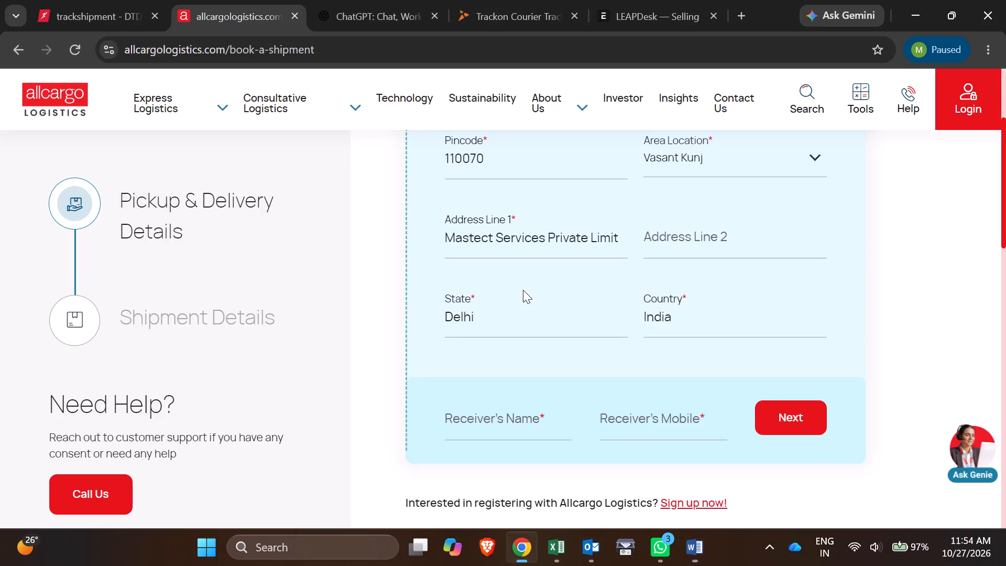
click(621, 240)
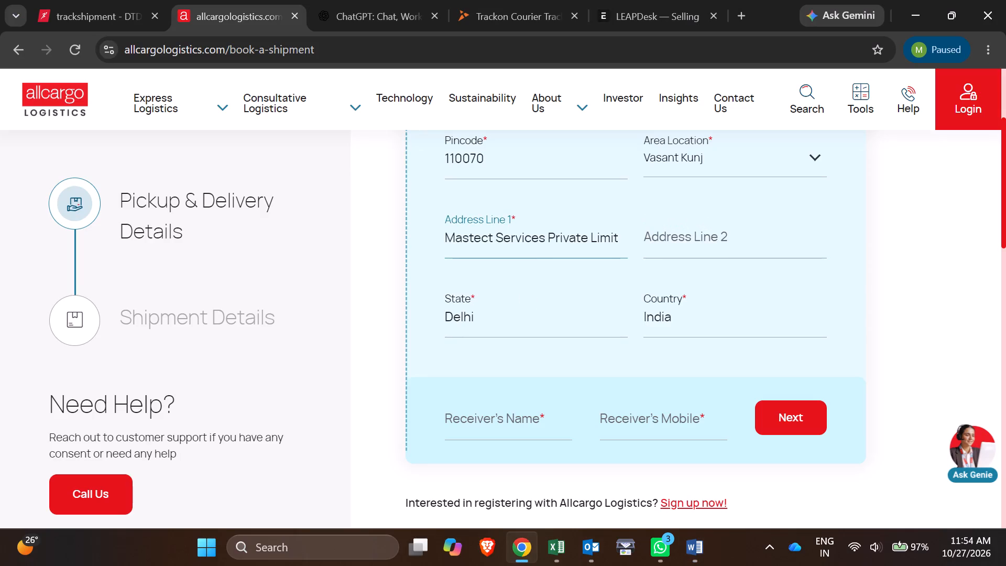
click(588, 245)
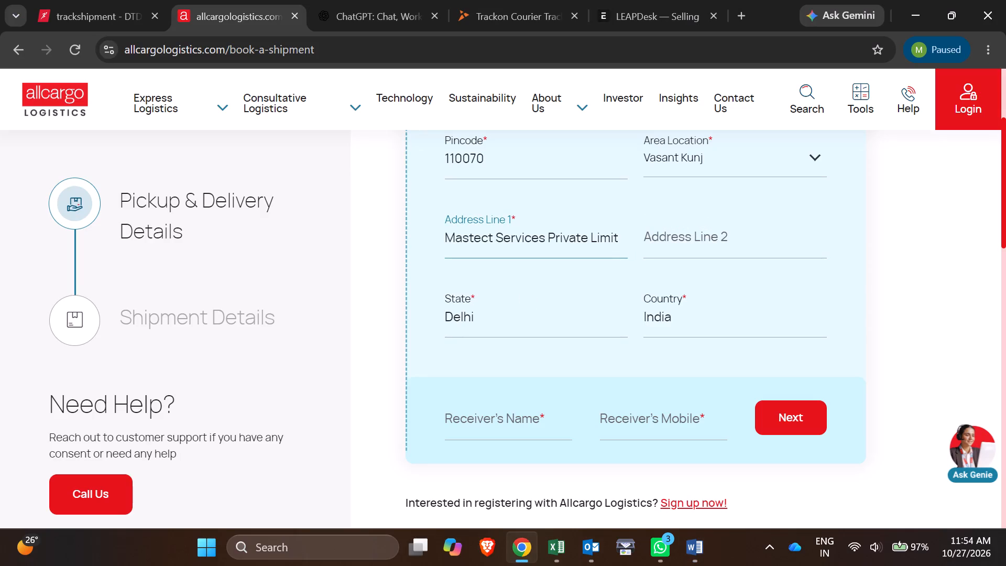
click(621, 241)
click(596, 242)
key(Right)
key(Right)
key(Right)
key(Right)
key(Right)
key(Right)
key(Right)
key(Right)
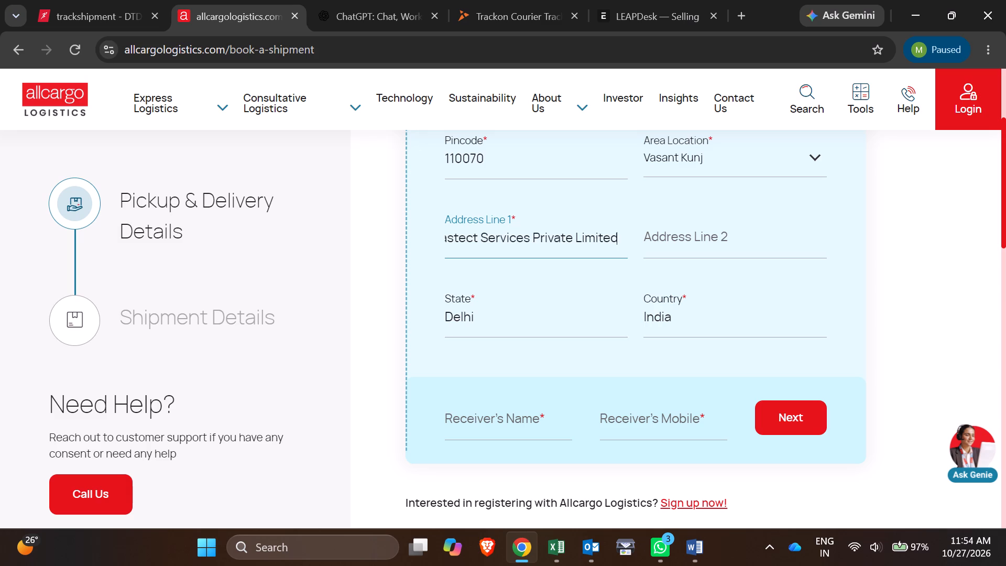
text(,)
key(space)
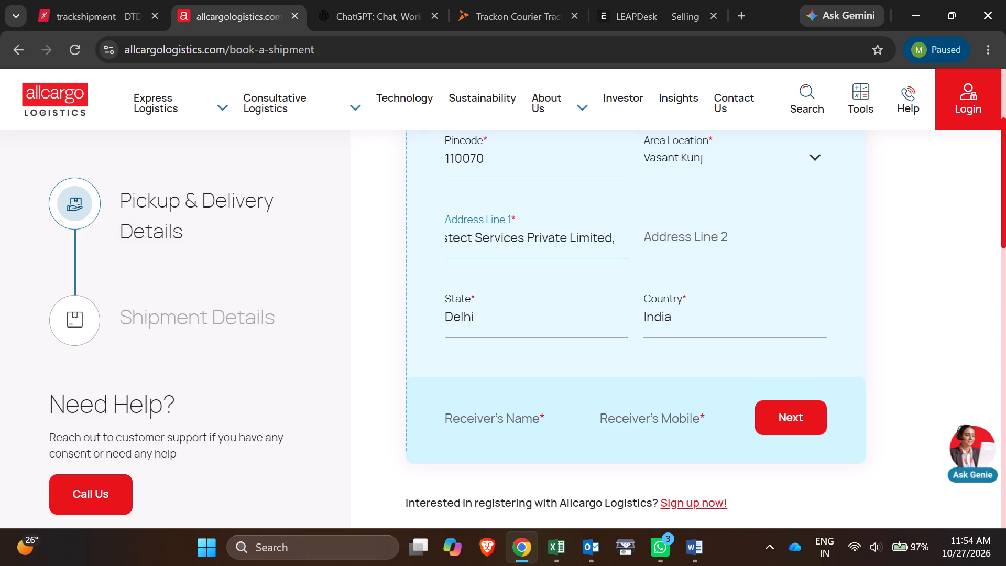
key(ctrl+v)
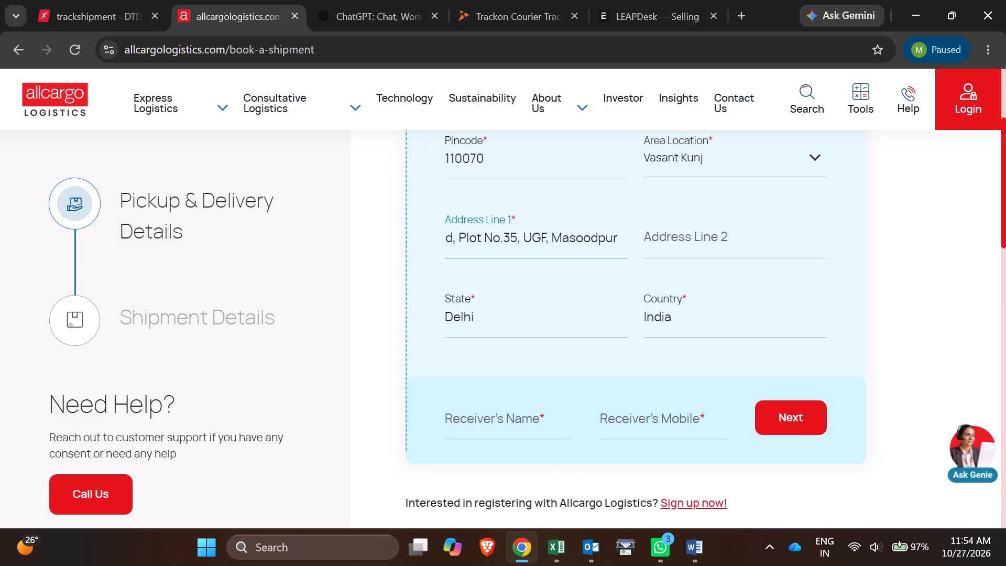
Copy the area, city and pincode line of the same From block in STICKERS for Address Line 2, and return to the booking form.
click(705, 241)
key(alt+Tab)
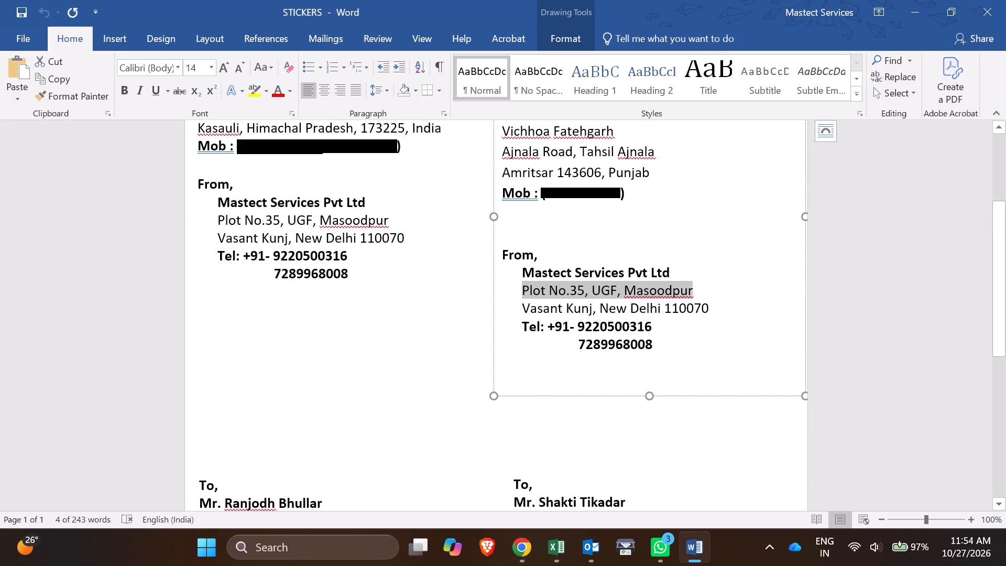
click(526, 309)
key(Left)
key(shift+Down)
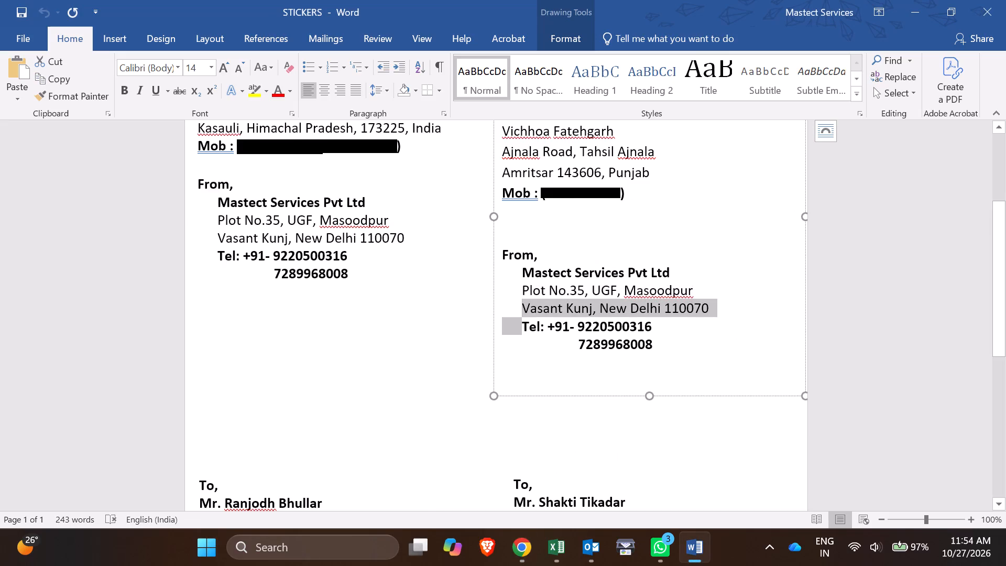
key(shift+Left)
key(shift+Left)
key(shift+Left)
key(shift+Left)
key(shift+Left)
key(shift+Left)
key(shift+Left)
key(shift+Left)
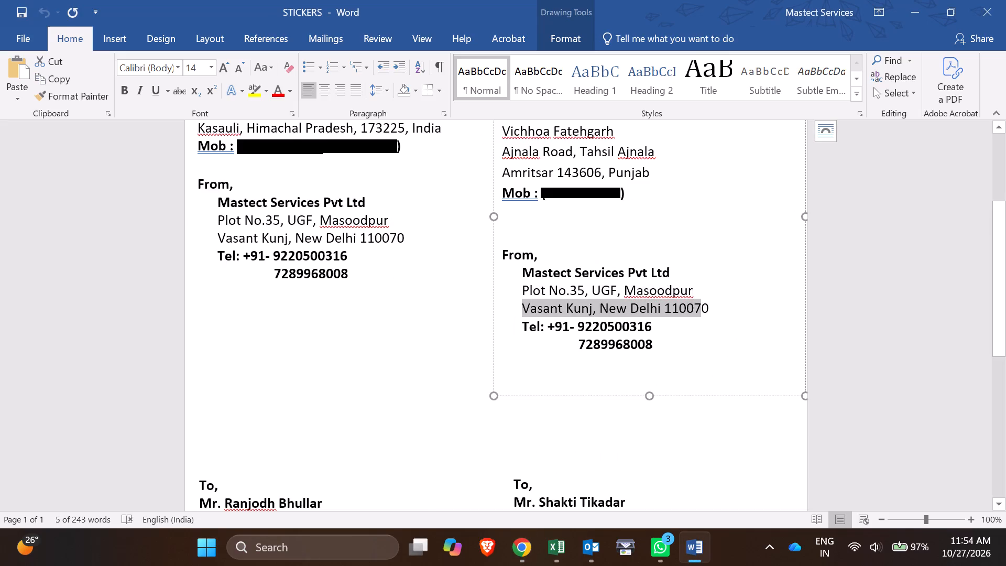
key(shift+Right)
key(ctrl+c)
key(alt+Tab)
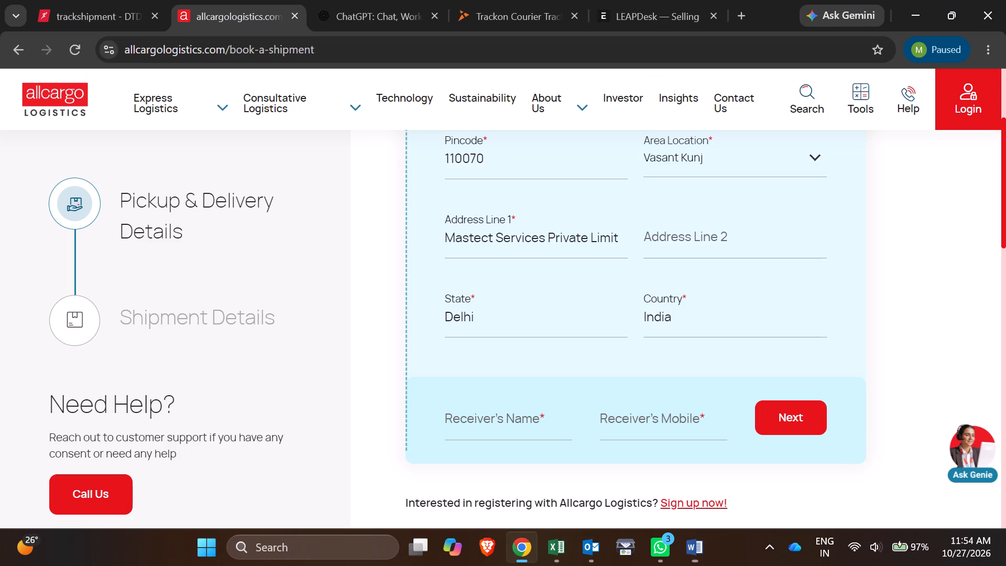
Fill Address Line 2 of the delivery details with the copied area, city and pincode line.
key(ctrl+v)
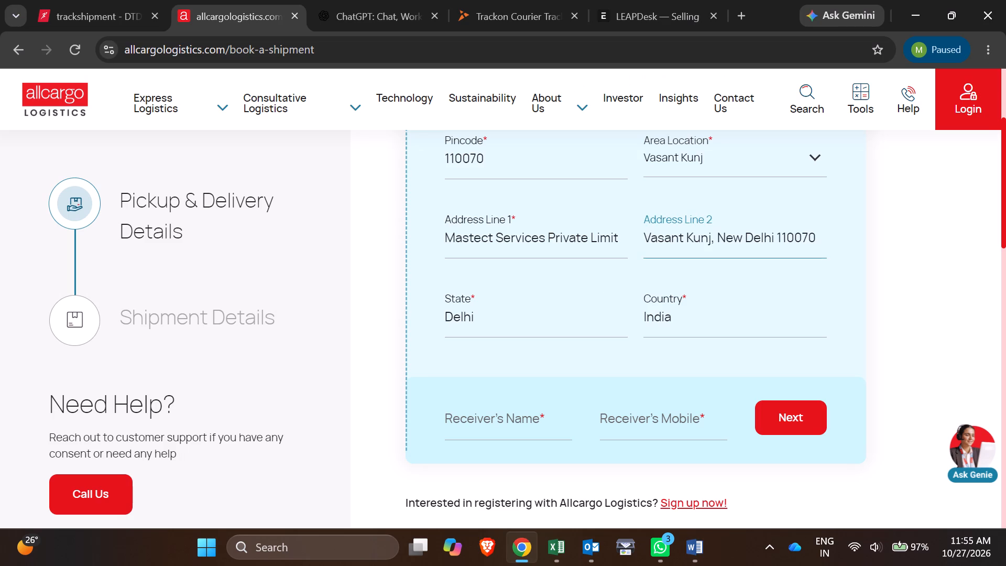
key(alt+Tab)
key(alt+Tab)
Enter Mr Zishan as the receiver's name in the delivery details.
scroll(671, 341, down, 1)
click(549, 331)
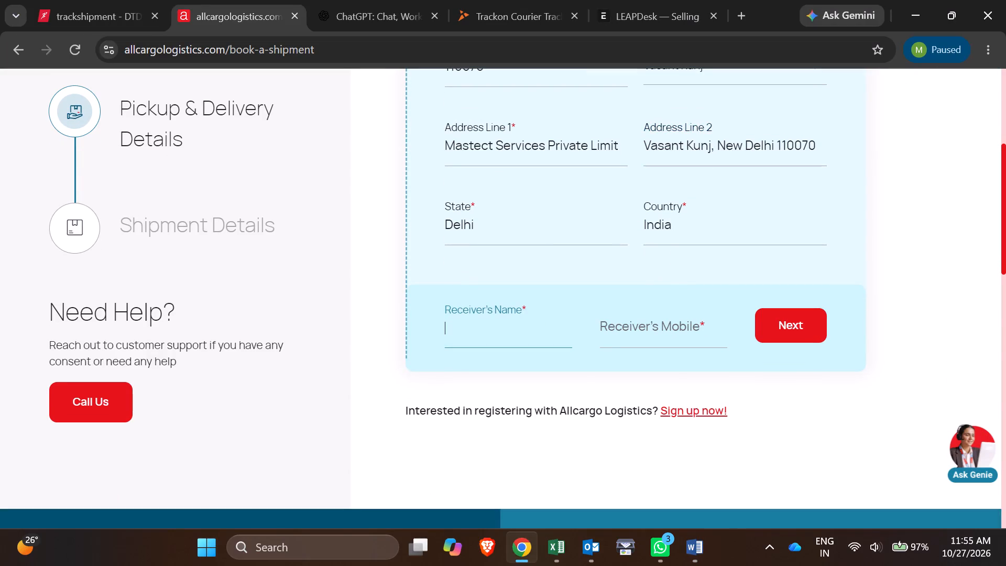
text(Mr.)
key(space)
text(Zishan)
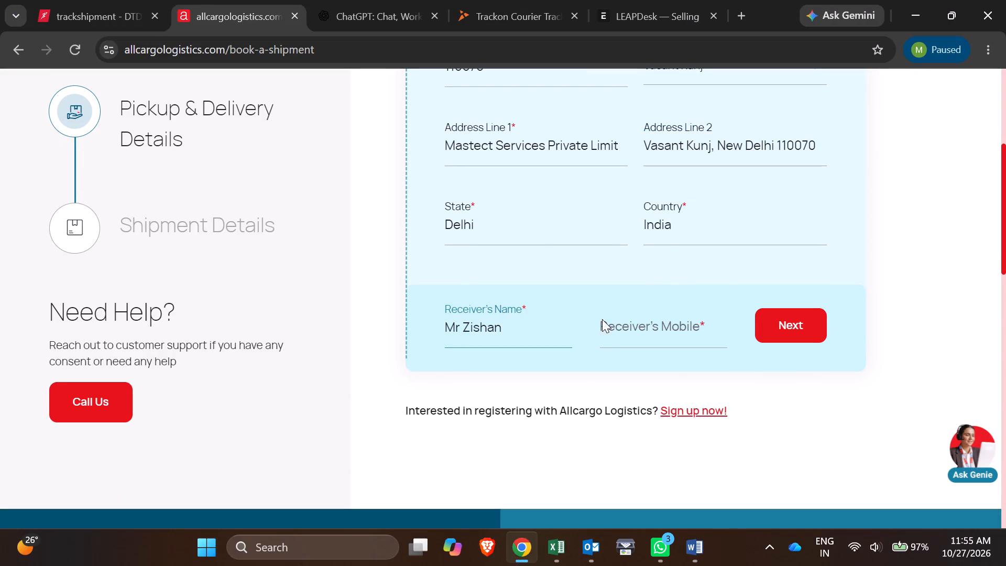
Copy the first telephone number from the same From block in the STICKERS Word document into Receiver's Mobile in the Chrome booking form.
click(621, 319)
key(alt+Tab)
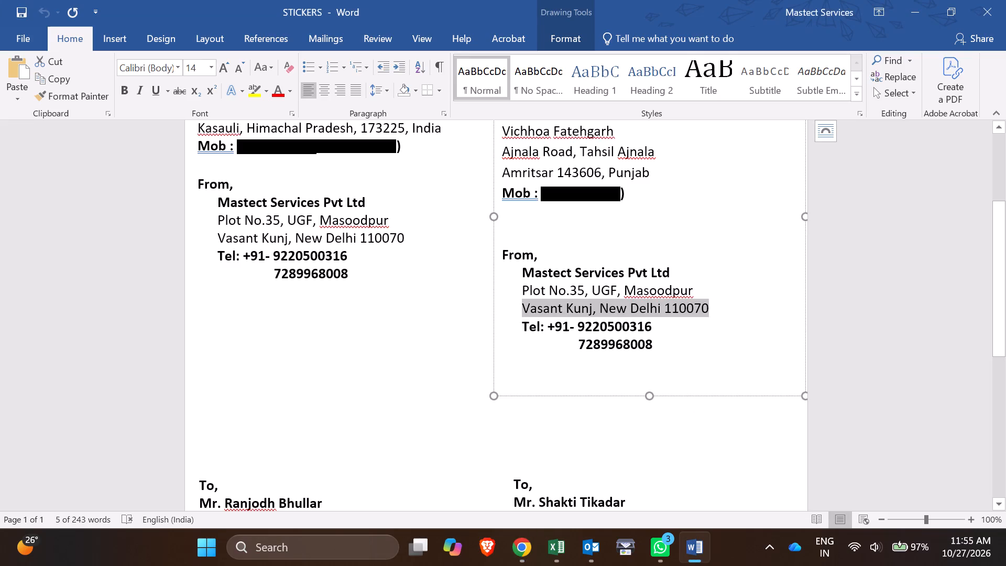
double_click(640, 328)
key(ctrl+c)
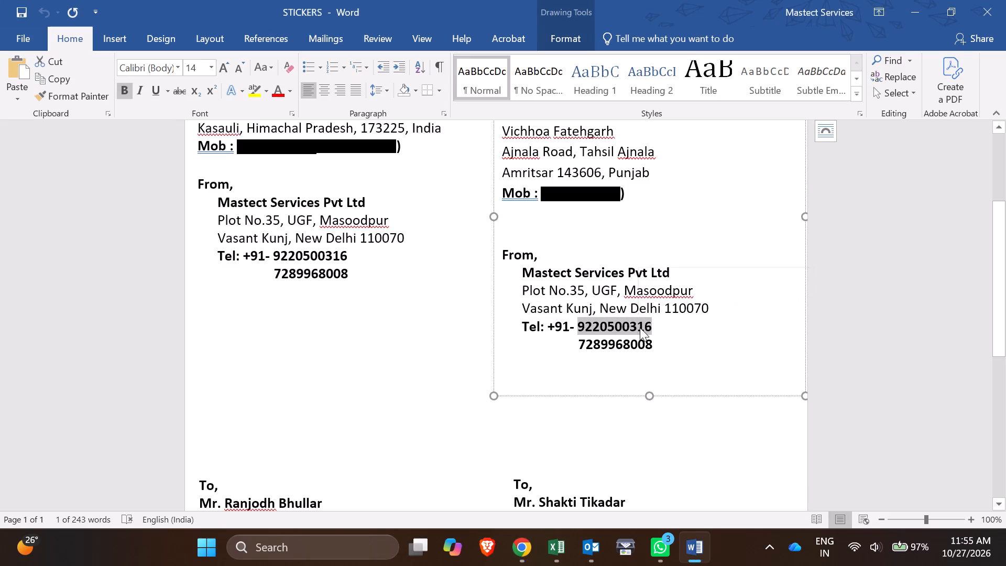
key(alt+Tab)
key(ctrl+v)
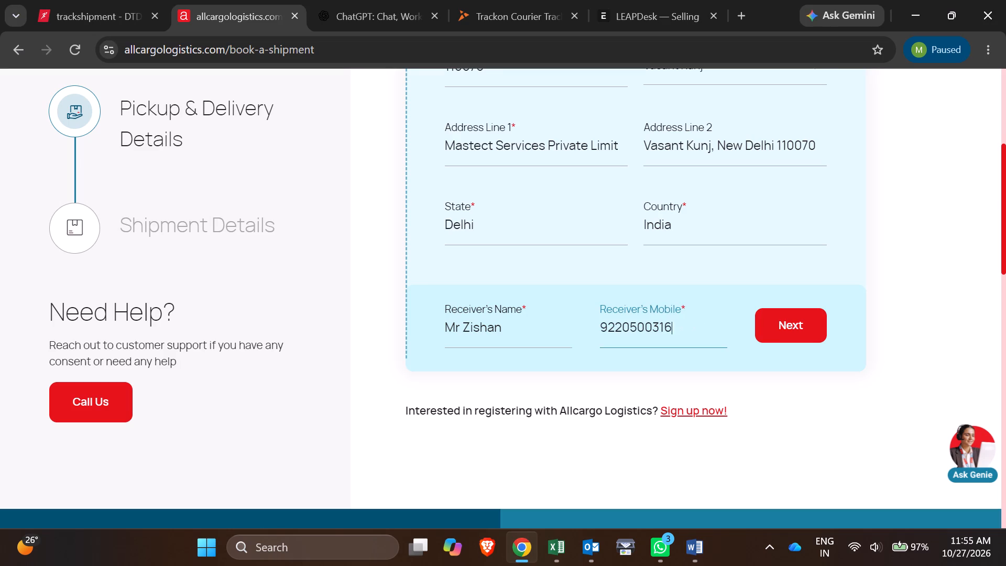
Check over the completed delivery details and proceed to the Shipment Details stage of the booking.
scroll(724, 317, up, 3)
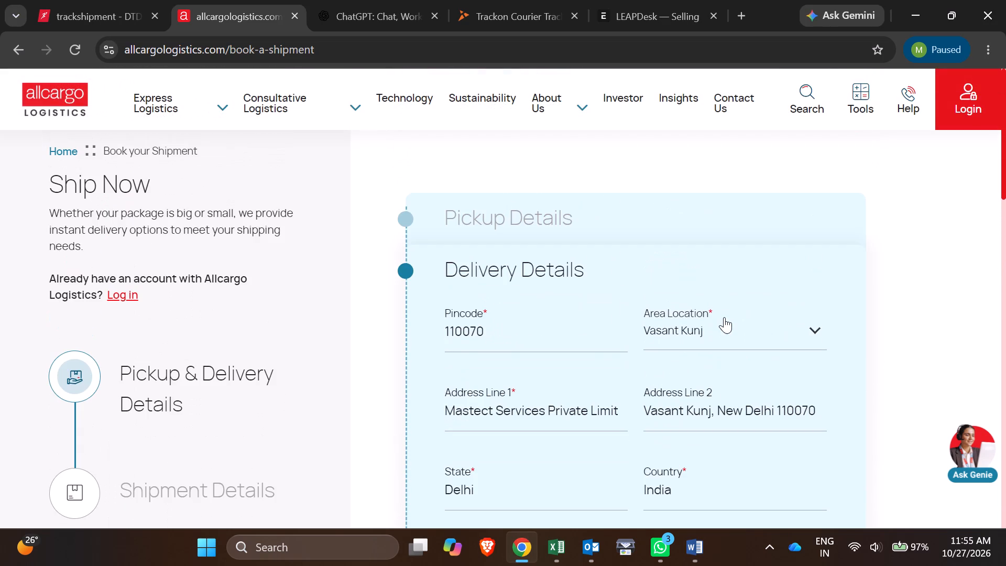
scroll(724, 317, down, 1)
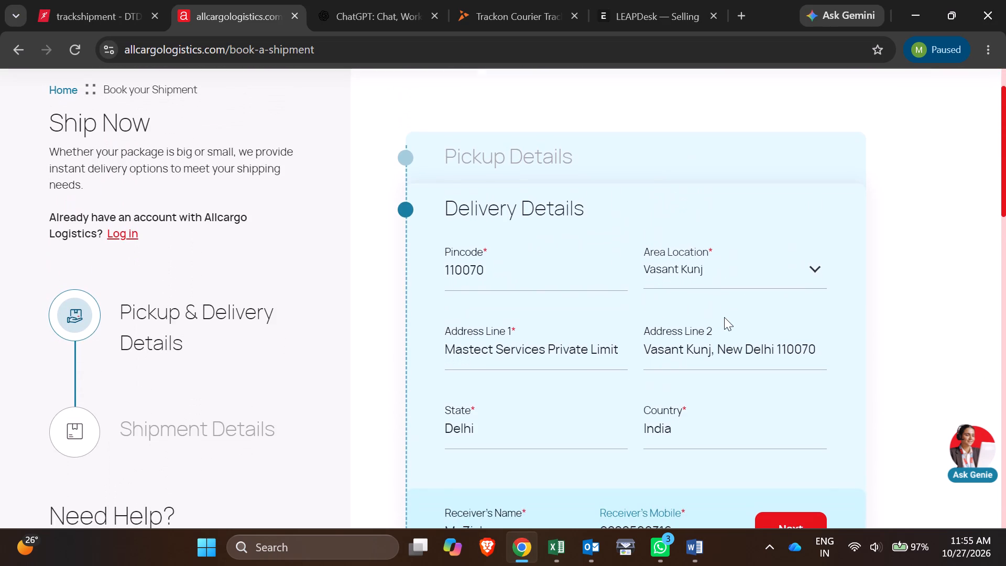
scroll(724, 317, down, 2)
scroll(789, 396, down, 2)
click(778, 188)
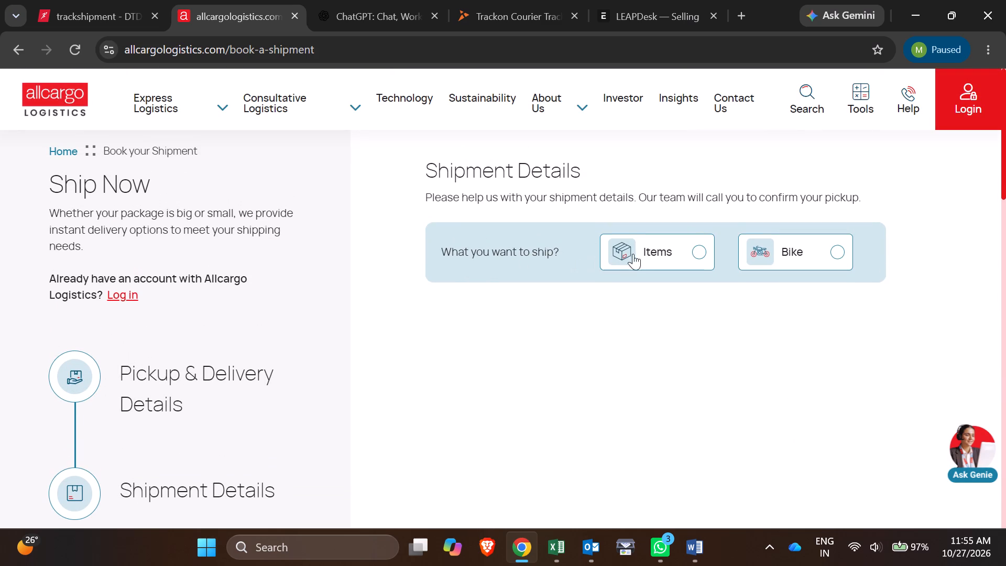
Choose Items as the shipment type and mark the goods as pre-packed.
click(699, 249)
scroll(699, 249, down, 1)
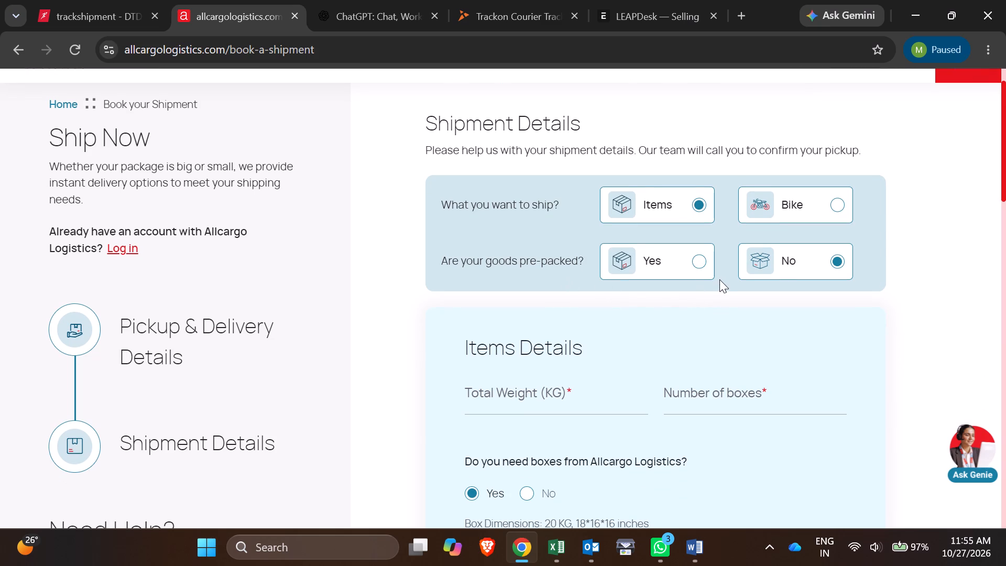
click(696, 258)
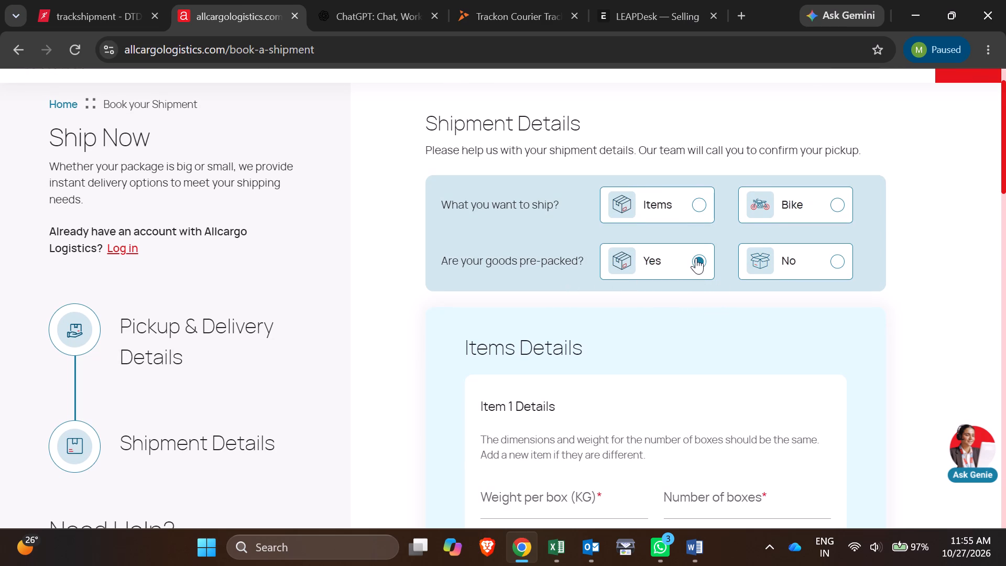
scroll(696, 258, down, 3)
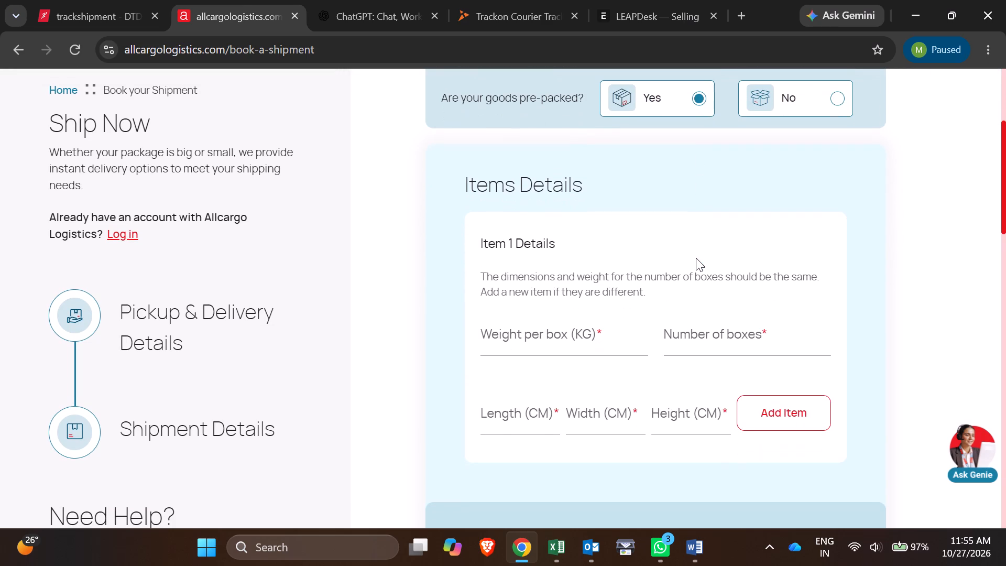
Check the fields from weight per box to pickup date and time, and start switching to another window.
click(576, 343)
scroll(576, 343, down, 1)
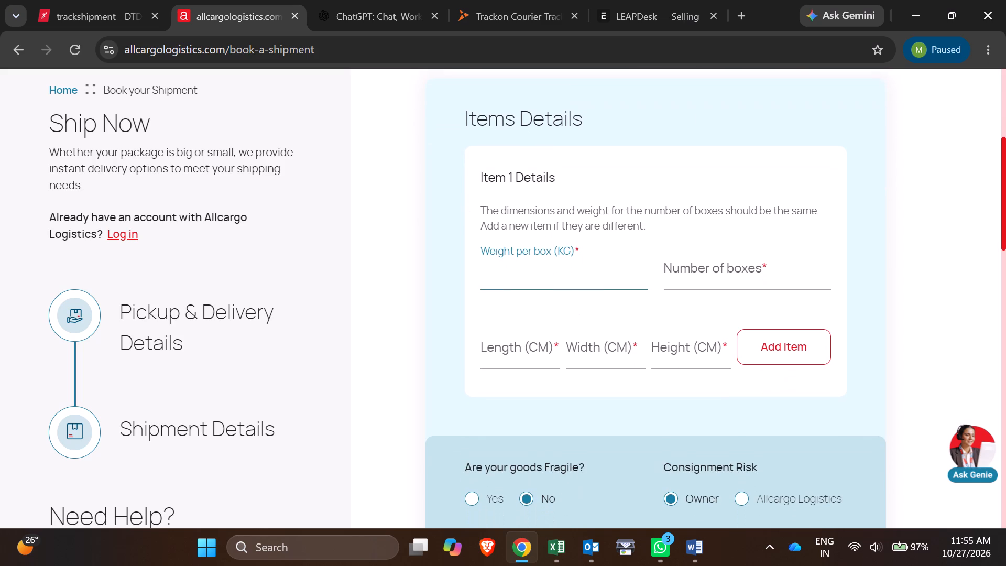
scroll(728, 324, down, 2)
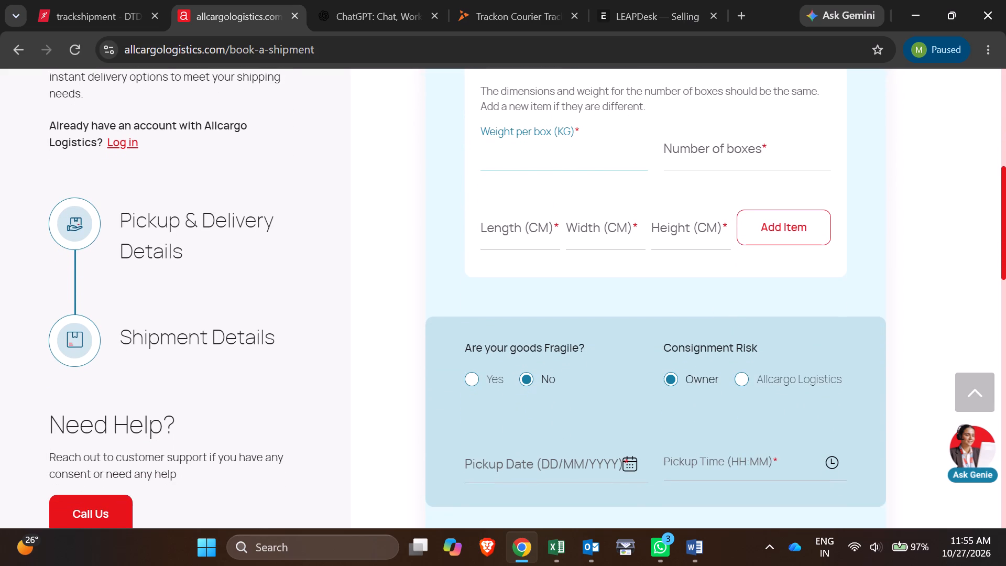
key(alt+Tab)
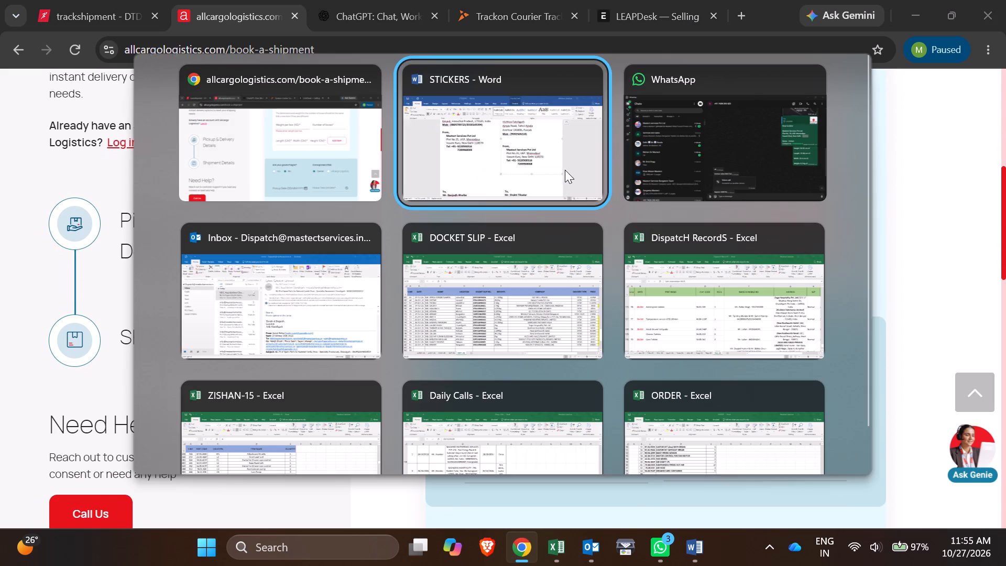
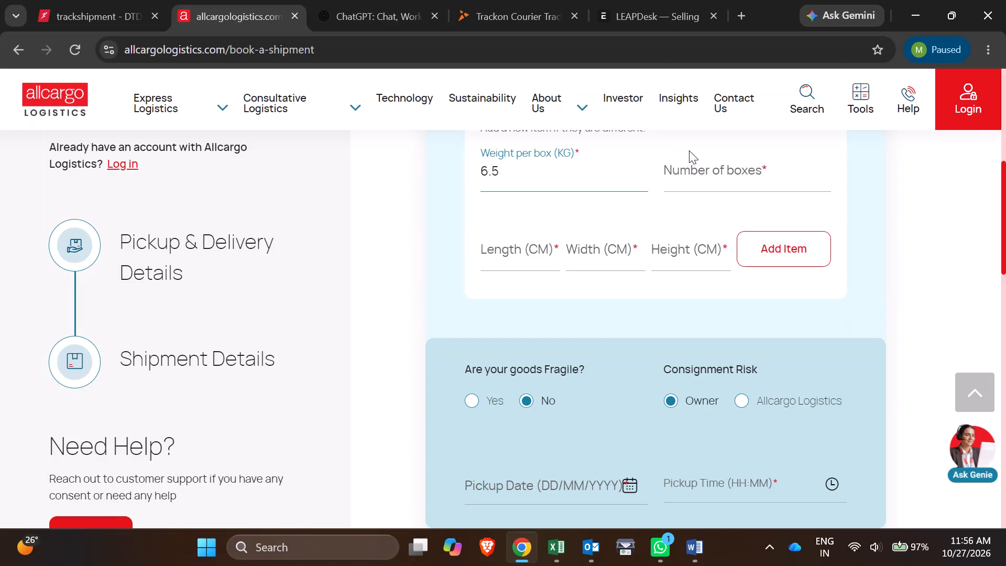
Set the number of boxes to 1 for the 6.5 kg item and begin the box length entry.
click(704, 178)
key(1)
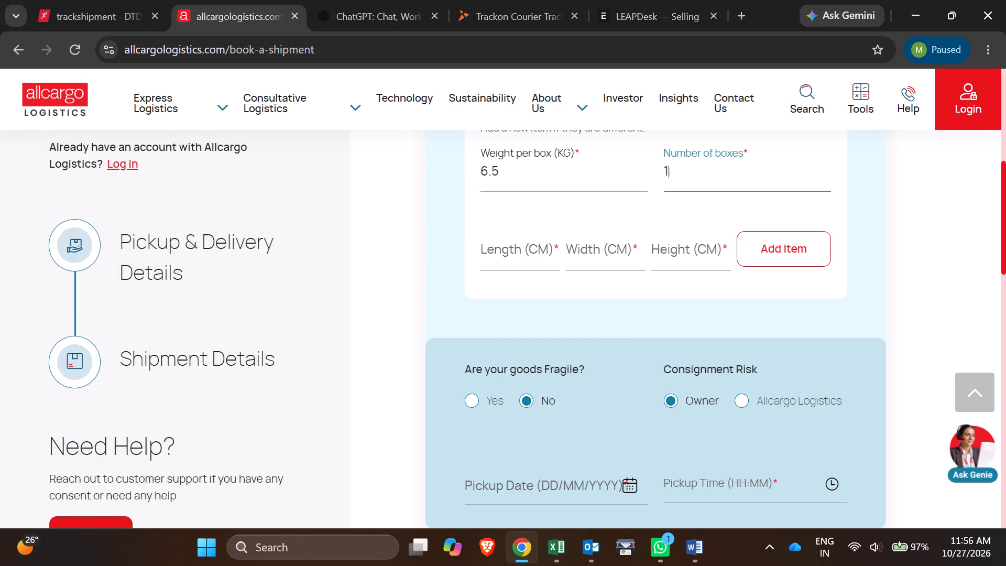
click(497, 258)
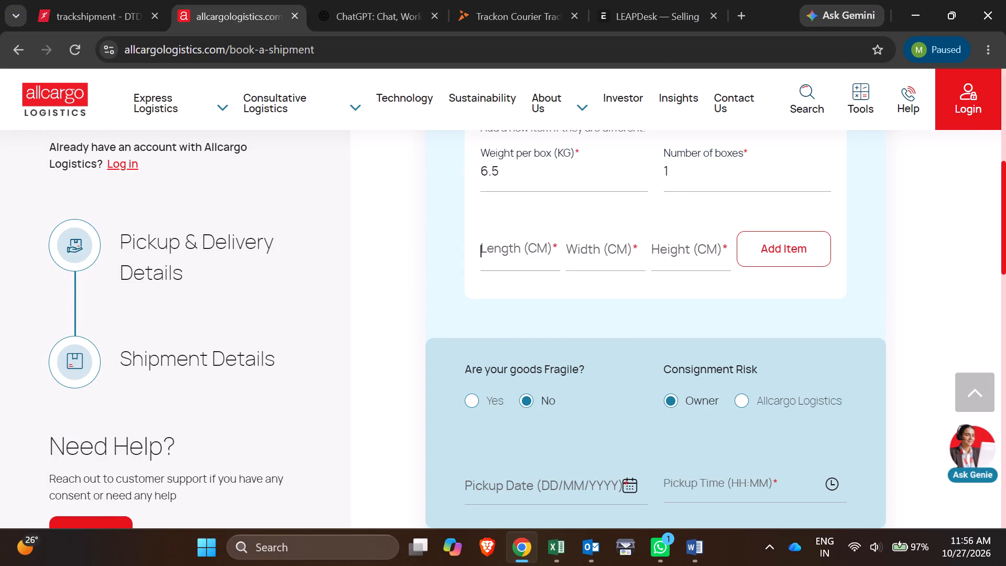
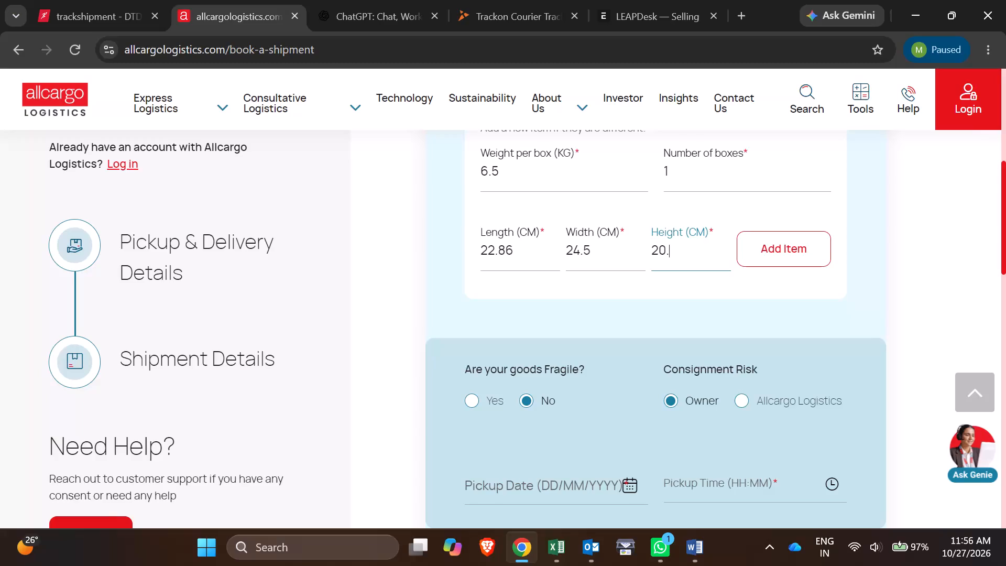
Complete item 1's height as 20.32 cm and add another item to the shipment.
text(32)
click(750, 253)
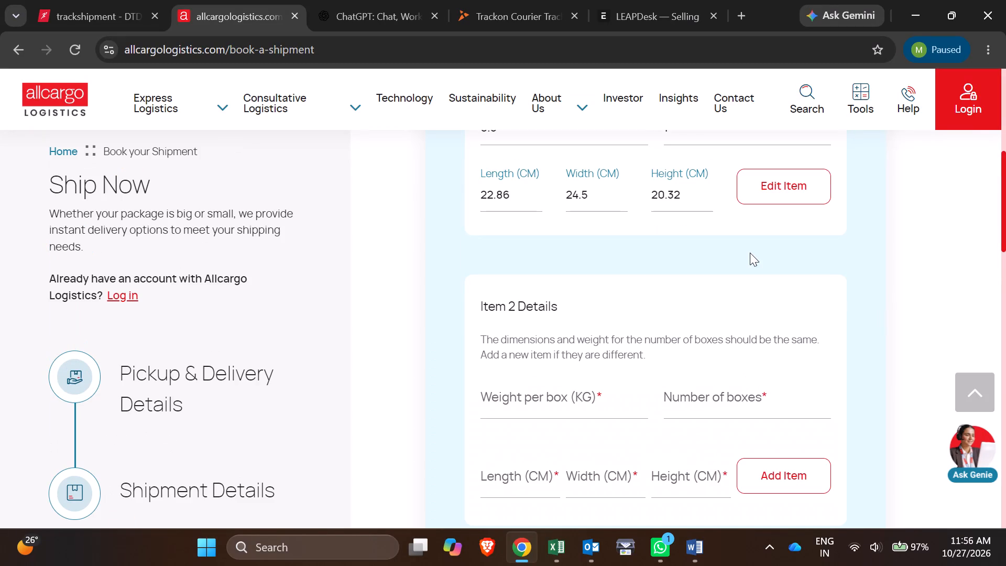
Set item 2's weight per box to 6.5 kg and its number of boxes to 1.
scroll(649, 364, up, 2)
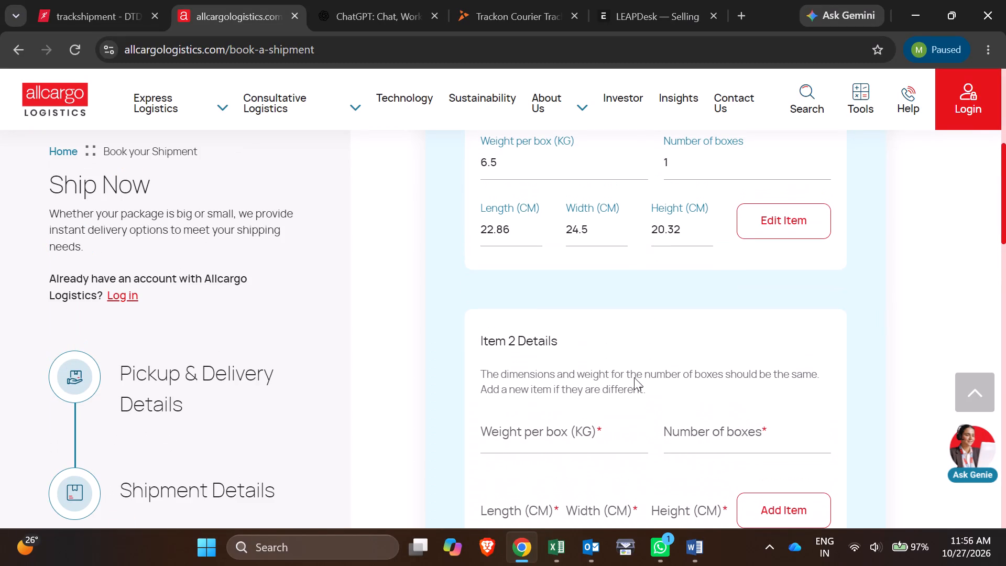
click(521, 431)
text(6.5)
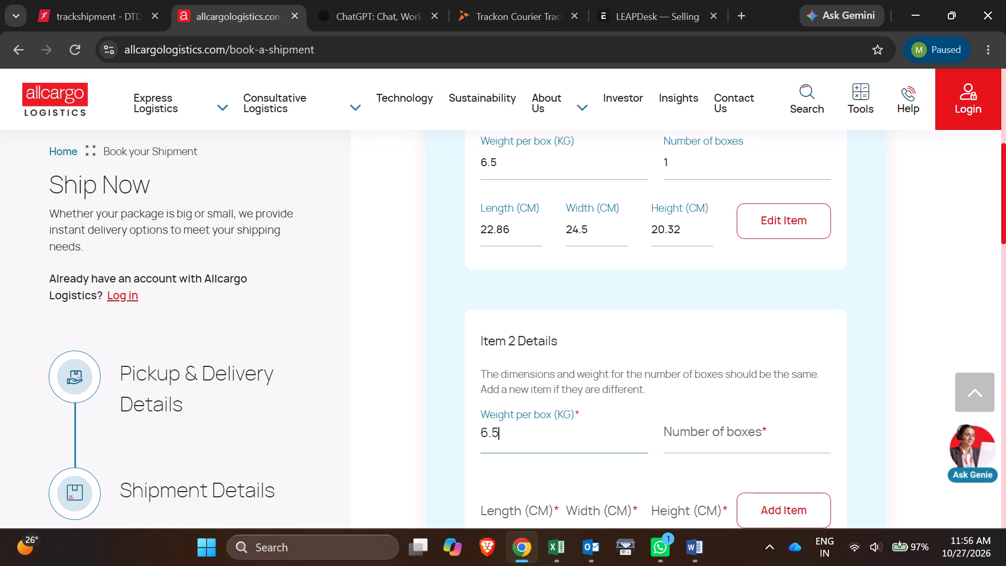
click(714, 427)
key(1)
Set item 2's dimensions to length 22.86 cm, width 24.5 cm and height 20.32 cm.
scroll(631, 437, down, 1)
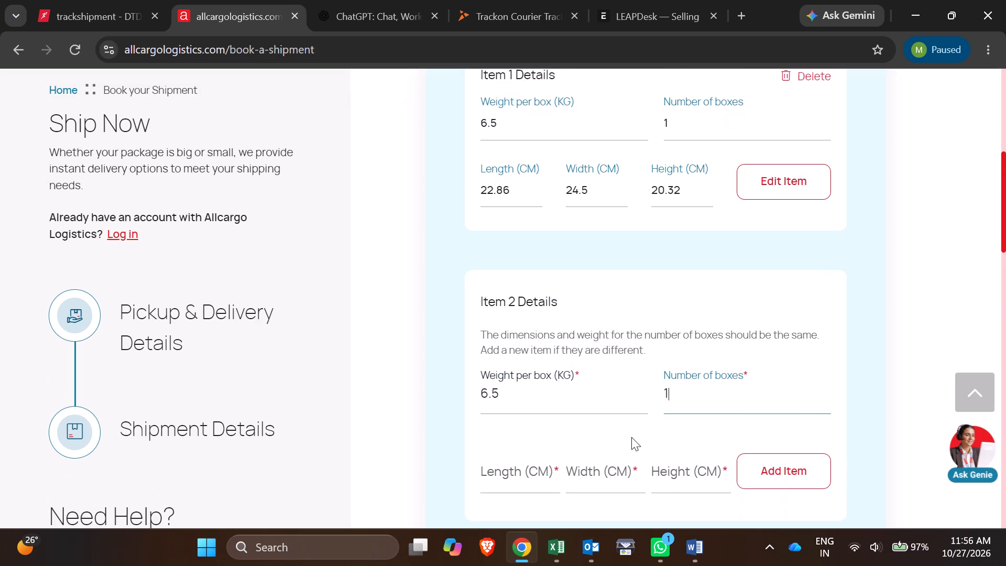
scroll(631, 437, down, 1)
click(502, 450)
text(22.86)
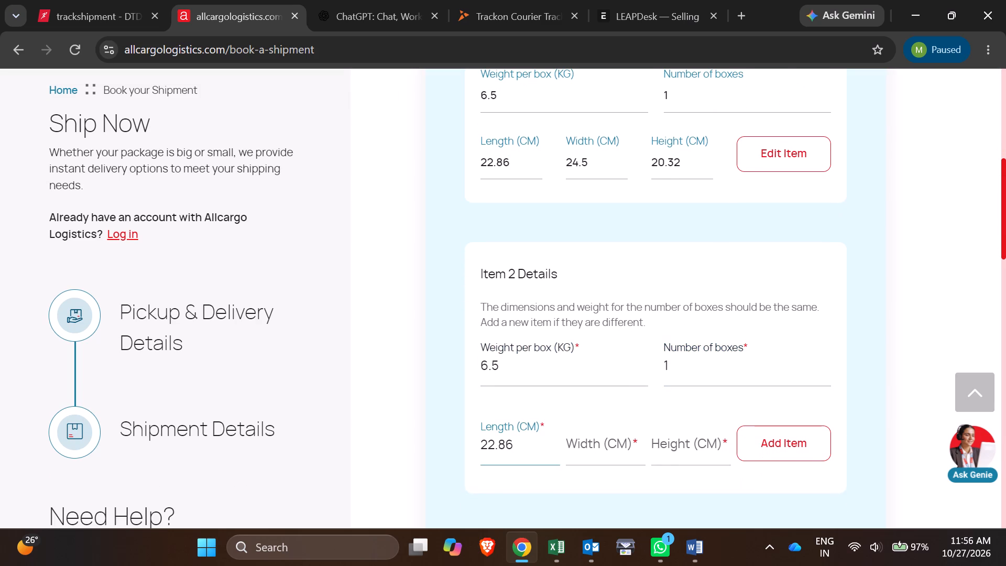
click(604, 447)
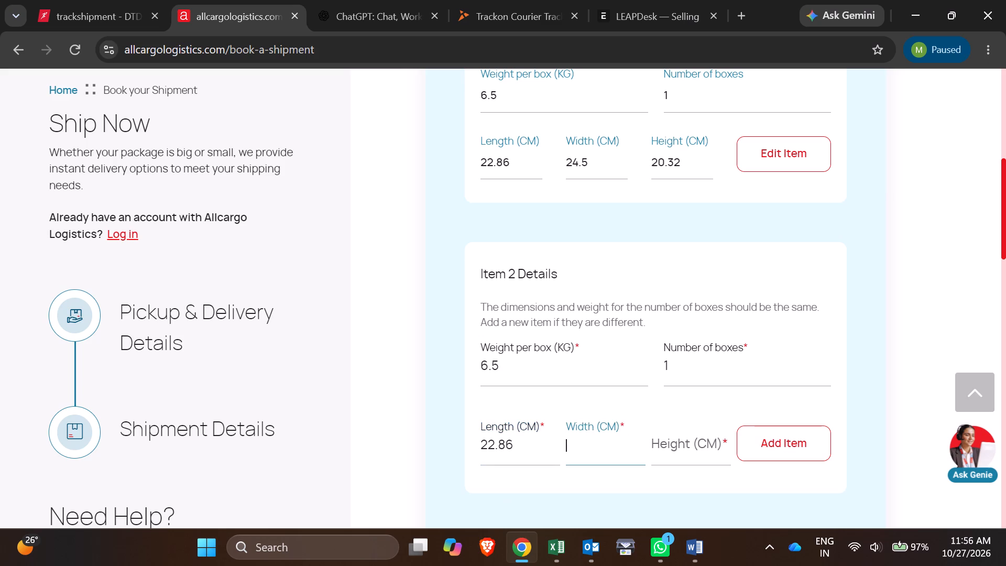
text(24.5)
click(676, 451)
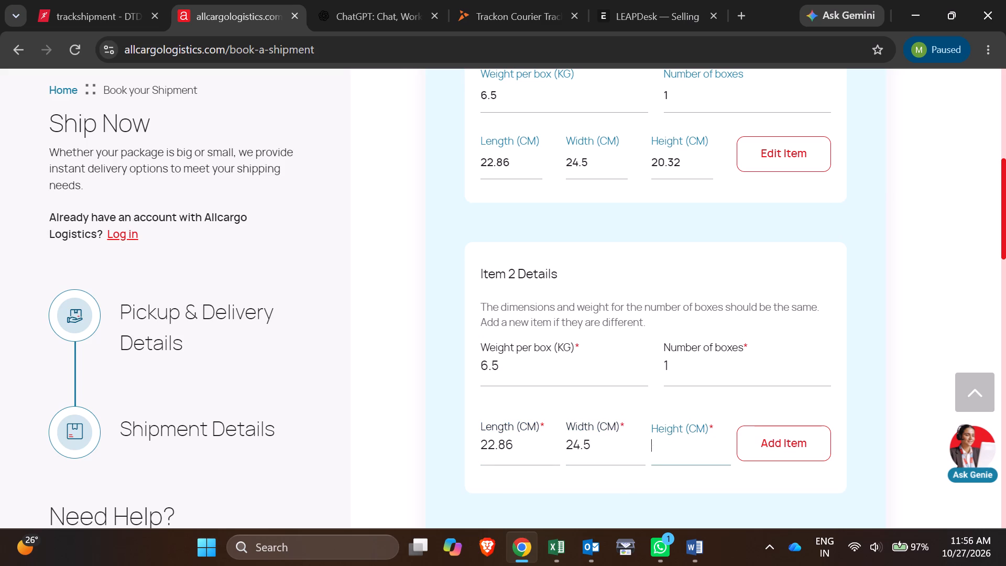
text(20.)
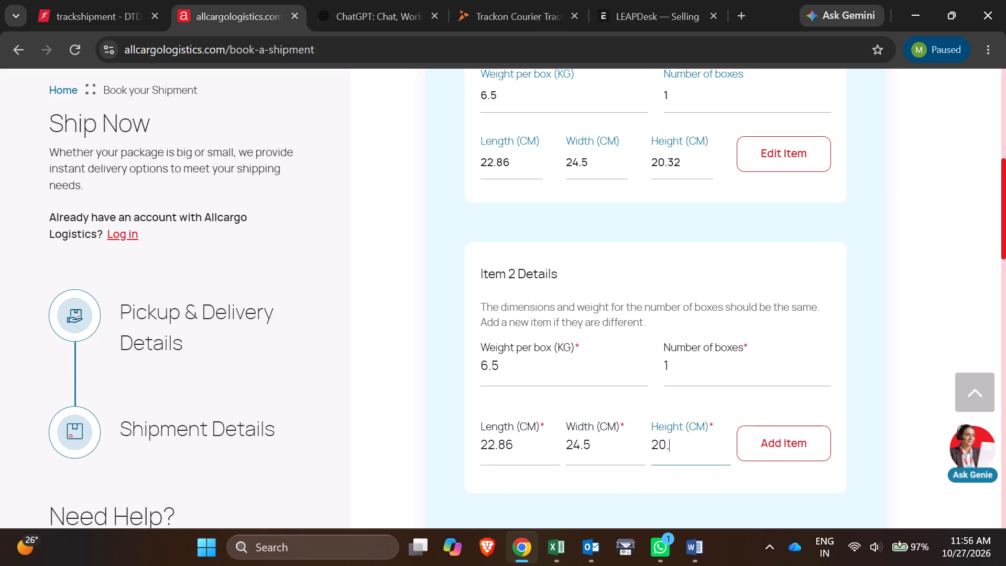
text(32)
Mark the shipment's goods as fragile.
scroll(738, 439, down, 1)
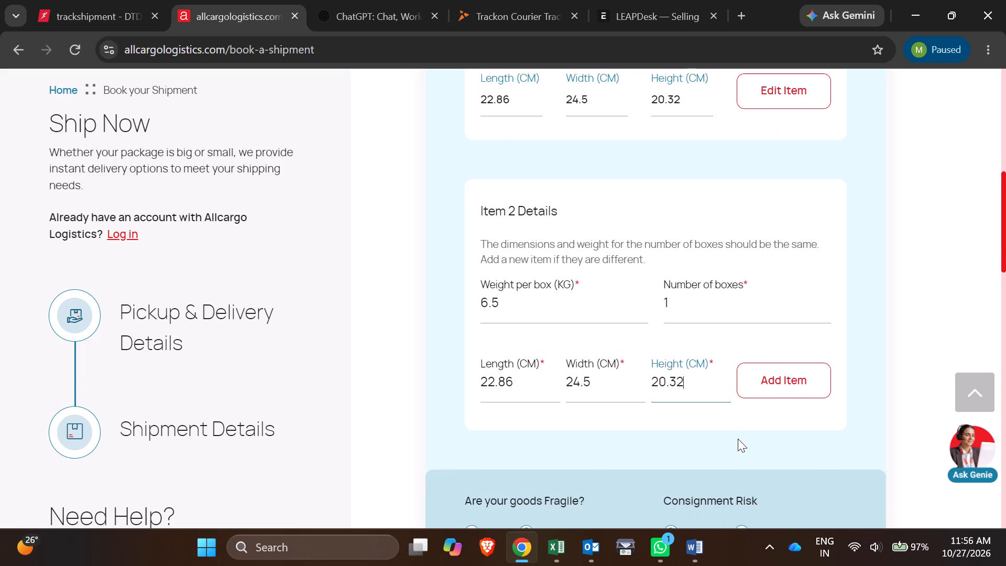
scroll(738, 439, down, 1)
scroll(779, 372, down, 1)
scroll(707, 435, down, 1)
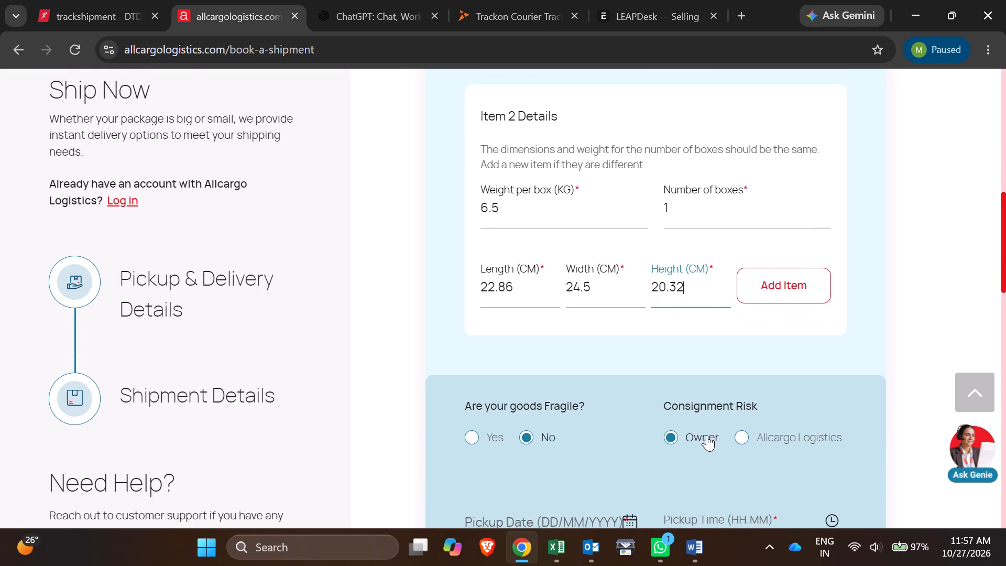
scroll(707, 435, down, 1)
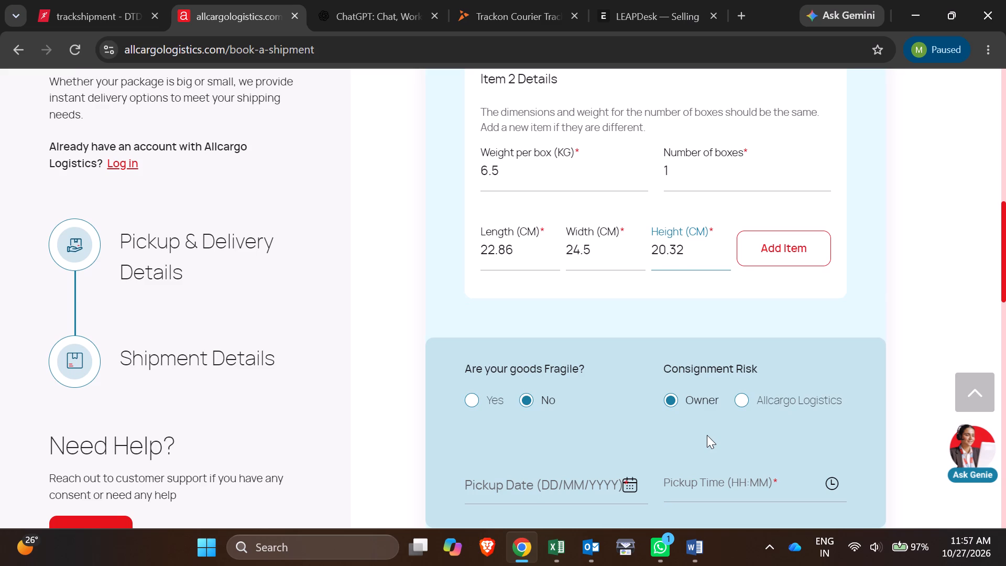
scroll(707, 435, down, 1)
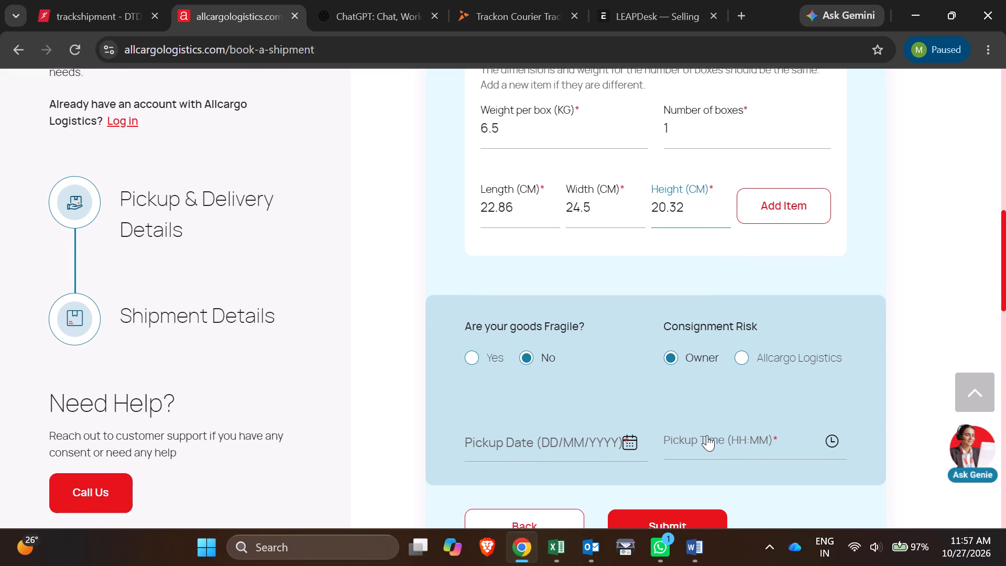
scroll(707, 435, down, 1)
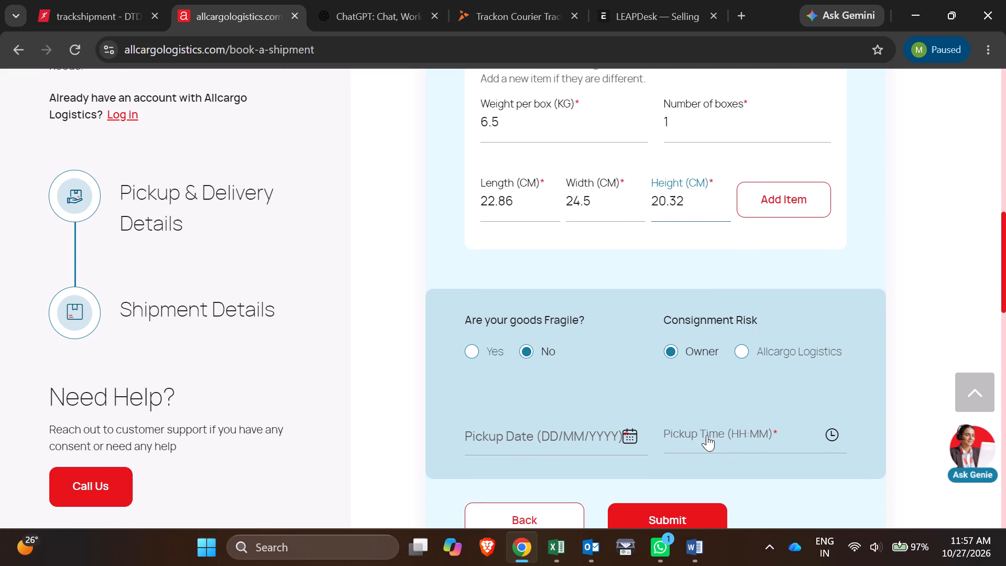
click(469, 353)
Schedule the pickup for 27 October 2026 at 16:00.
scroll(711, 339, down, 1)
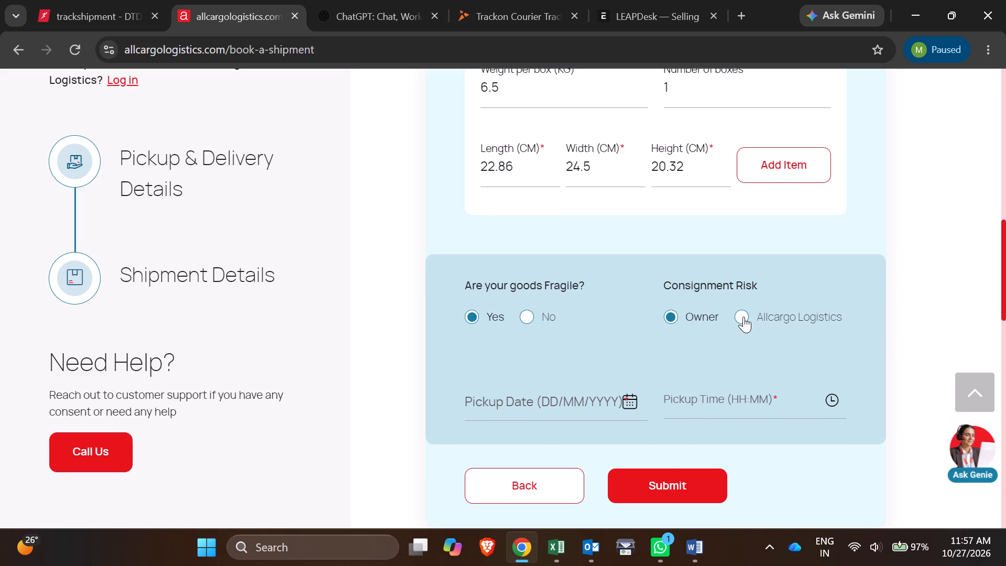
scroll(743, 317, down, 1)
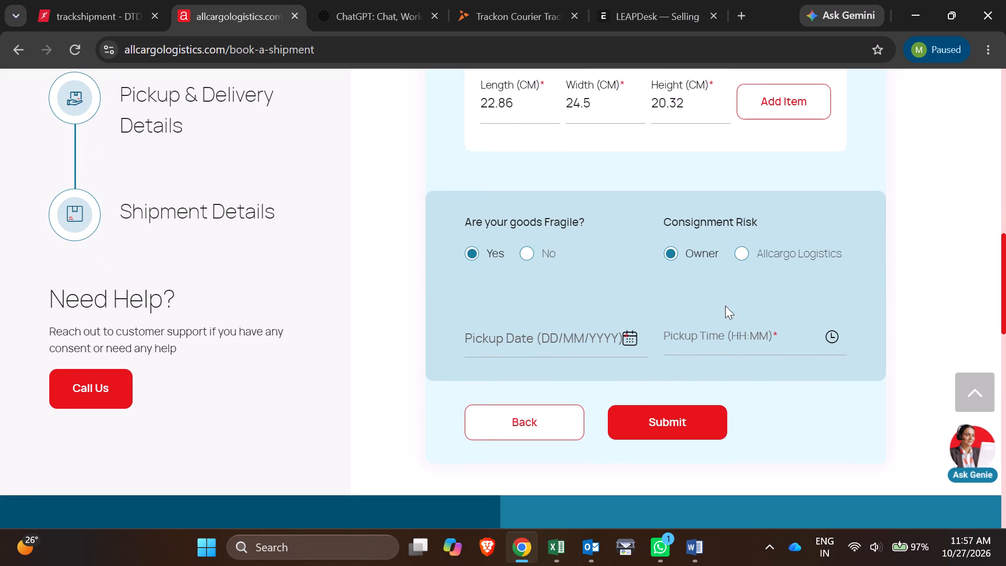
click(601, 334)
scroll(601, 334, down, 1)
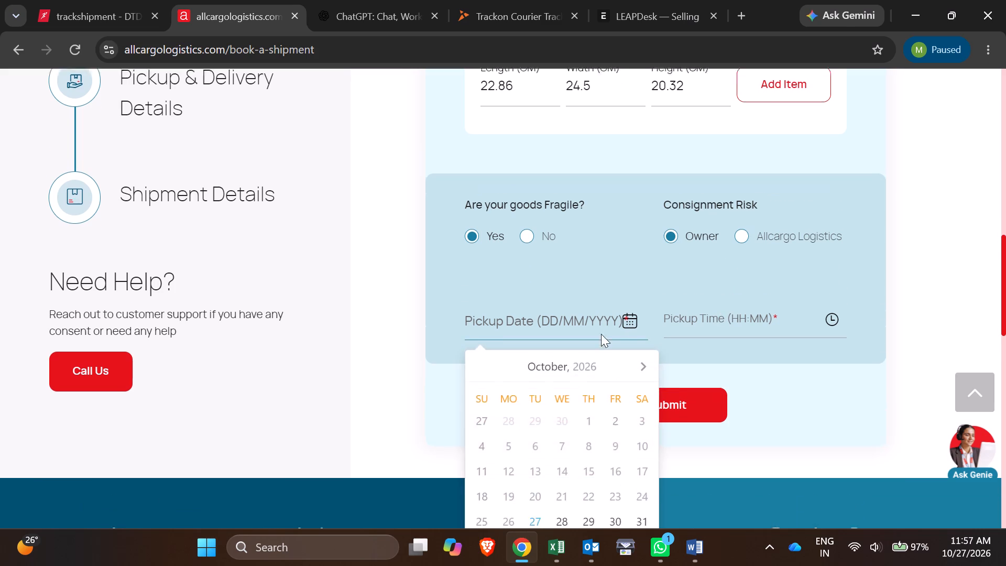
scroll(601, 334, down, 1)
click(538, 433)
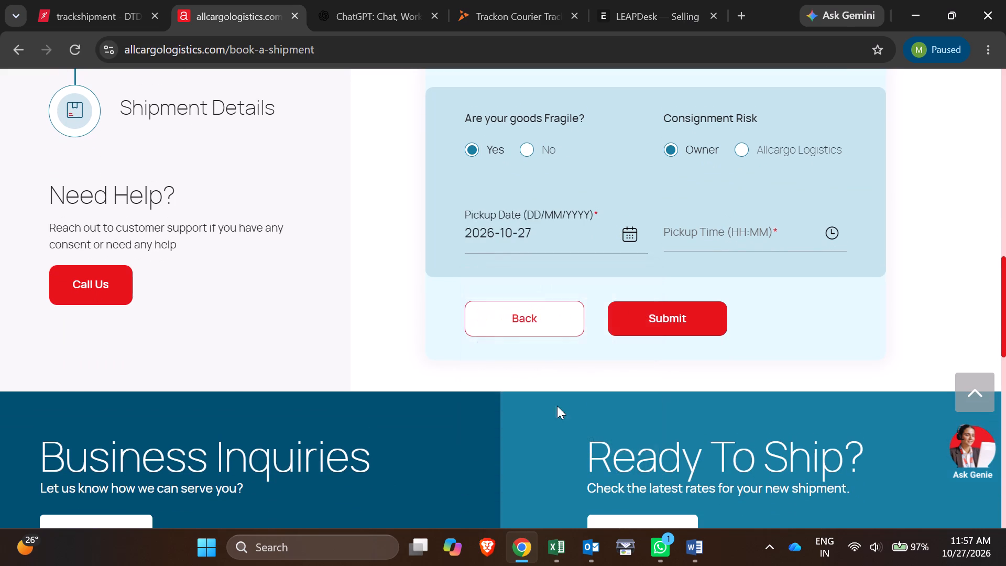
click(717, 222)
scroll(712, 384, down, 1)
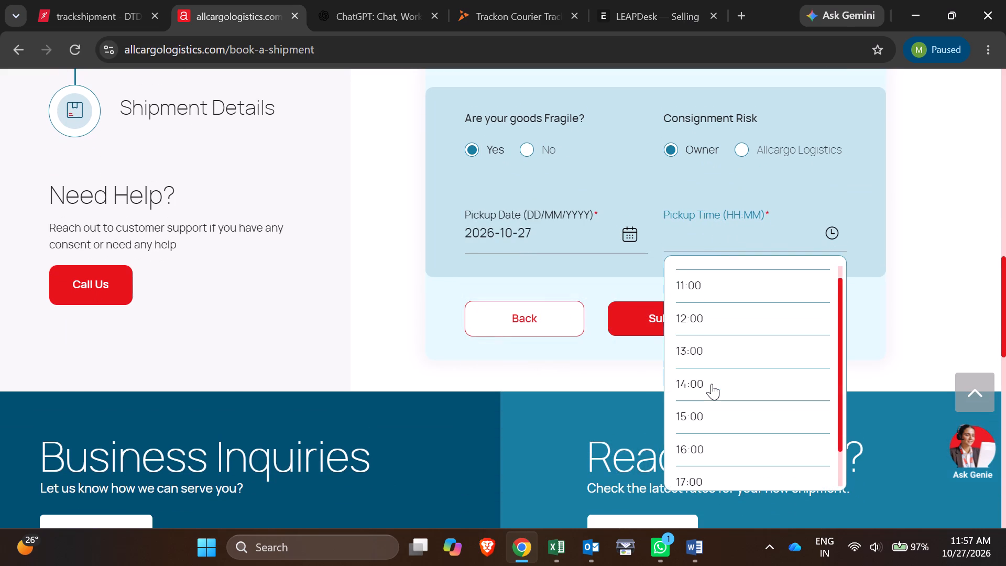
scroll(712, 384, down, 1)
click(698, 421)
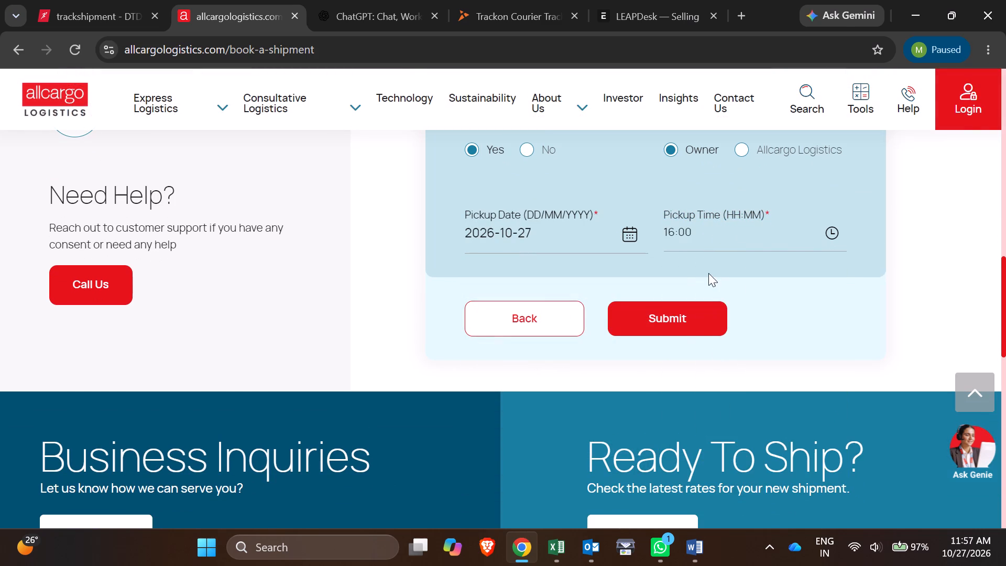
Review the item and pickup details and submit the shipment form.
scroll(655, 319, up, 4)
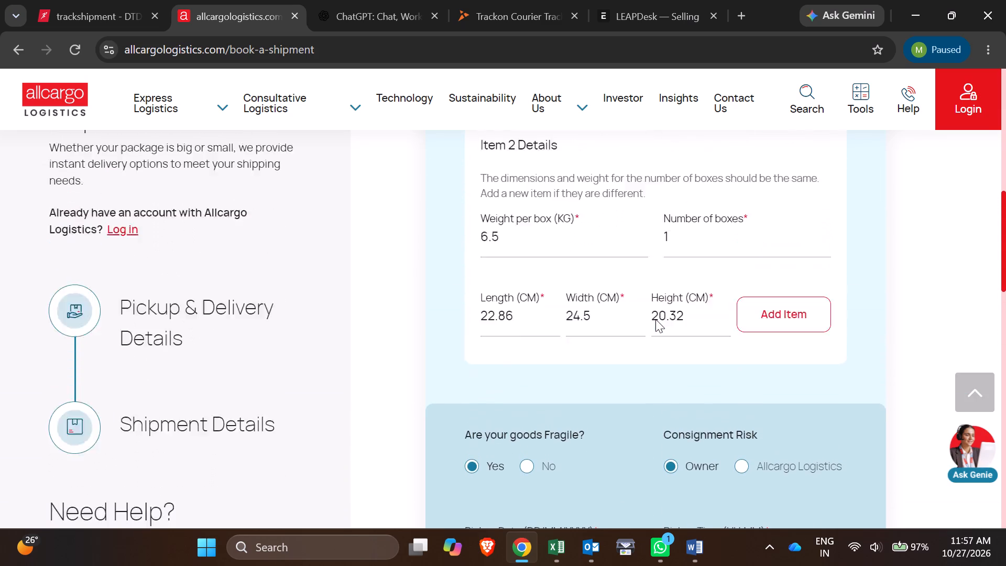
scroll(655, 319, up, 2)
scroll(655, 319, down, 2)
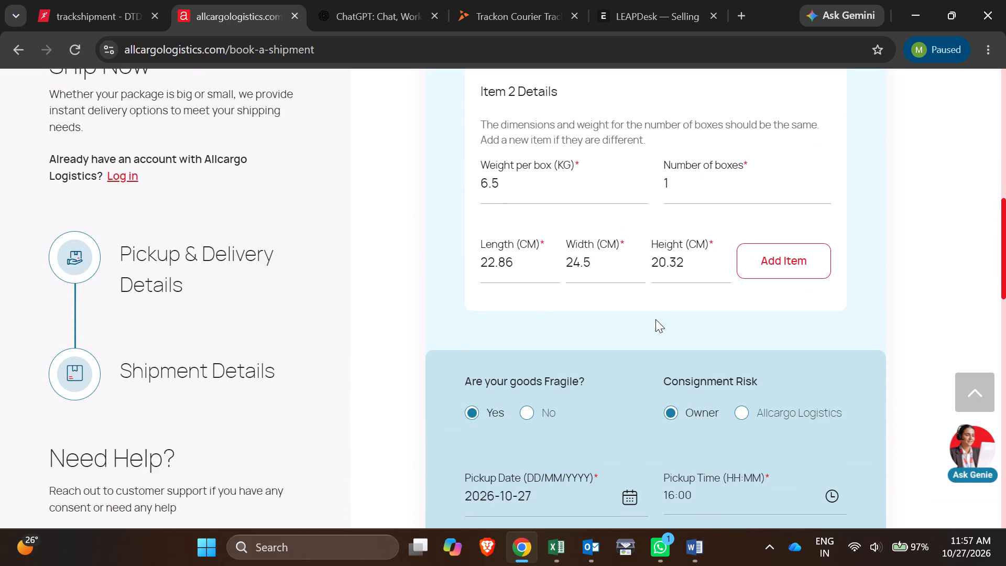
scroll(655, 319, up, 1)
scroll(765, 306, down, 4)
click(665, 354)
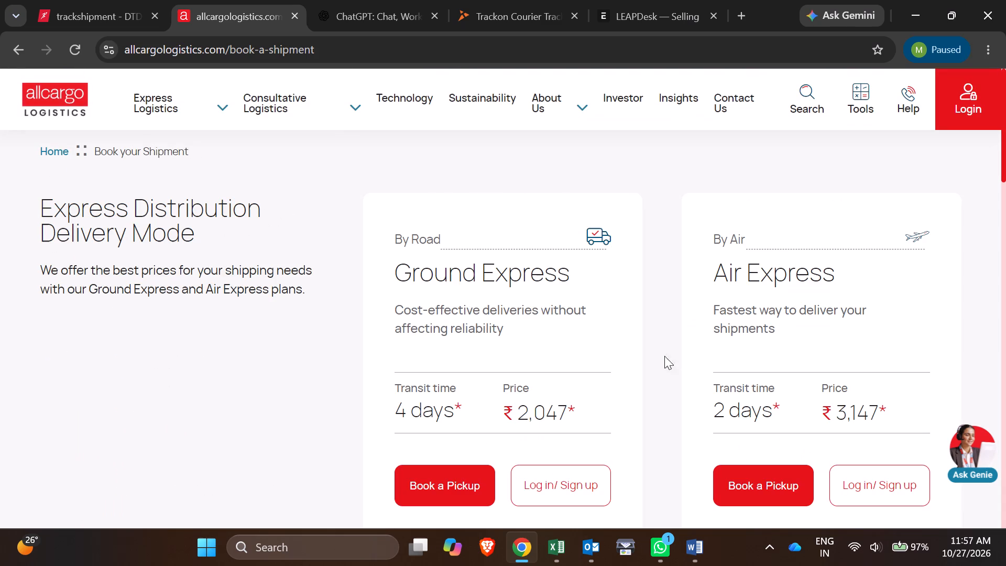
Compare the Ground Express and Air Express transit times and prices, and read the notes on rates and refunds.
scroll(571, 379, down, 2)
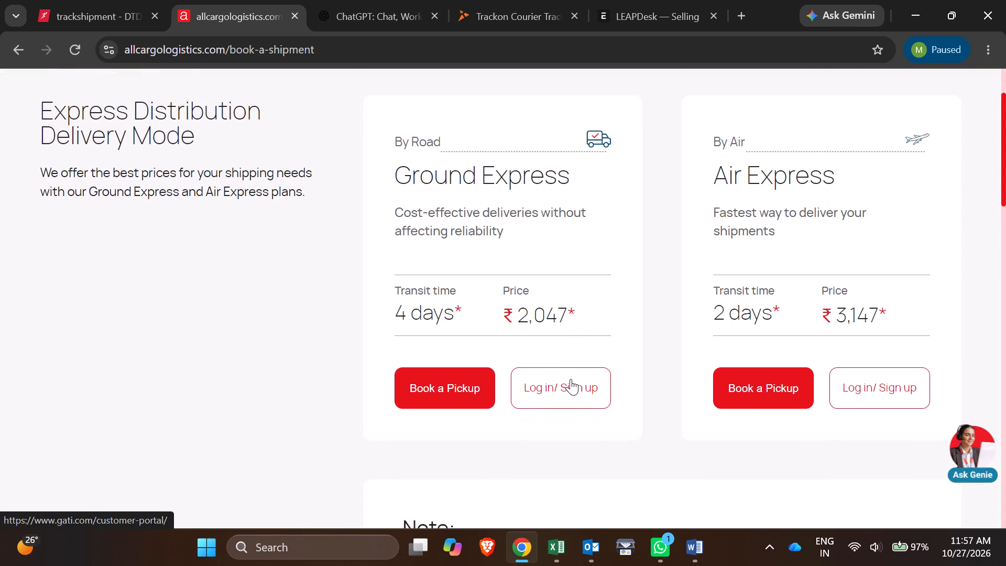
scroll(571, 379, down, 1)
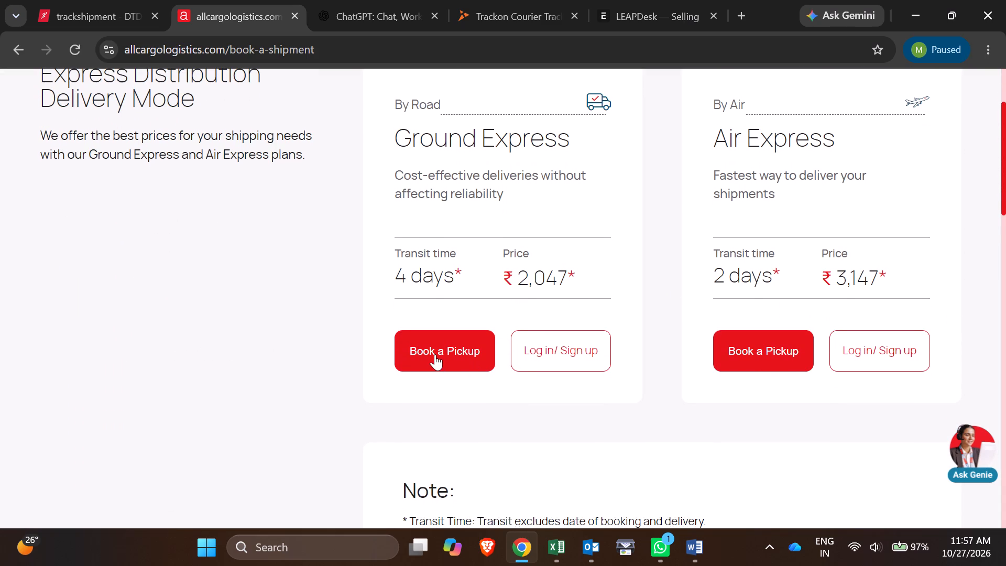
scroll(435, 354, down, 7)
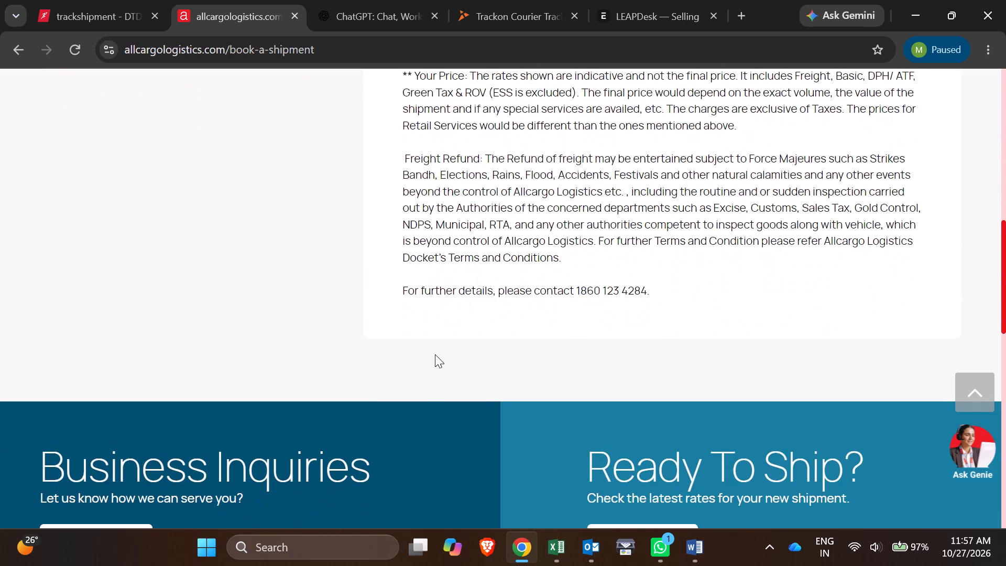
scroll(435, 354, down, 3)
scroll(435, 354, up, 7)
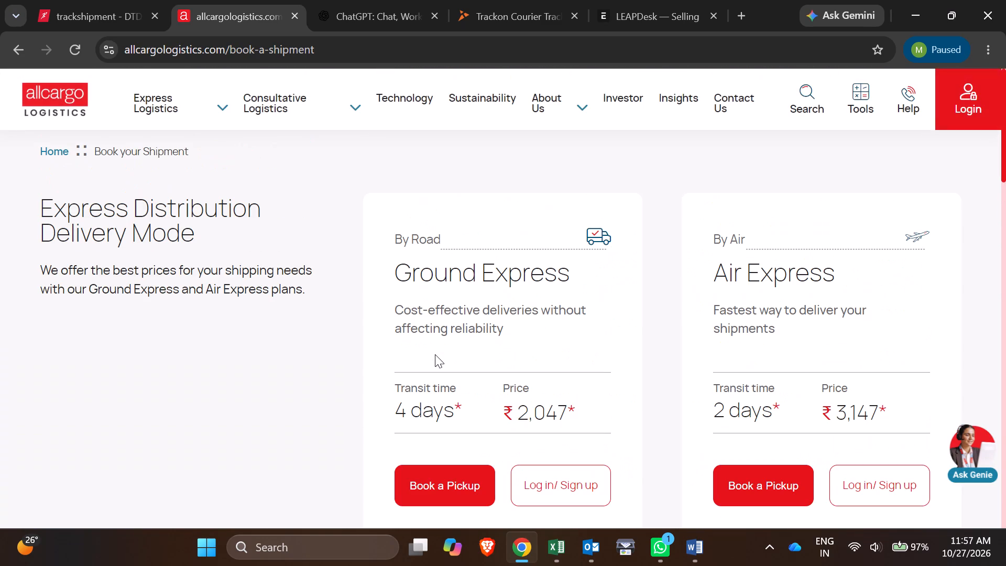
scroll(435, 354, down, 2)
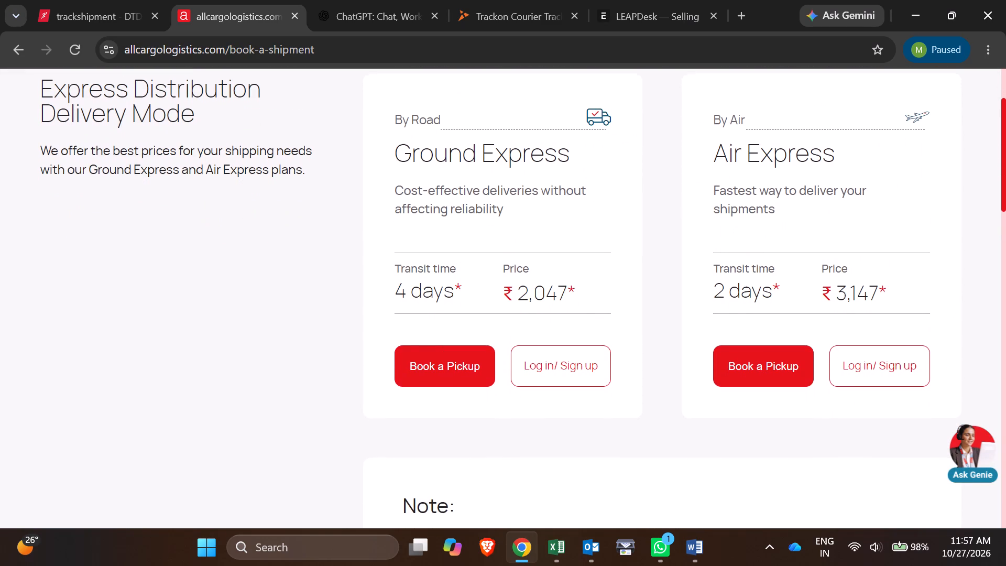
scroll(751, 274, down, 1)
scroll(751, 274, up, 3)
scroll(751, 274, down, 2)
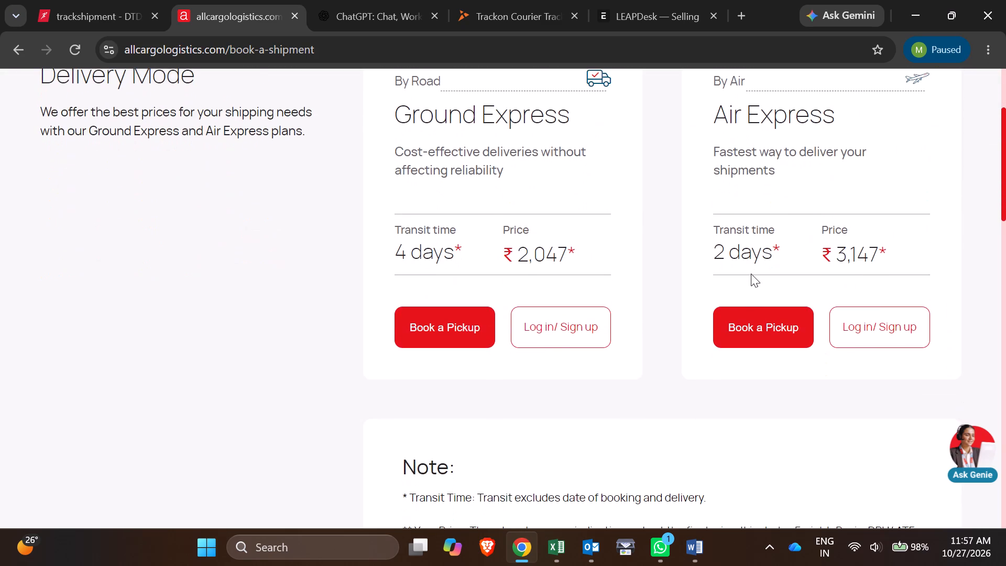
scroll(751, 274, up, 2)
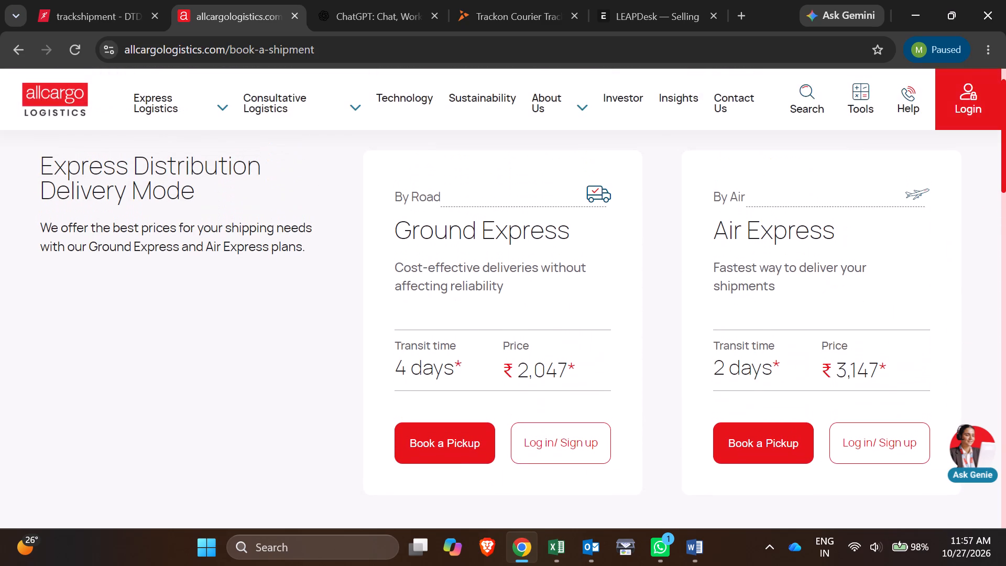
scroll(516, 340, down, 1)
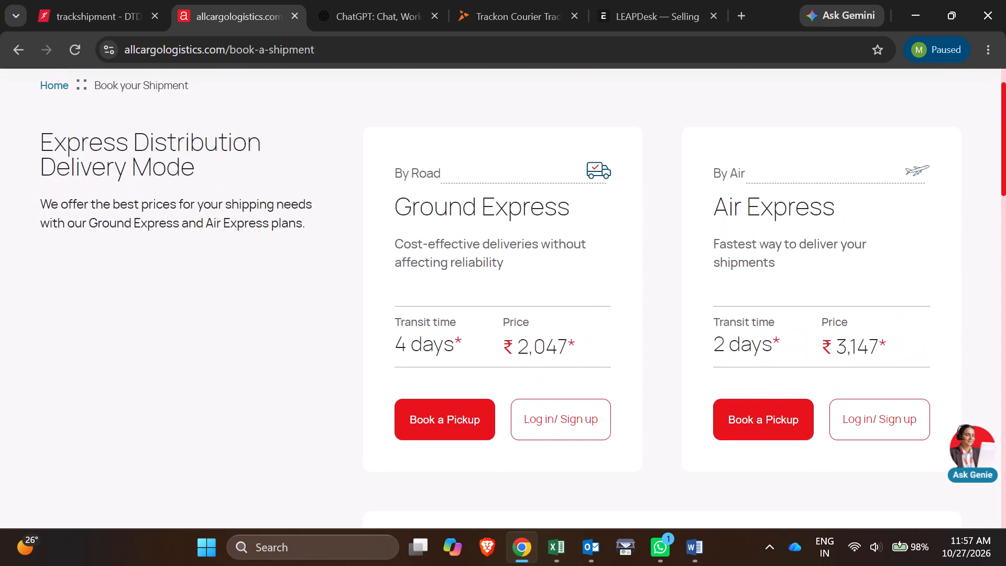
scroll(516, 340, down, 1)
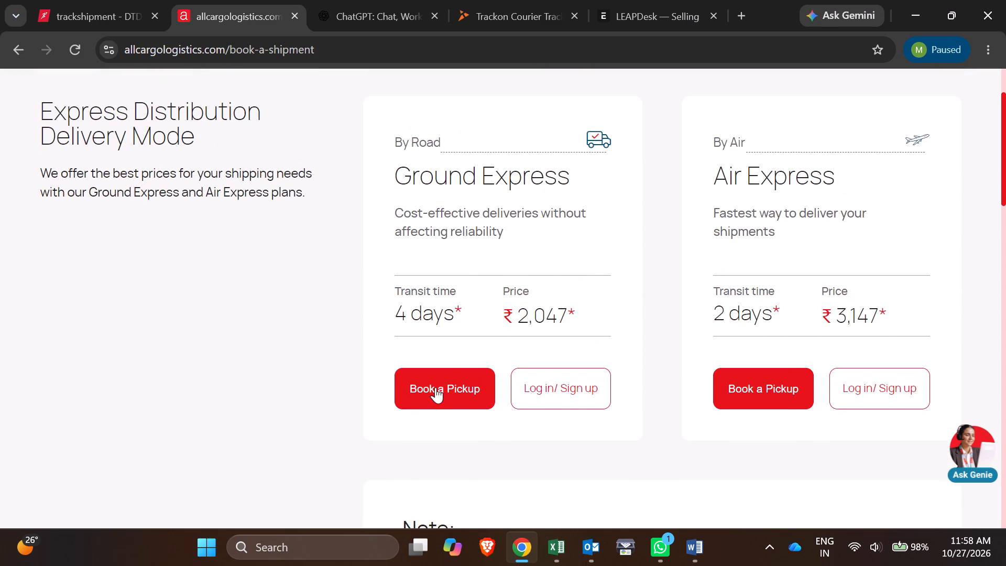
Book a pickup with the Ground Express road delivery option.
click(435, 387)
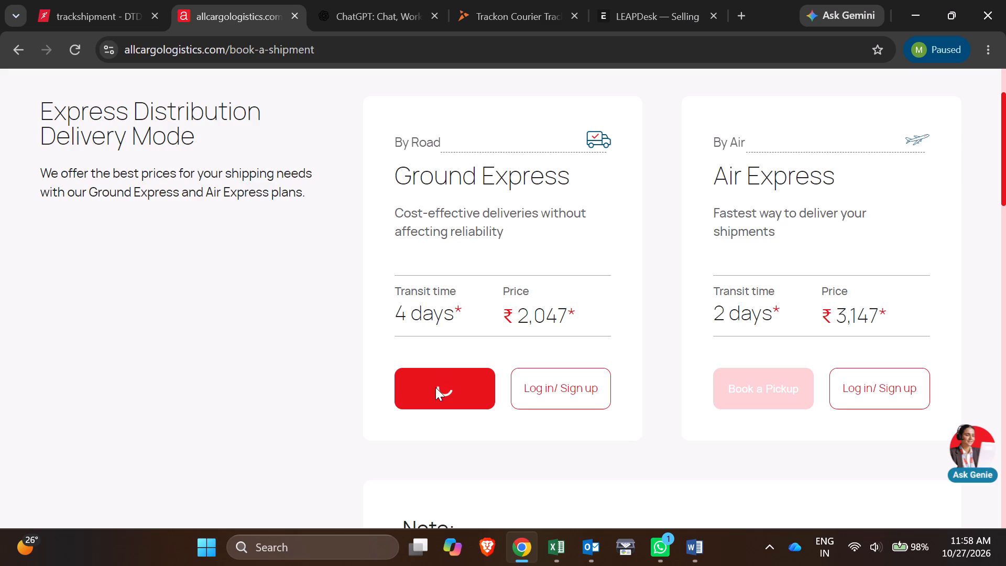
scroll(796, 272, down, 1)
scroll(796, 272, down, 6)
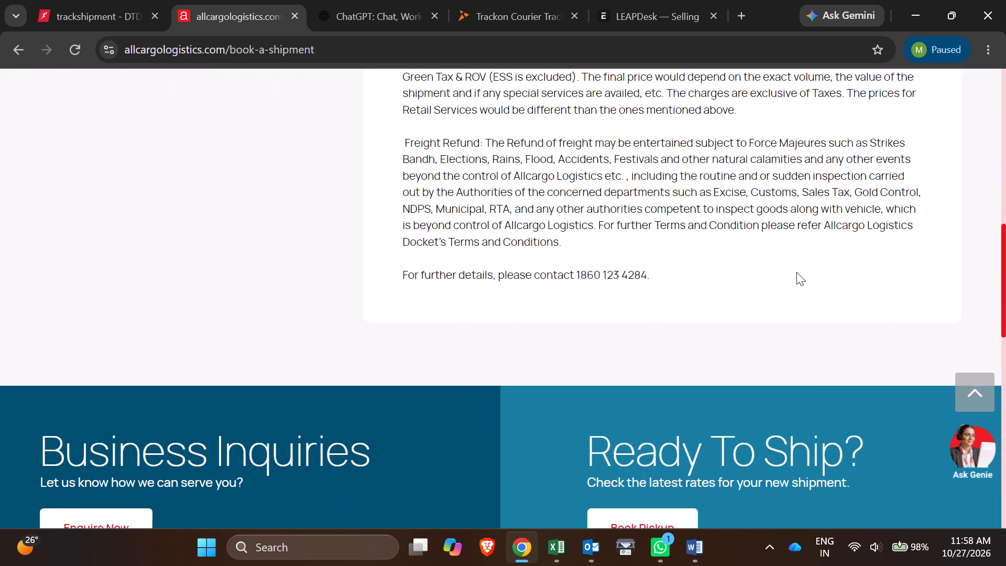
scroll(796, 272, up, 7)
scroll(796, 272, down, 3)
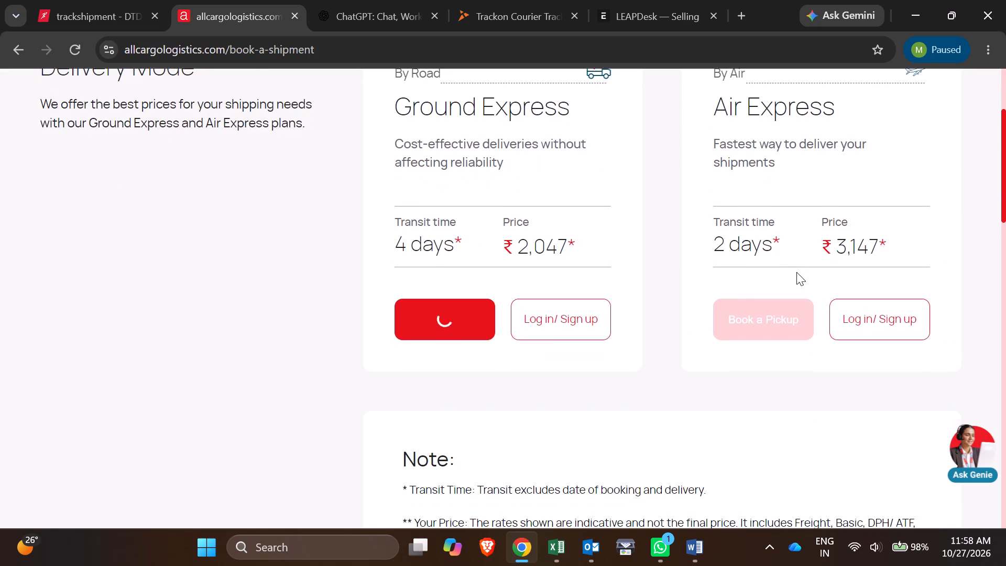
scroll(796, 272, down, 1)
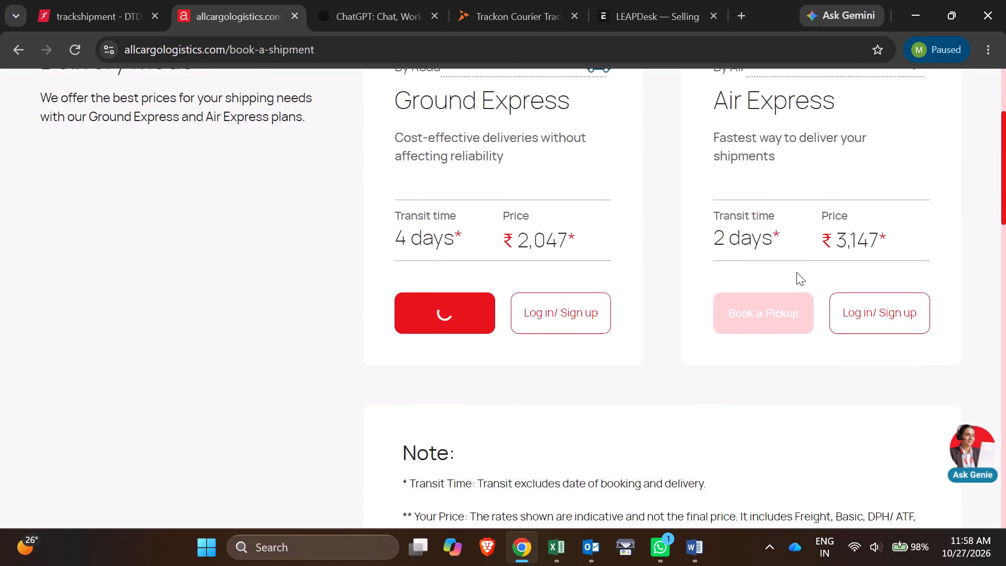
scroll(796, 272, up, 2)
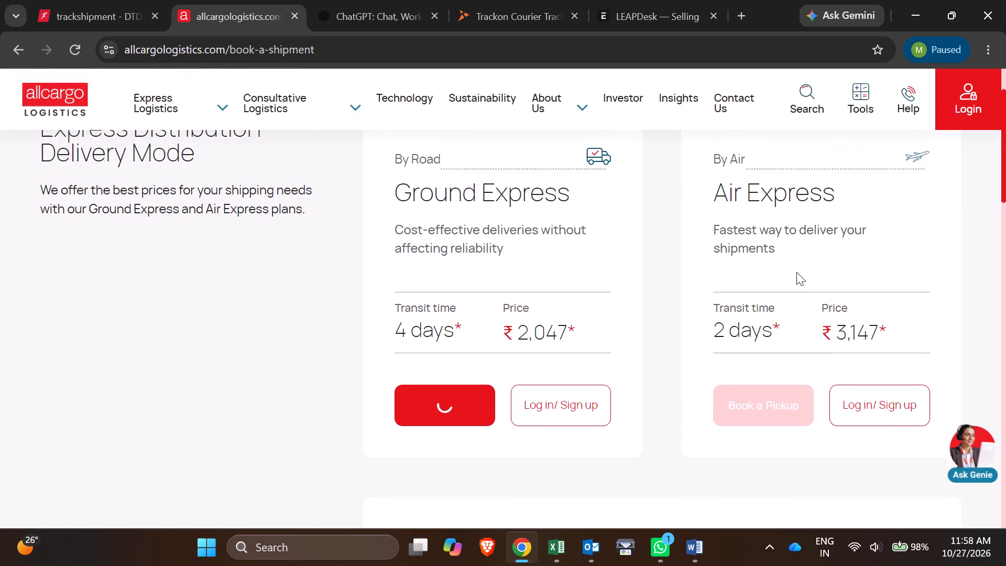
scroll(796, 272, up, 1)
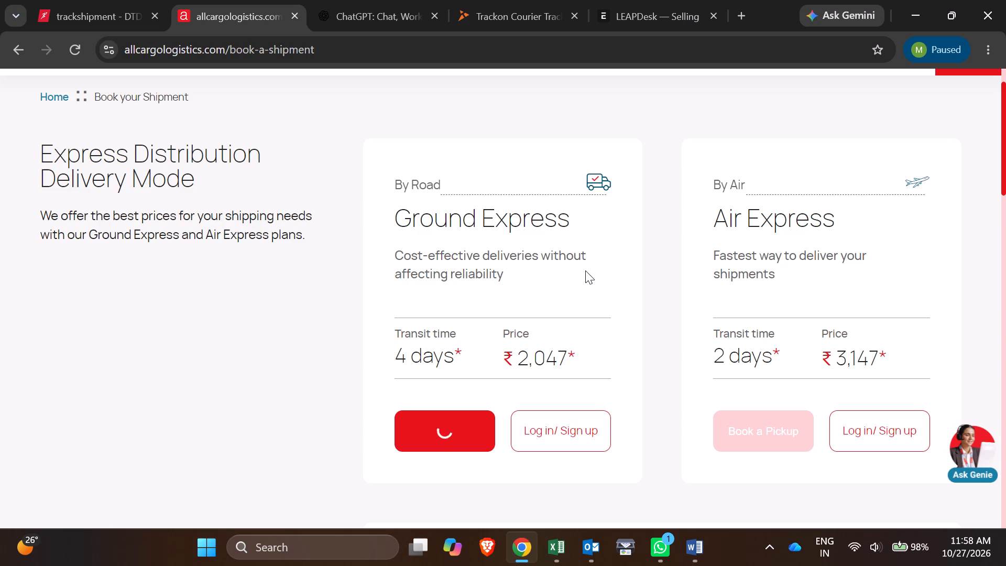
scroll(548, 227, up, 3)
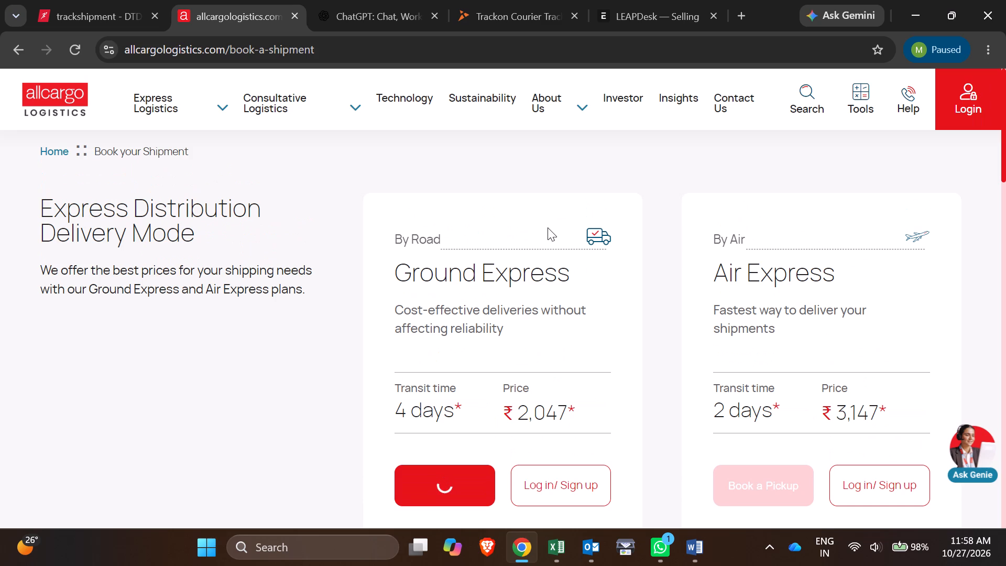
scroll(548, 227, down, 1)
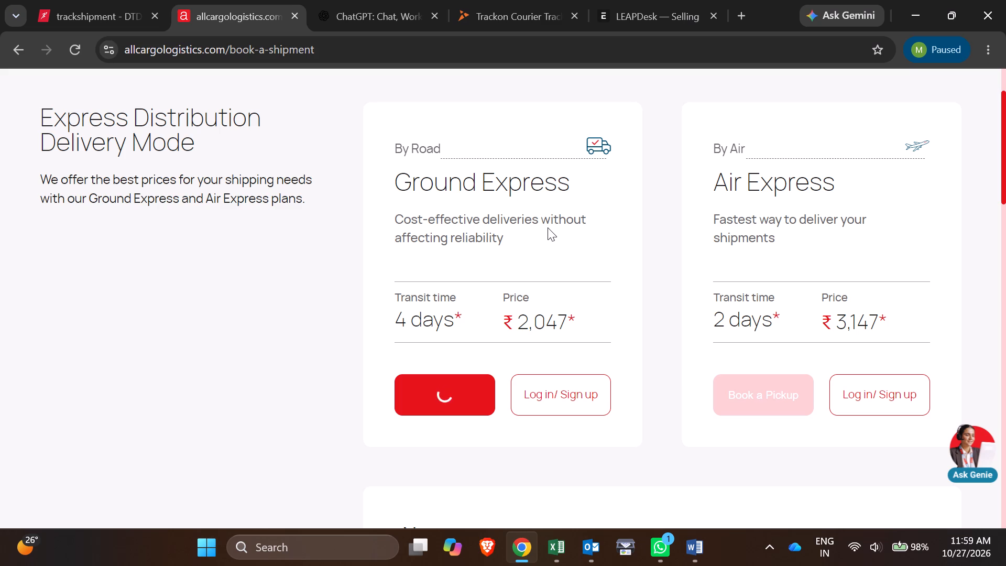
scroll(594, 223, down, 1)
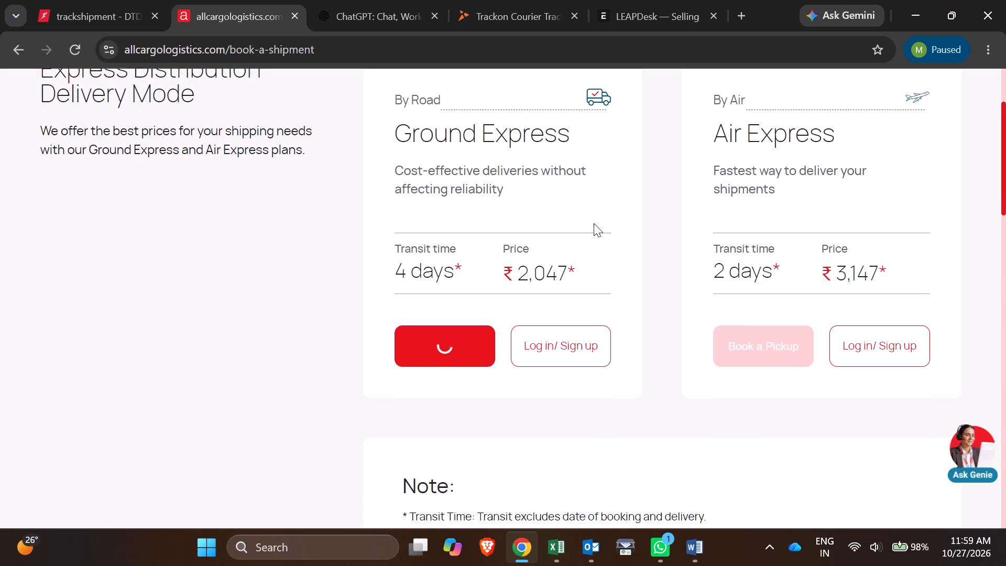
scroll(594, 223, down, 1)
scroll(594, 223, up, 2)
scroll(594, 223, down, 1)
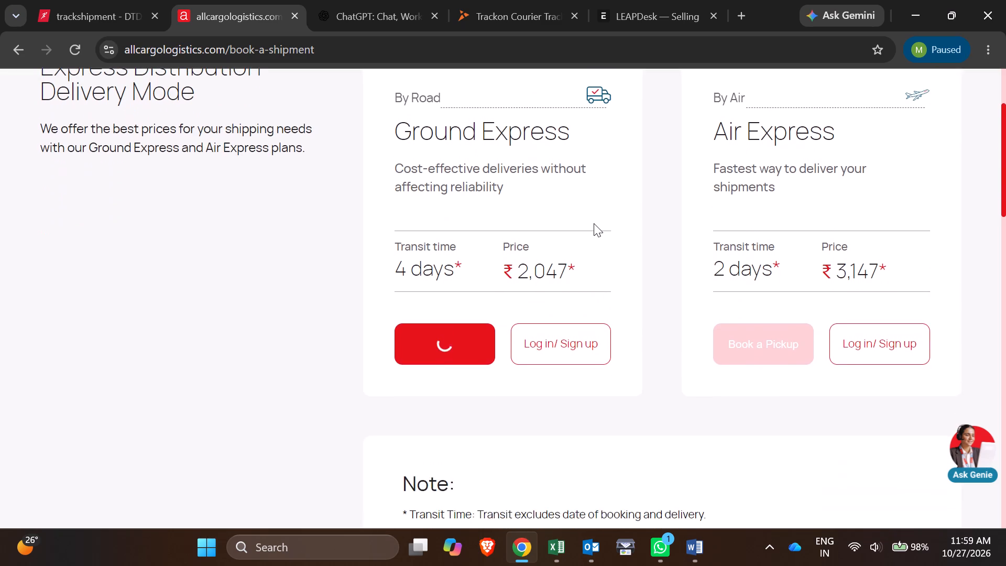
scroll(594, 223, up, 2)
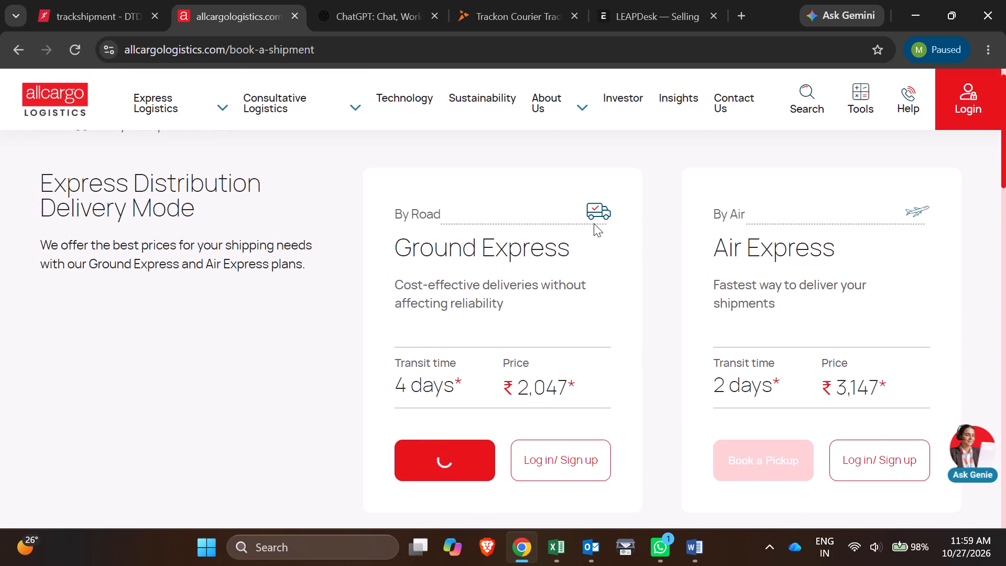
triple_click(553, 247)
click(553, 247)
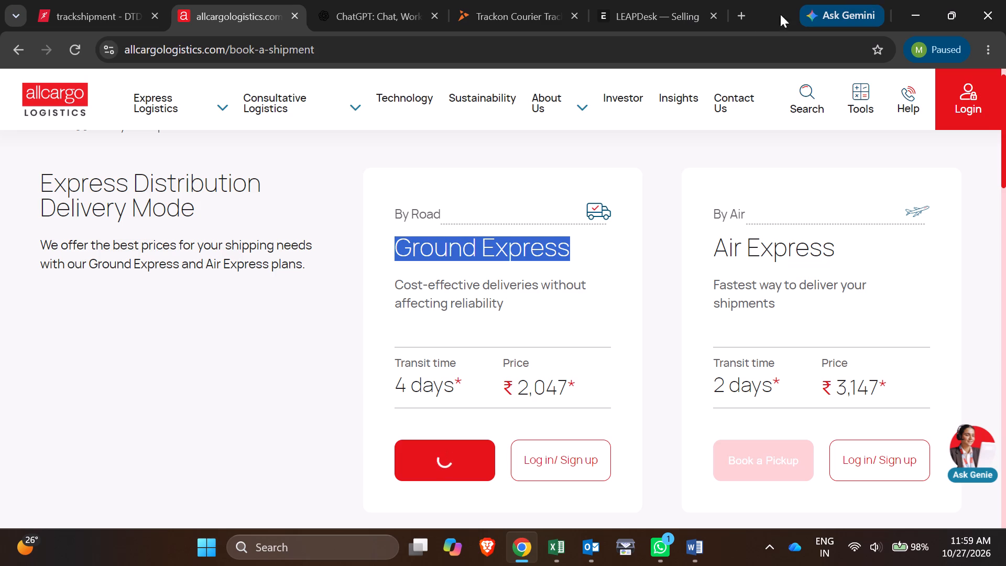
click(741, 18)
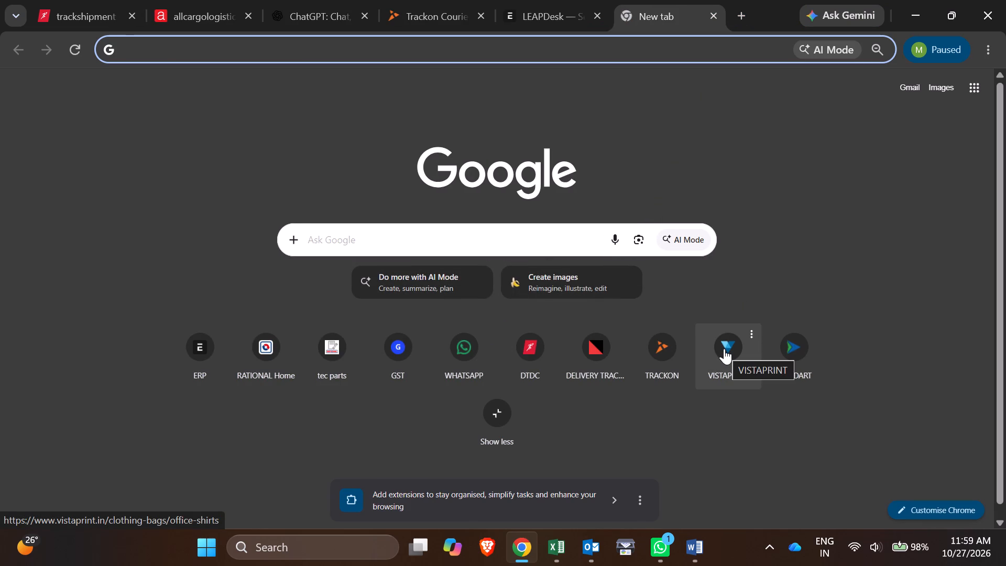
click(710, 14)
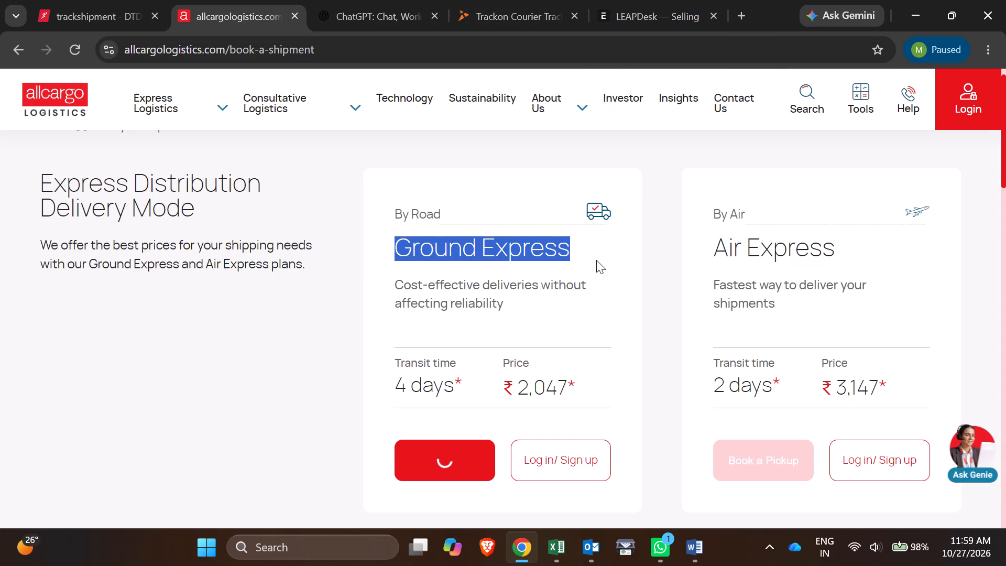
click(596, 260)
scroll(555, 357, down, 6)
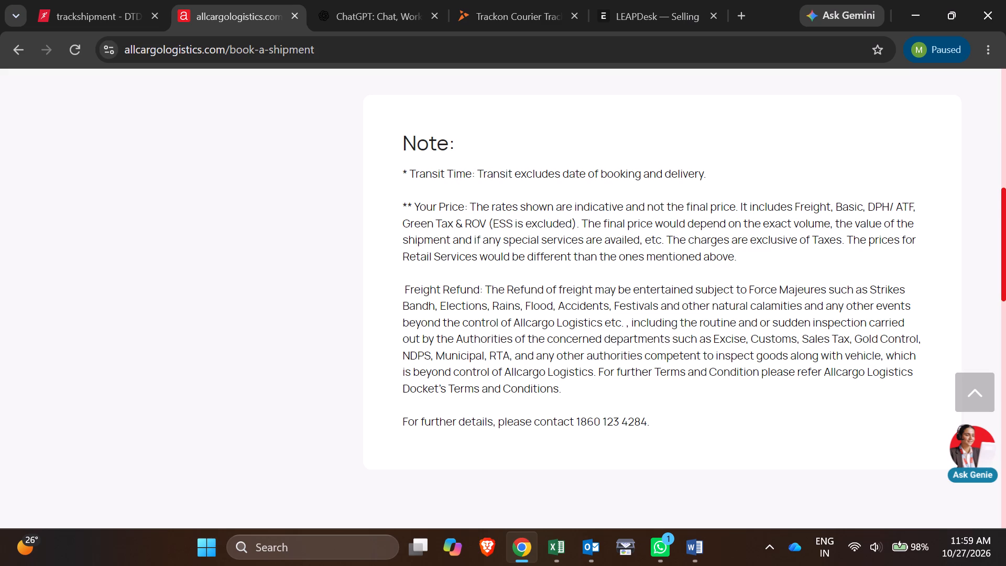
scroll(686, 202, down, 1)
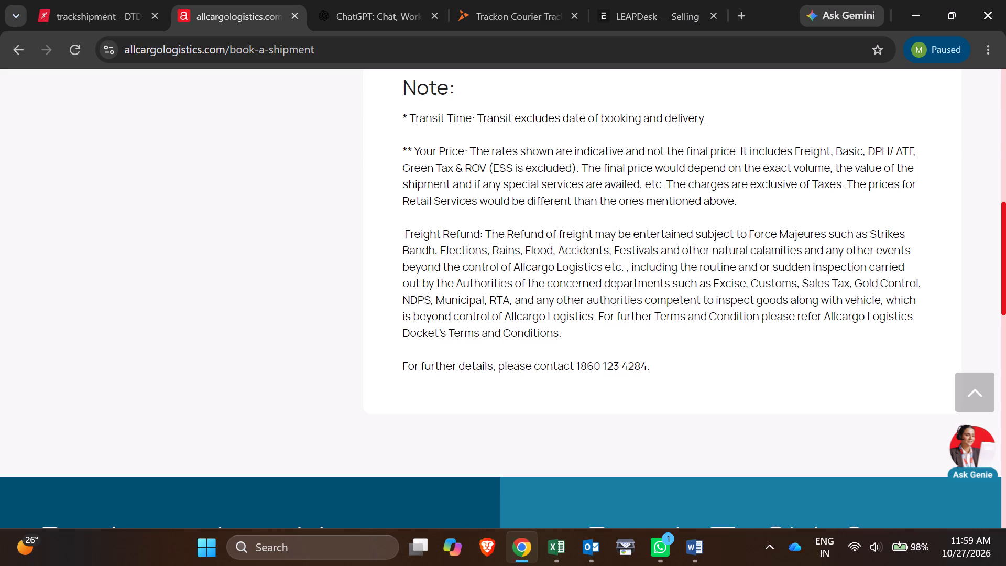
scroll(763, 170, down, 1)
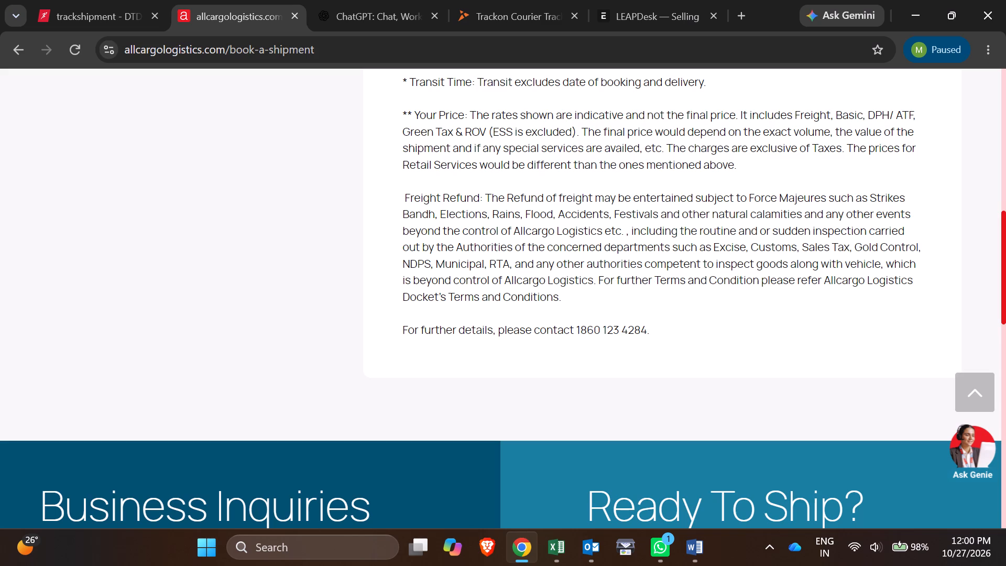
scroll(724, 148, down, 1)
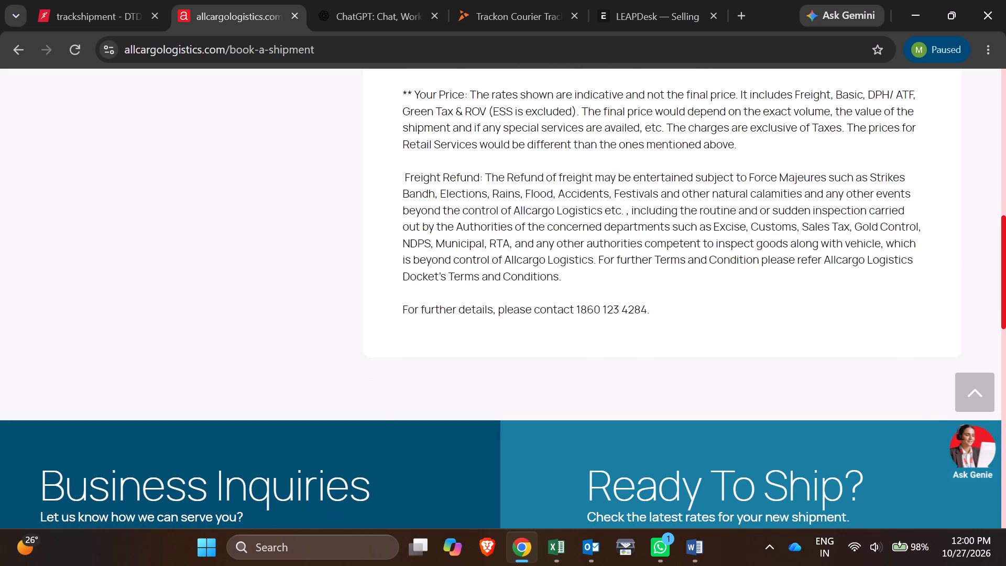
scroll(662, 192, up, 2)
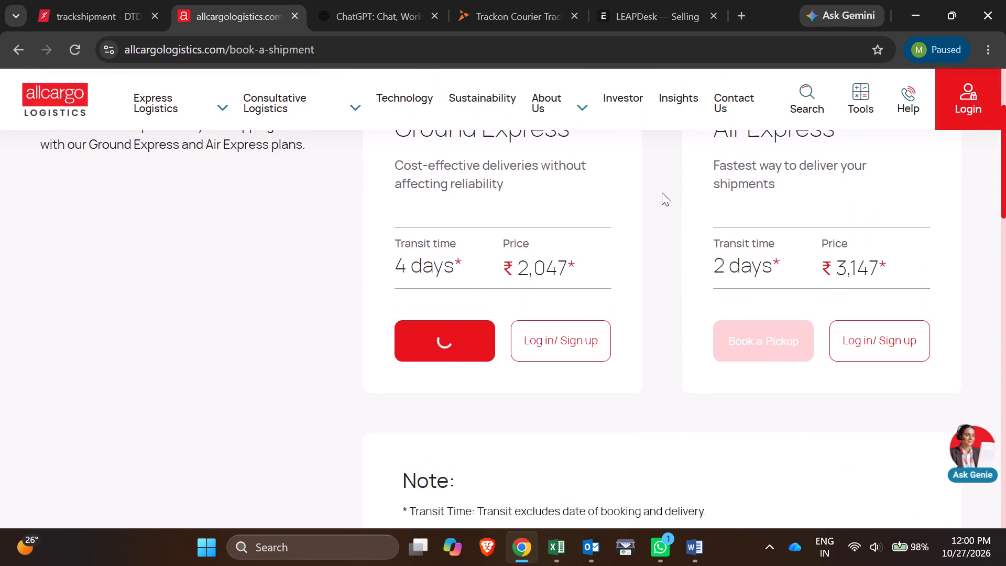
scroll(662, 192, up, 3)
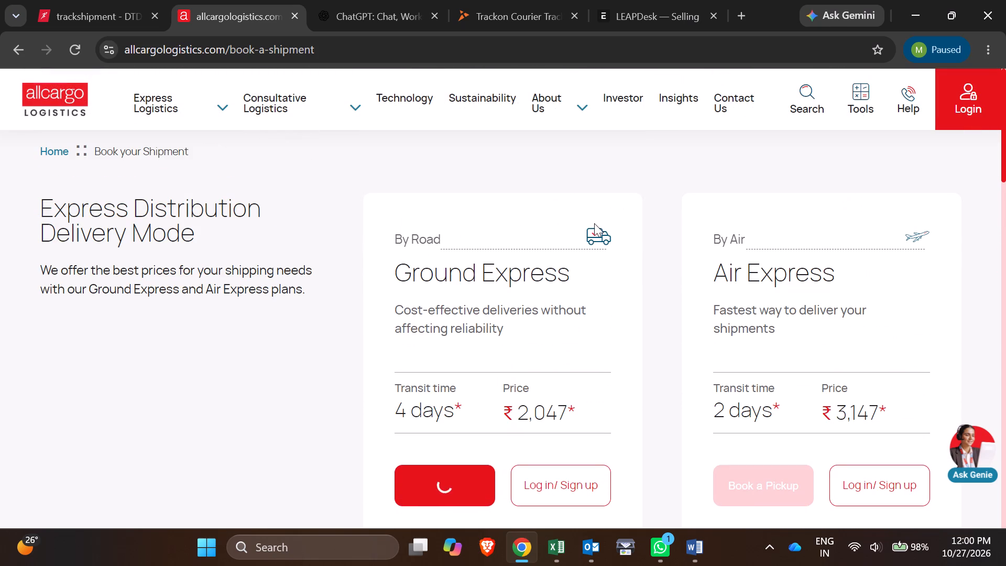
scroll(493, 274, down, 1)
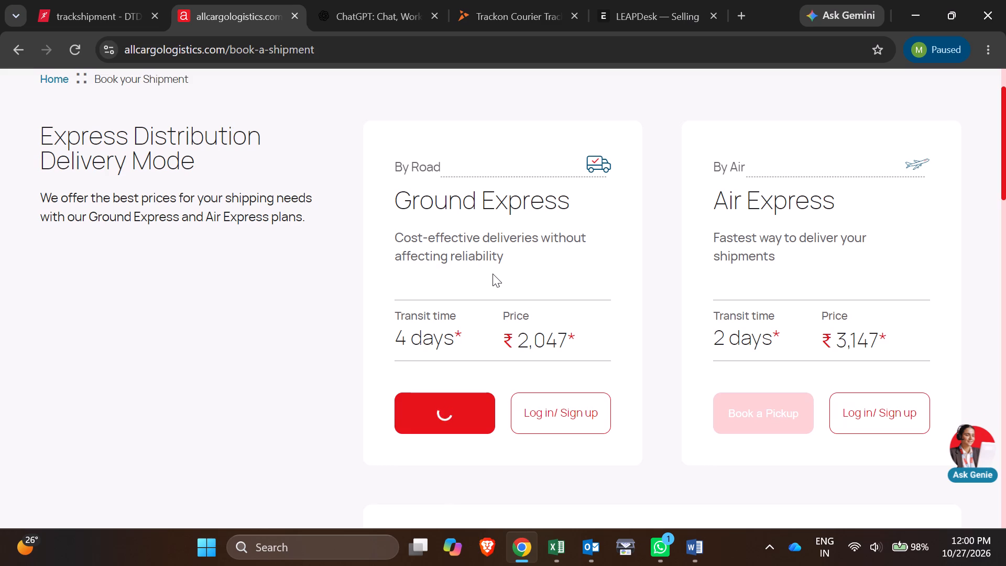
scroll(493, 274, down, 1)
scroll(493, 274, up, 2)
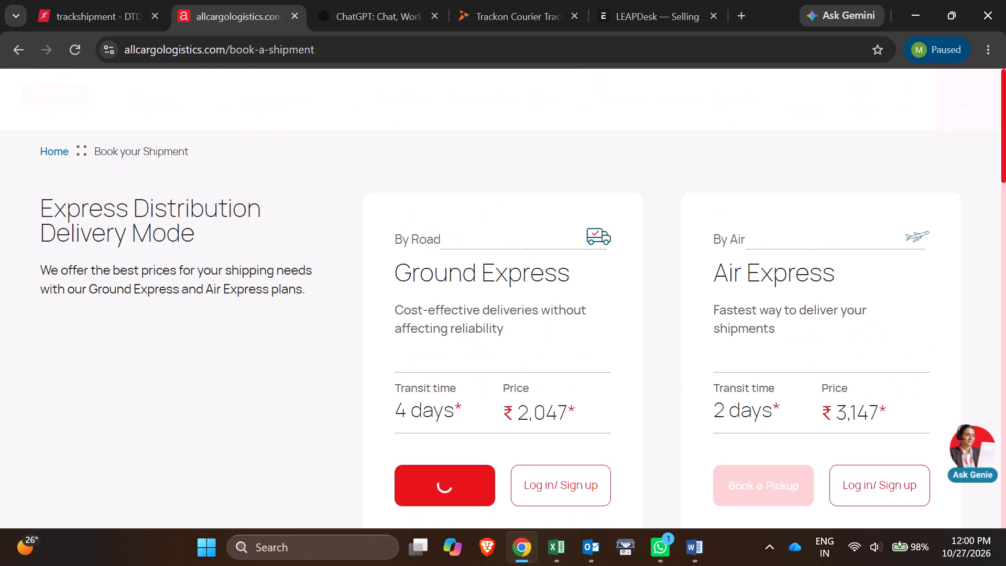
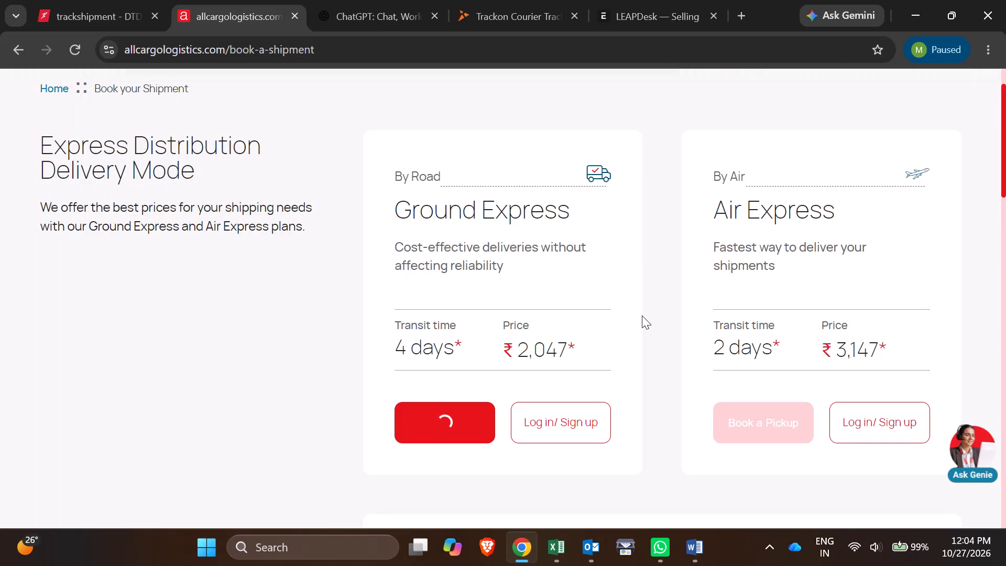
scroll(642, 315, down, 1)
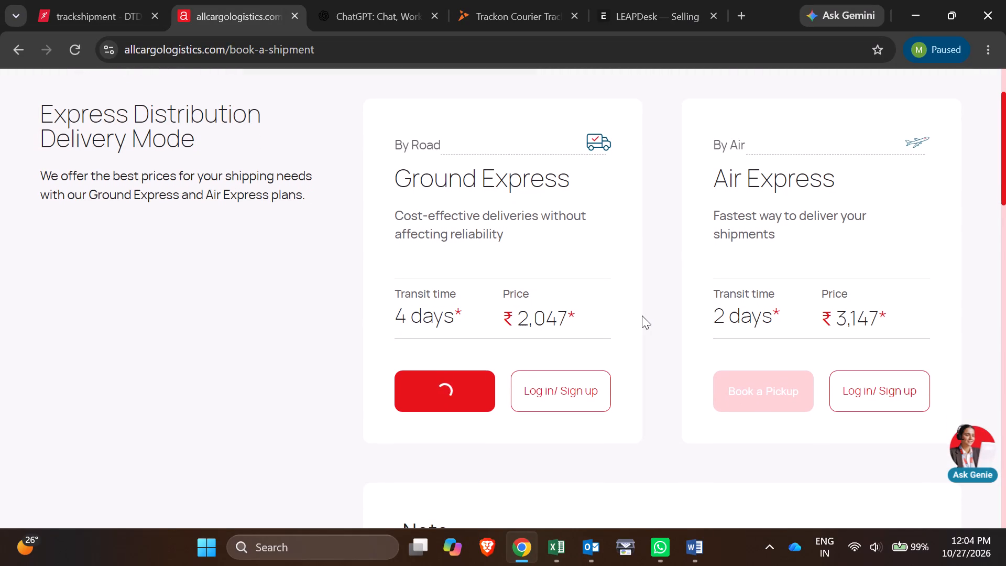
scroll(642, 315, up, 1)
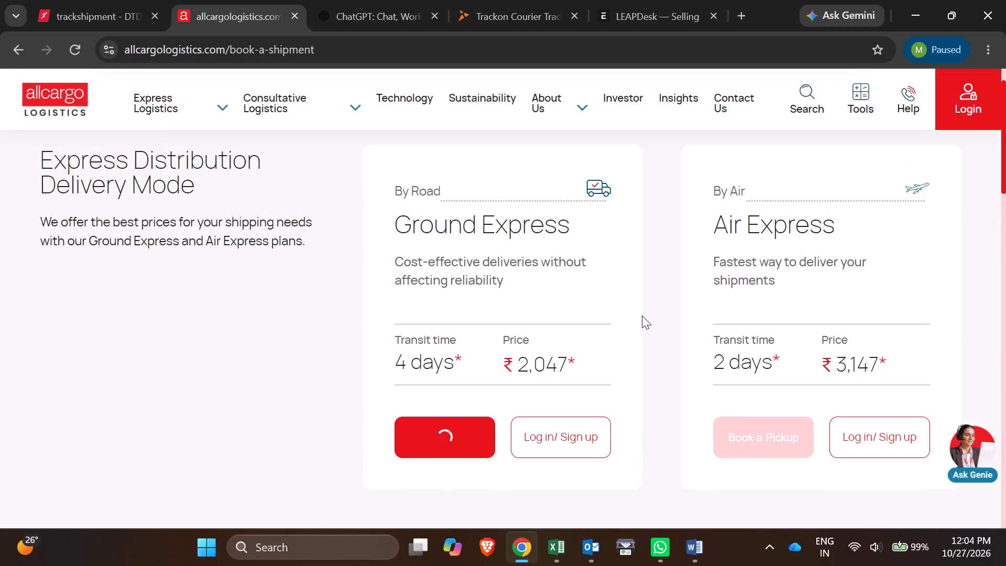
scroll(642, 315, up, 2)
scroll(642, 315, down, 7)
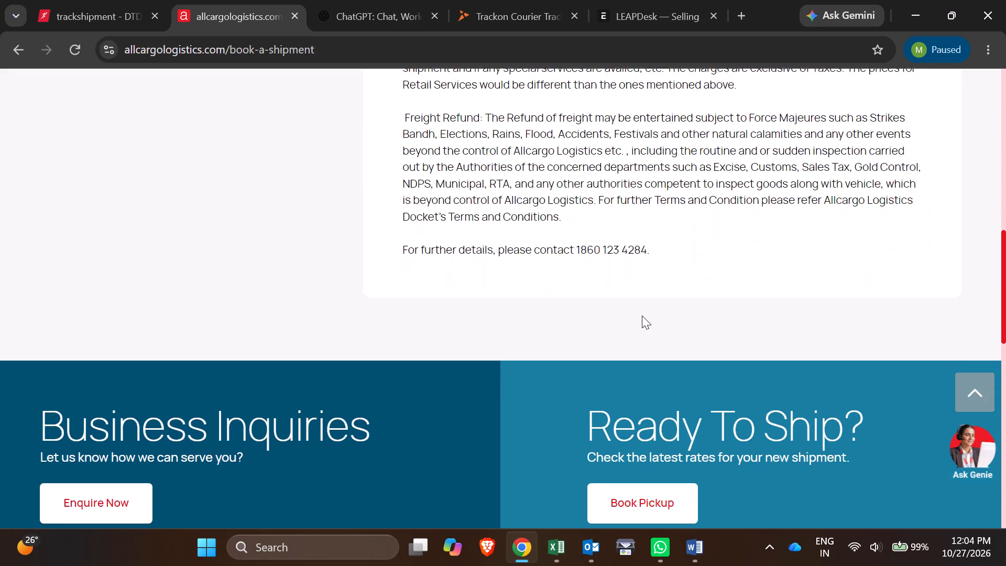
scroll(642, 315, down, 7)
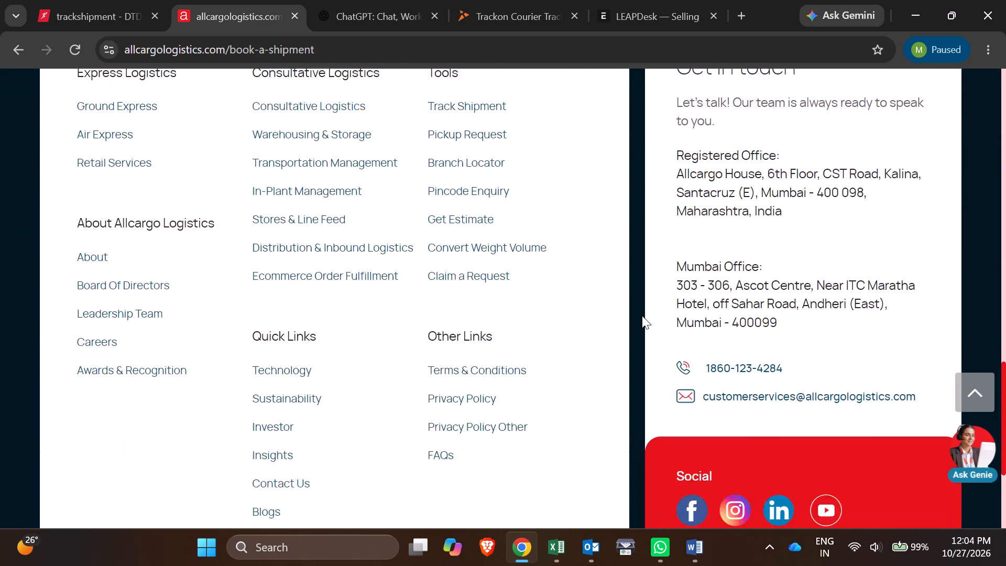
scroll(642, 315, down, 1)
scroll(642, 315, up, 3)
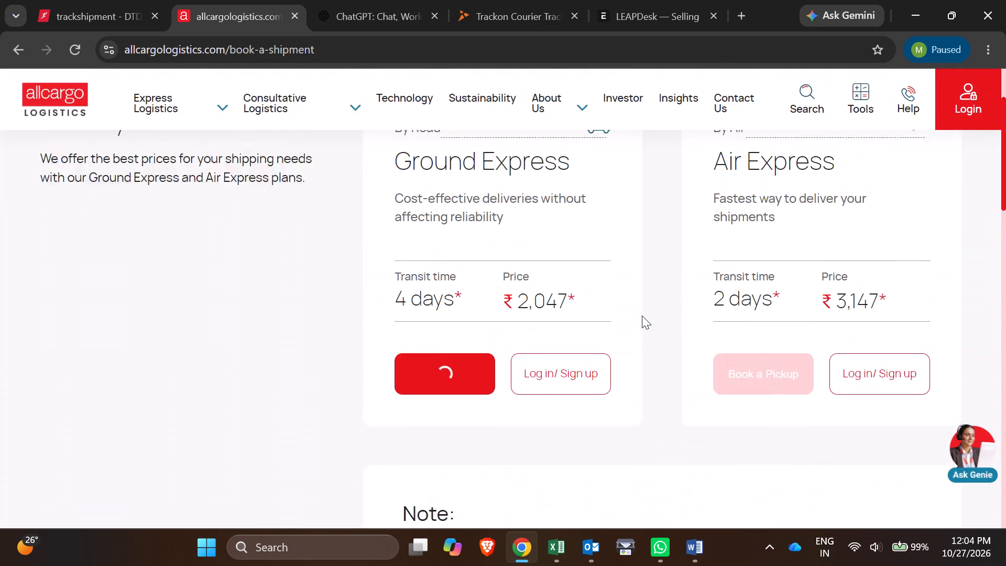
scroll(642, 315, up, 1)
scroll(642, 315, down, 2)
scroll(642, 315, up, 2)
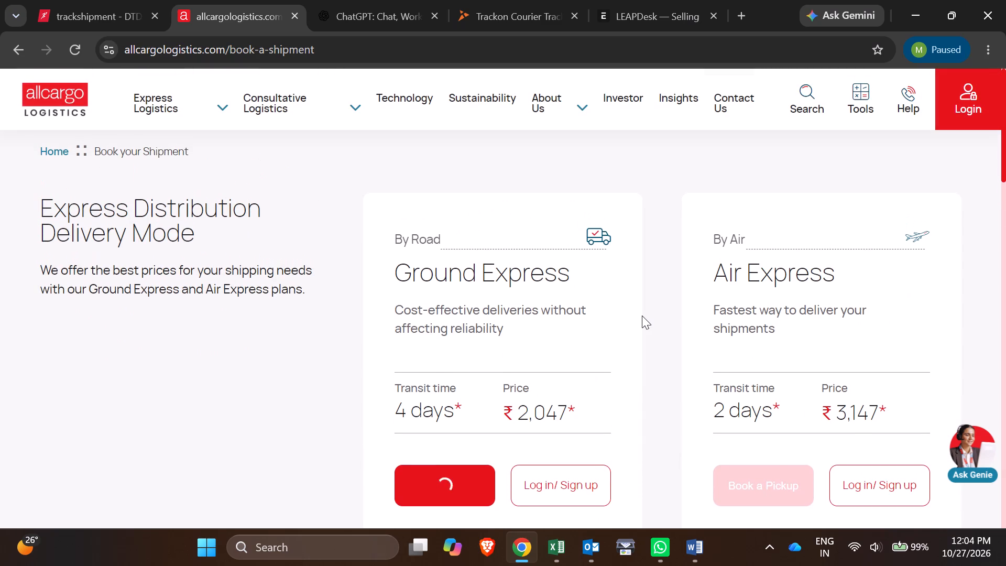
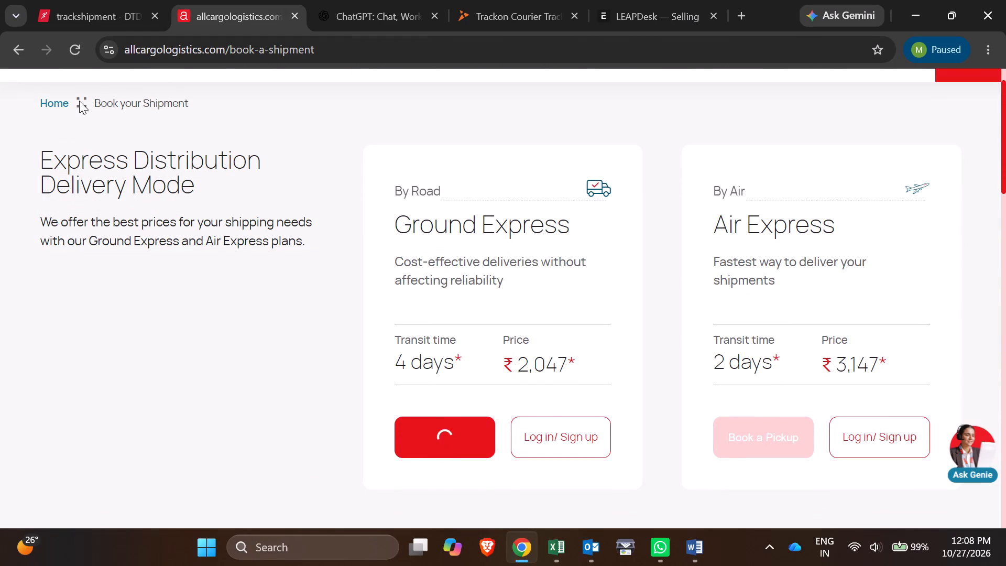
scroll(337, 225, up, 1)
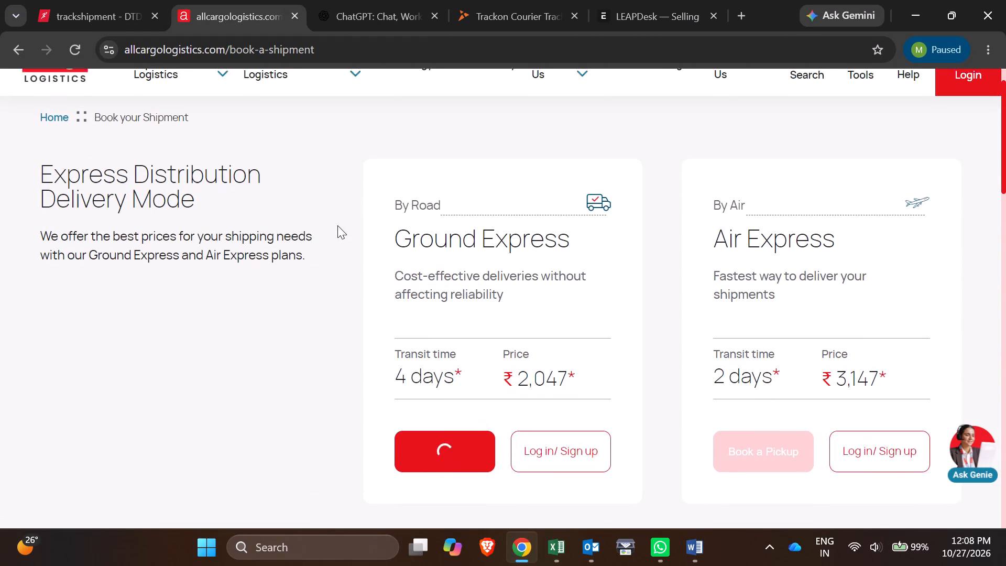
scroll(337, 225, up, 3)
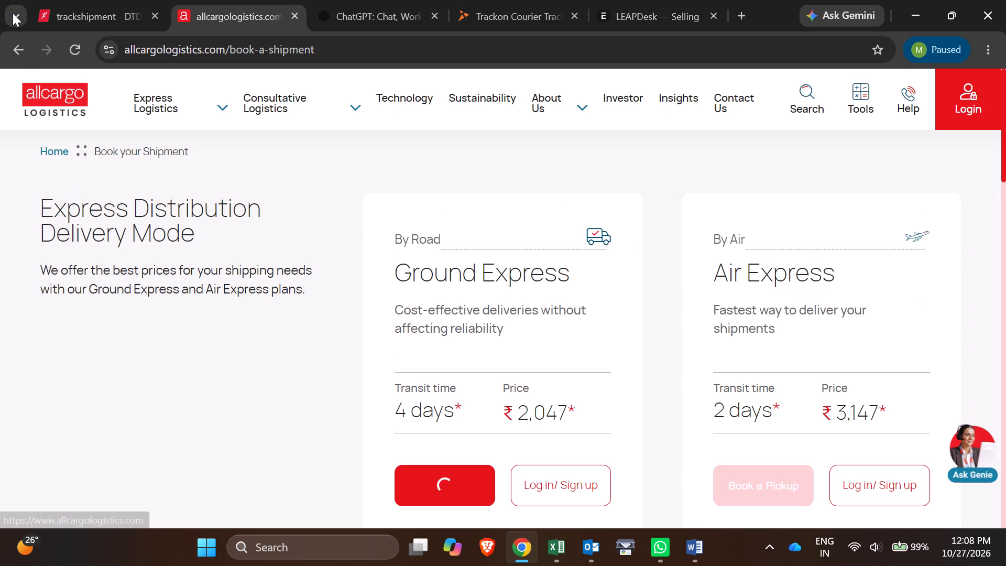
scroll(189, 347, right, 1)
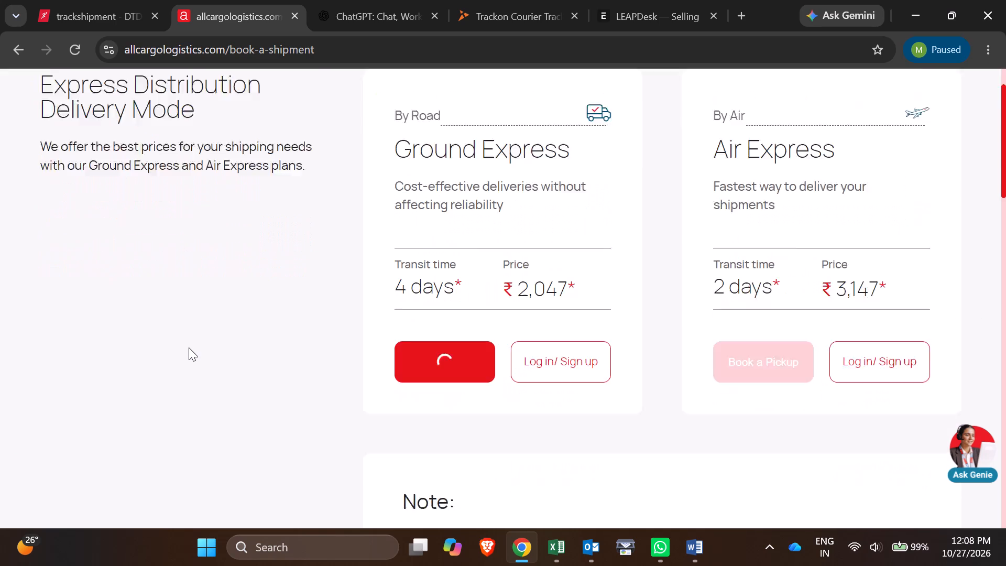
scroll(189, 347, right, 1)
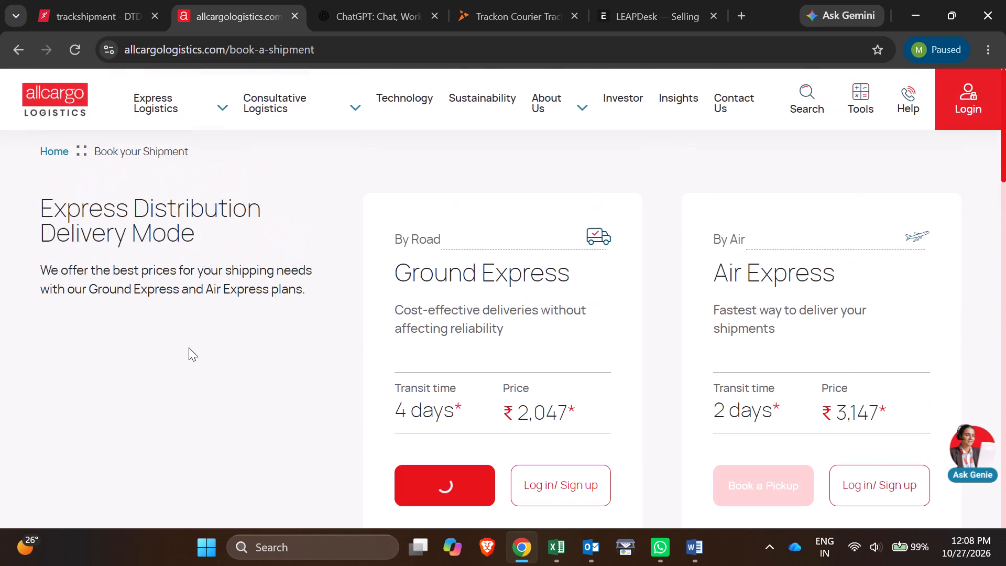
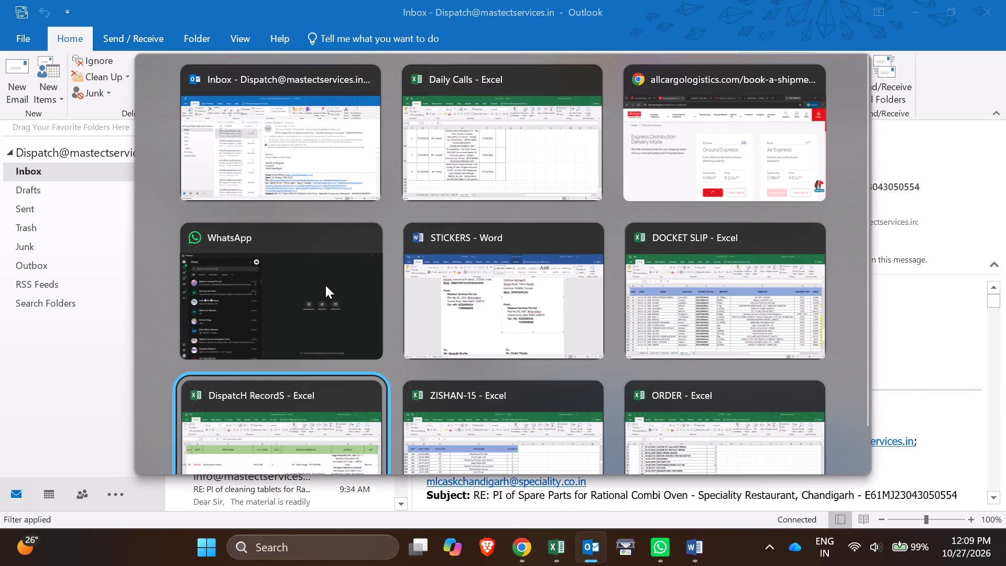
Switch to the DOCKET SLIP workbook and copy the word VINAYAK from the company name in row 73 of the OCT-26 sheet.
key(alt+Up)
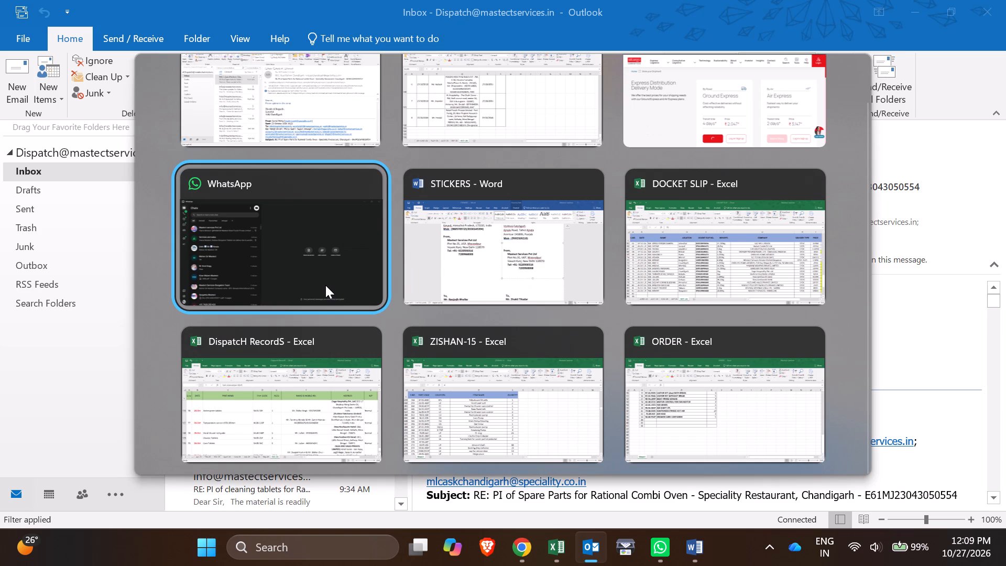
key(alt+Right)
key(alt+Right)
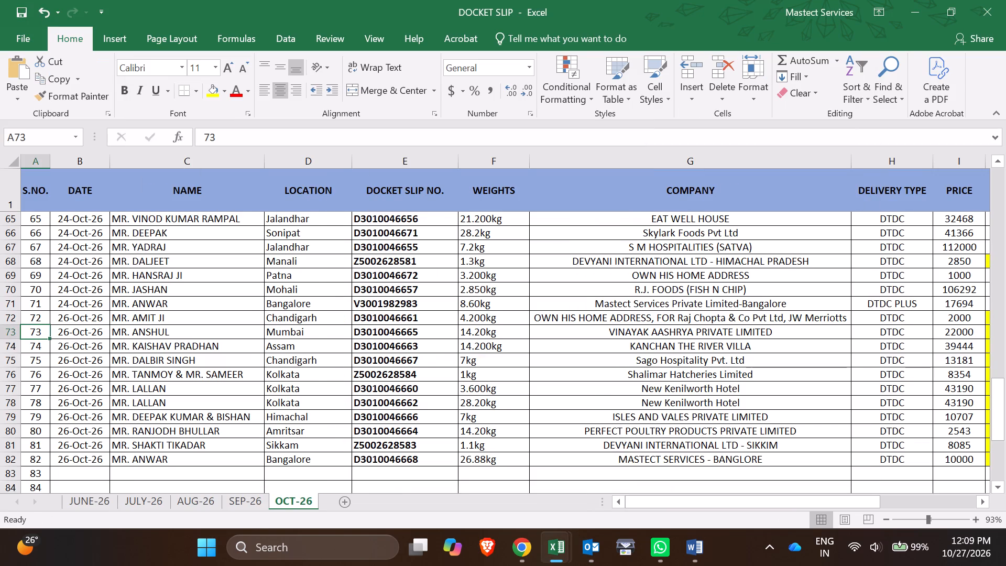
scroll(791, 316, left, 3)
scroll(964, 323, left, 4)
click(812, 329)
key(Left)
key(Left)
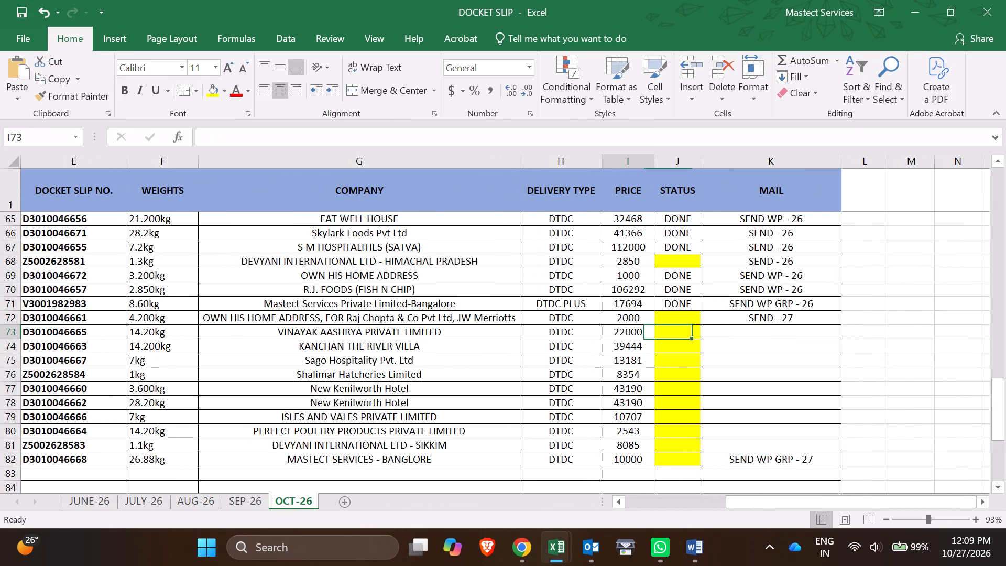
key(Left)
key(Left)
key(Left)
key(Right)
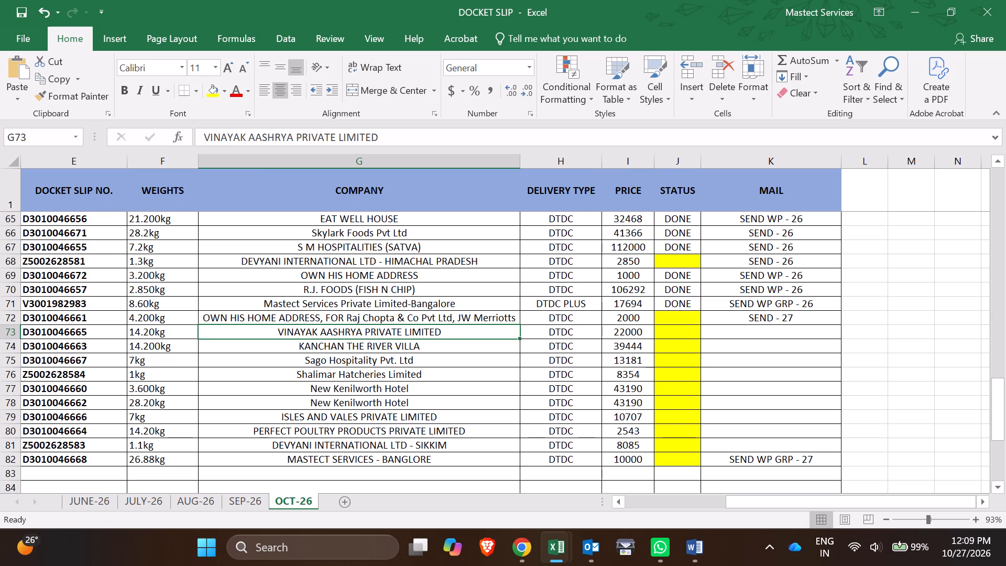
double_click(230, 138)
key(ctrl+c)
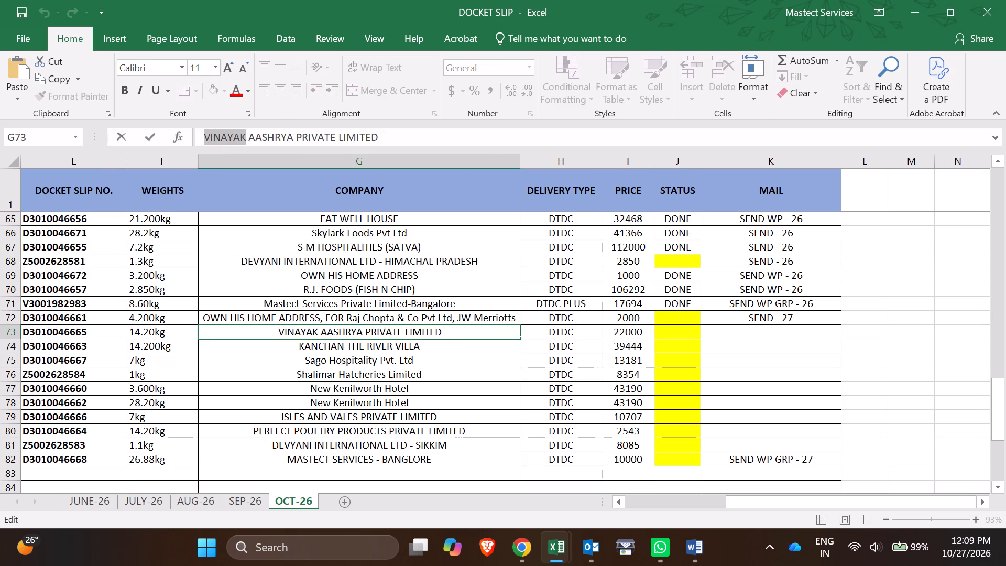
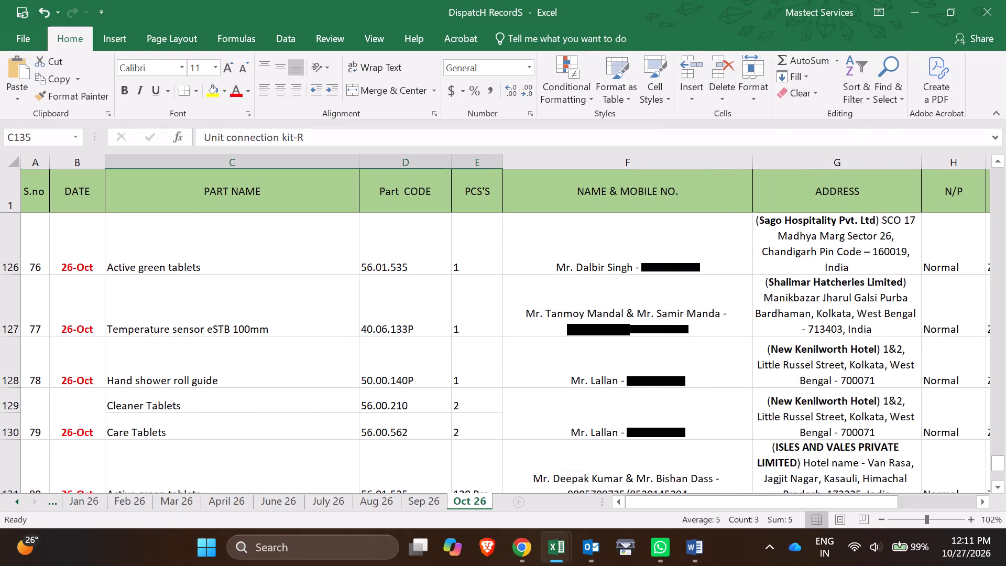
Look through the 26-Oct dispatch entries in the Oct 26 sheet and select the contact cell of the Kanchan The River Villa entry.
scroll(644, 365, down, 3)
scroll(644, 365, up, 1)
scroll(672, 299, up, 2)
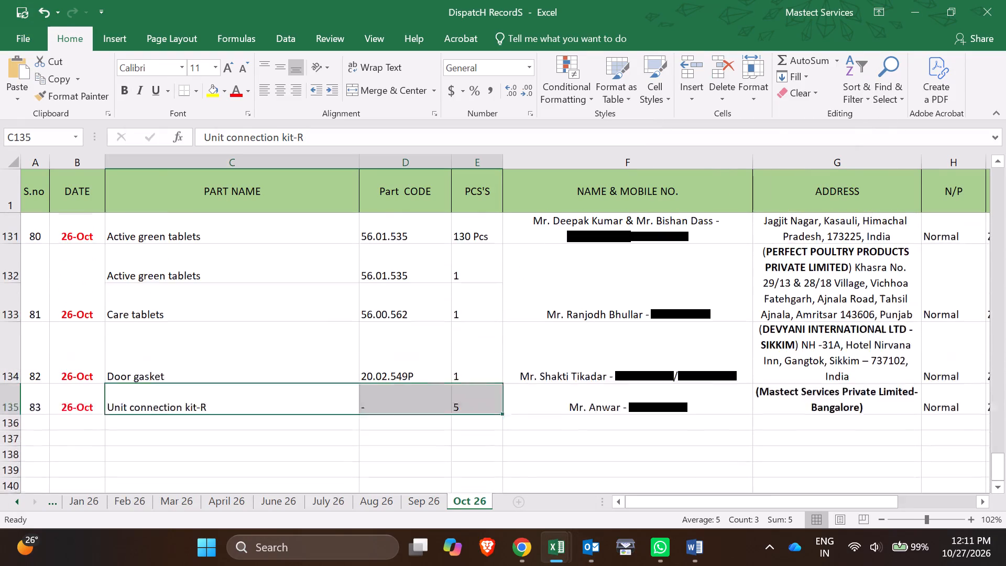
scroll(672, 299, up, 6)
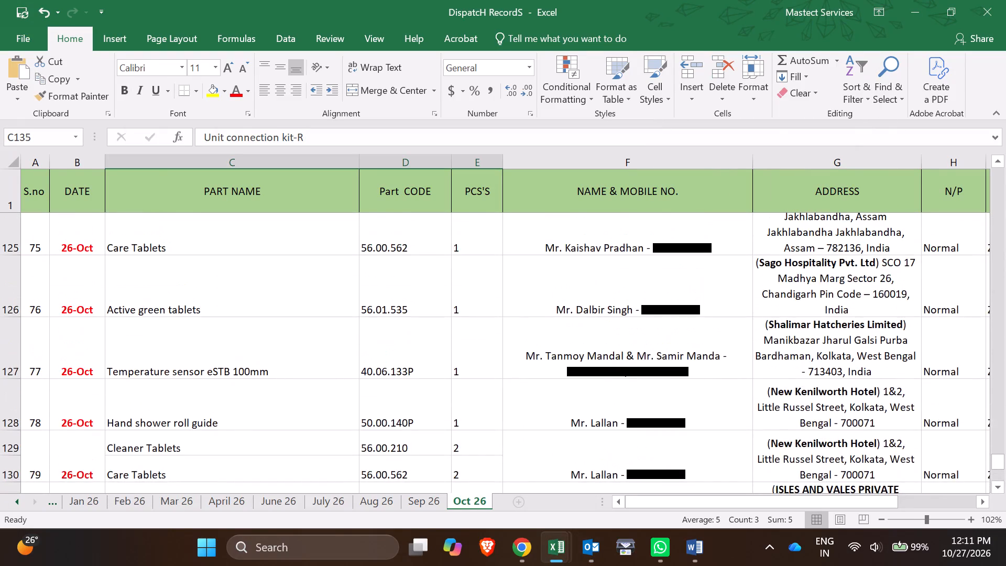
scroll(672, 299, up, 3)
click(672, 299)
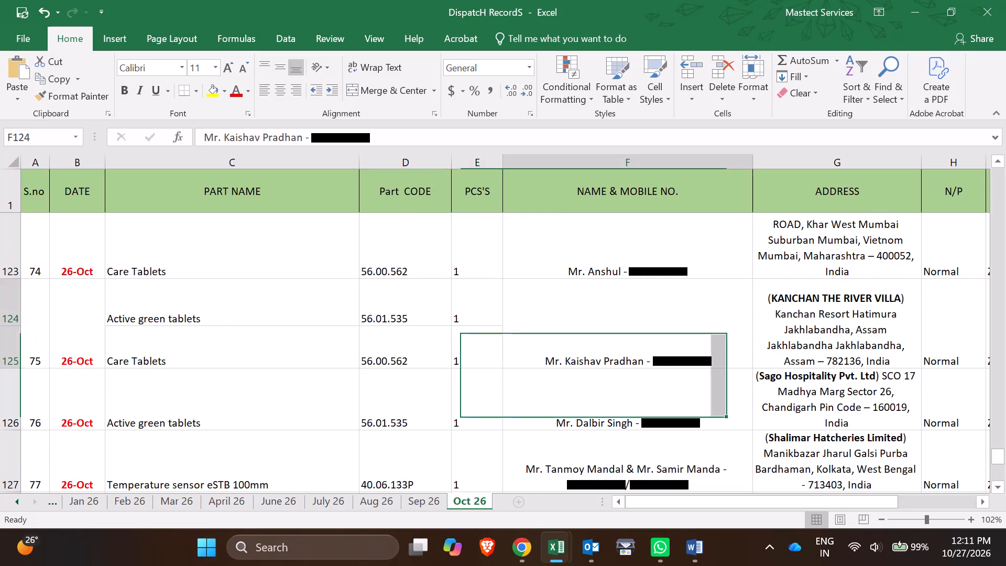
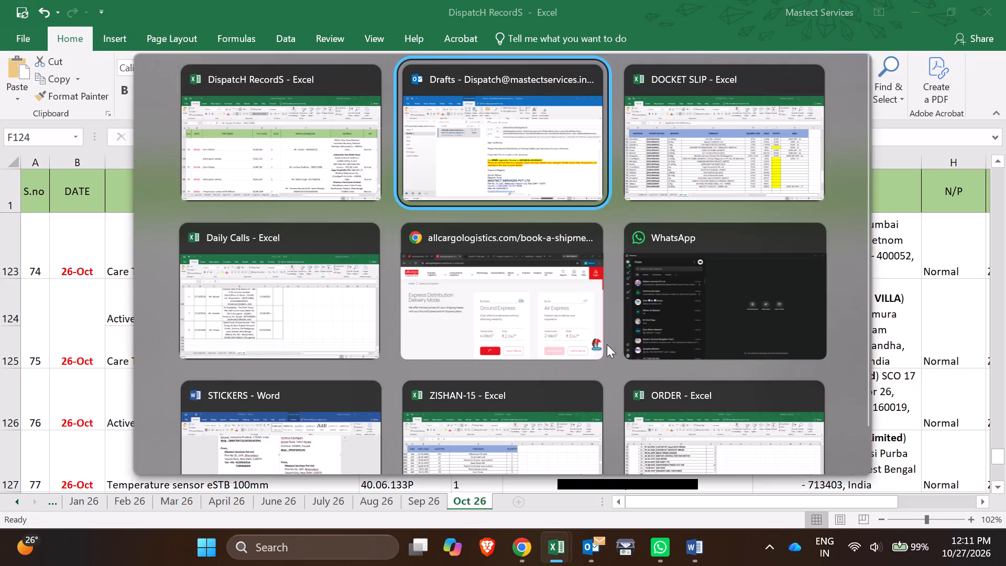
Switch to the DOCKET SLIP workbook and review the OCT-26 docket, status and mail columns around the Kanchan The River Villa row.
key(alt+Tab)
scroll(475, 350, right, 1)
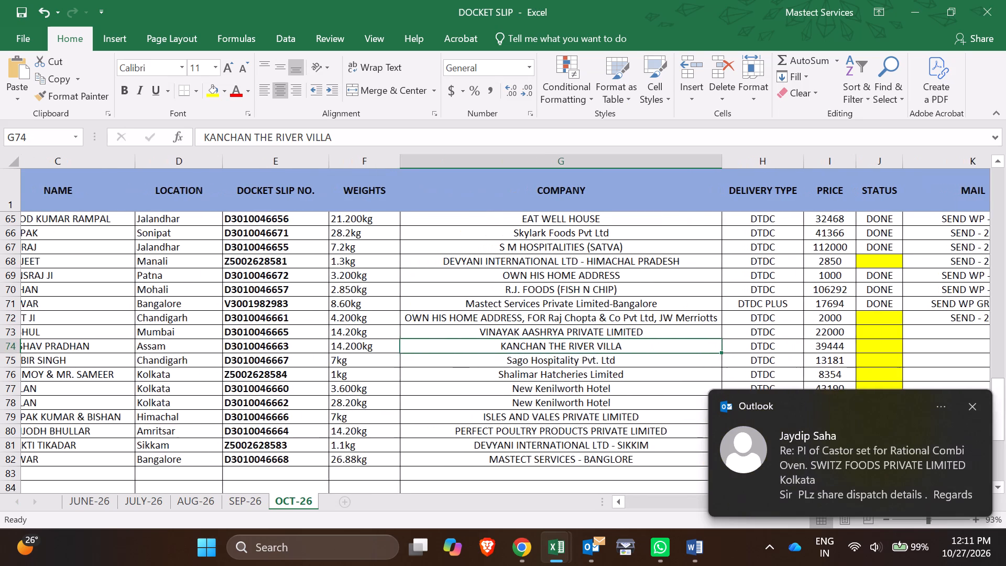
scroll(475, 350, right, 2)
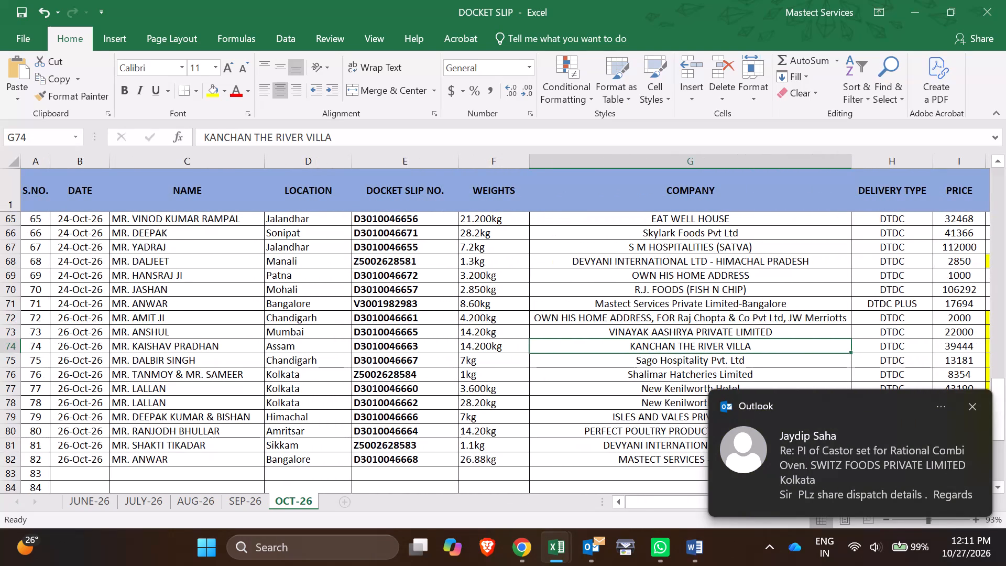
scroll(475, 350, left, 4)
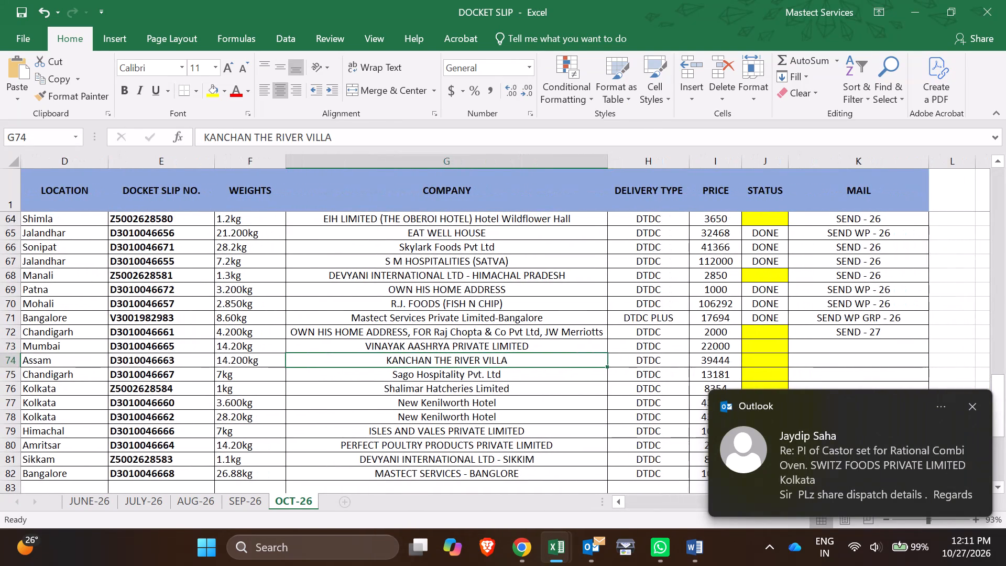
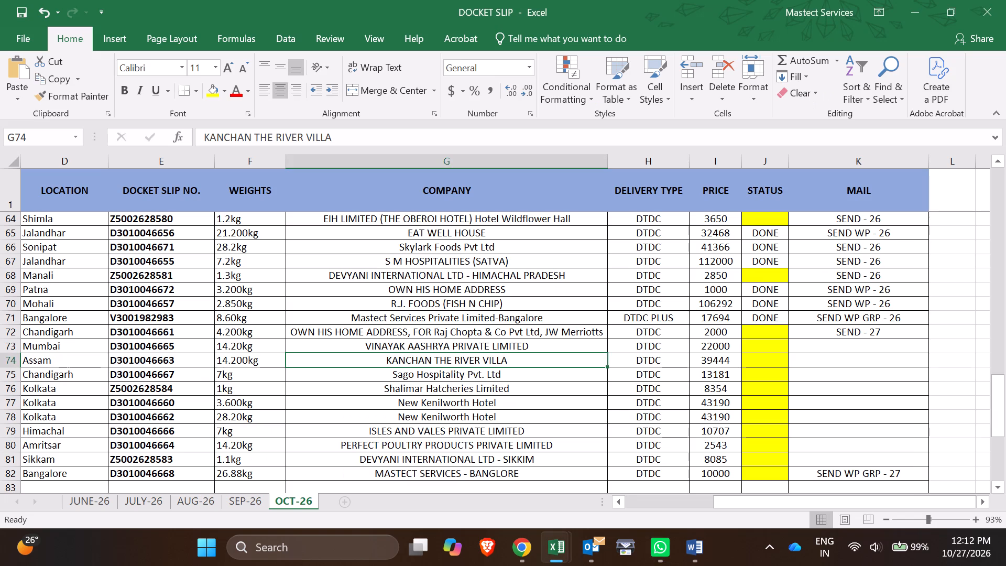
triple_click(242, 138)
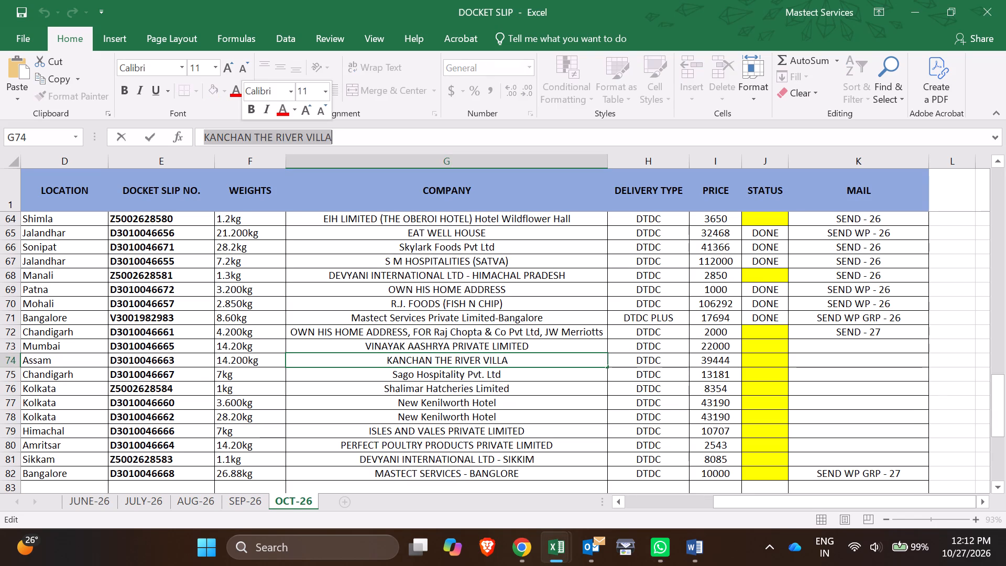
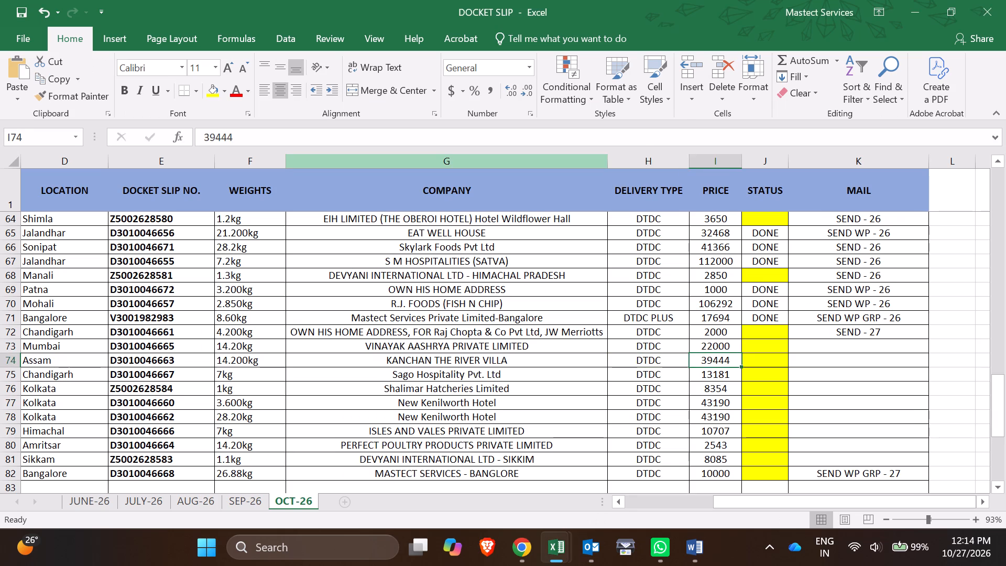
Copy the SEND - 27 mail entry from row 72 to the KANCHAN THE RIVER VILLA row and save the workbook.
key(Left)
key(Left)
key(Right)
key(Right)
key(Right)
key(Right)
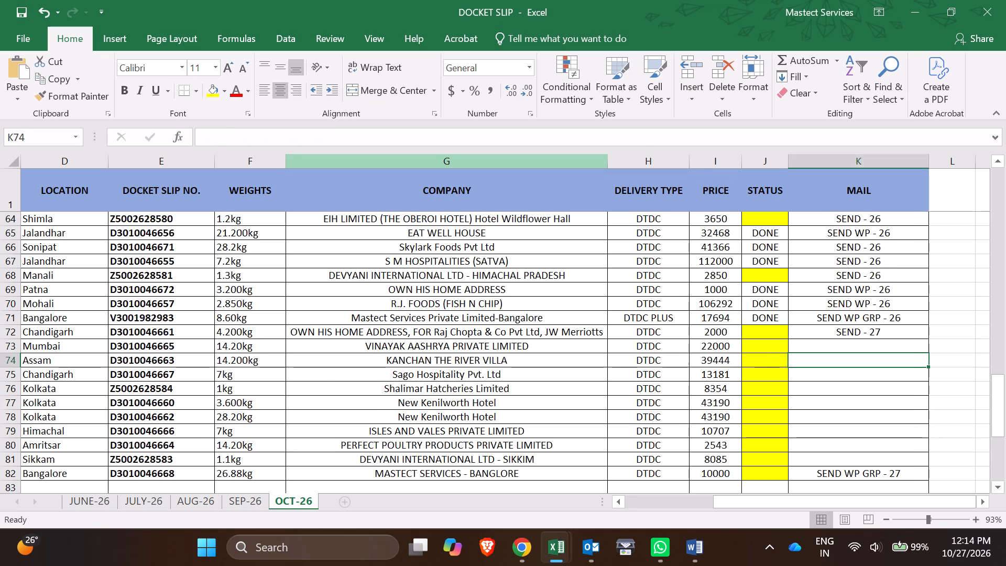
key(Up)
key(Up)
key(ctrl+c)
key(Down)
key(Down)
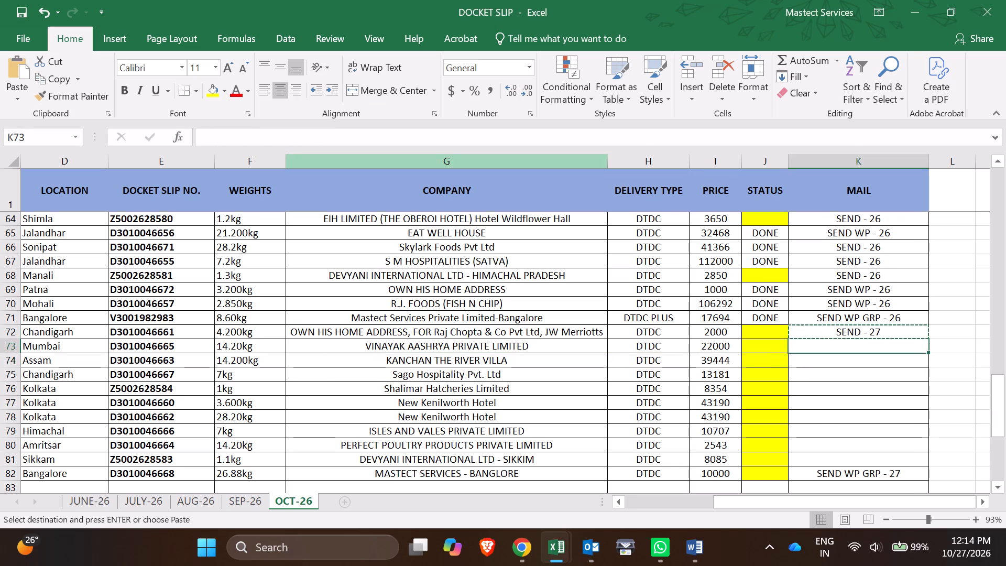
key(Left)
key(Left)
key(Left)
key(Left)
key(Right)
key(Right)
key(Right)
key(Right)
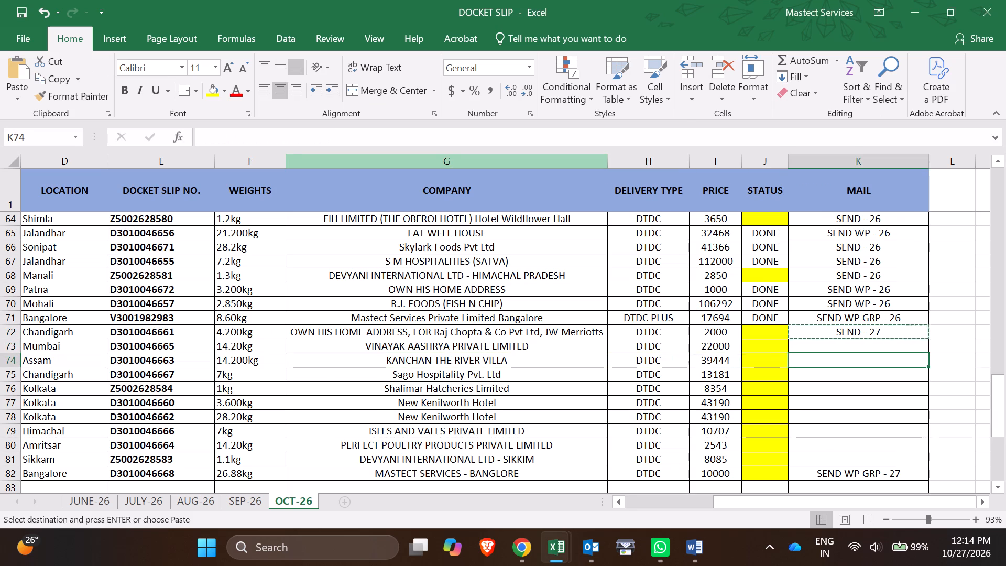
key(ctrl+v)
key(ctrl+s)
key(Return)
key(Left)
key(Left)
key(Left)
key(Left)
key(Left)
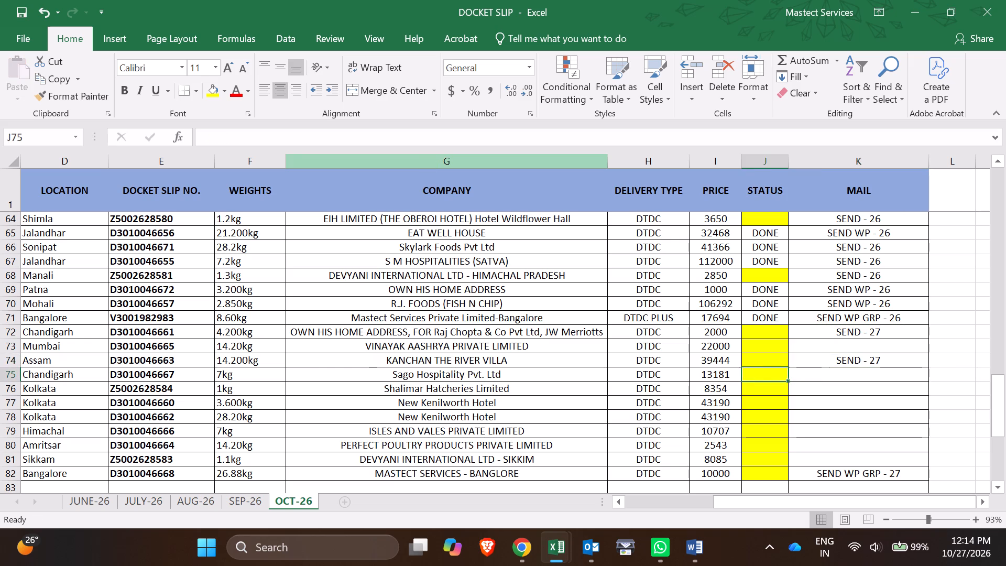
key(Right)
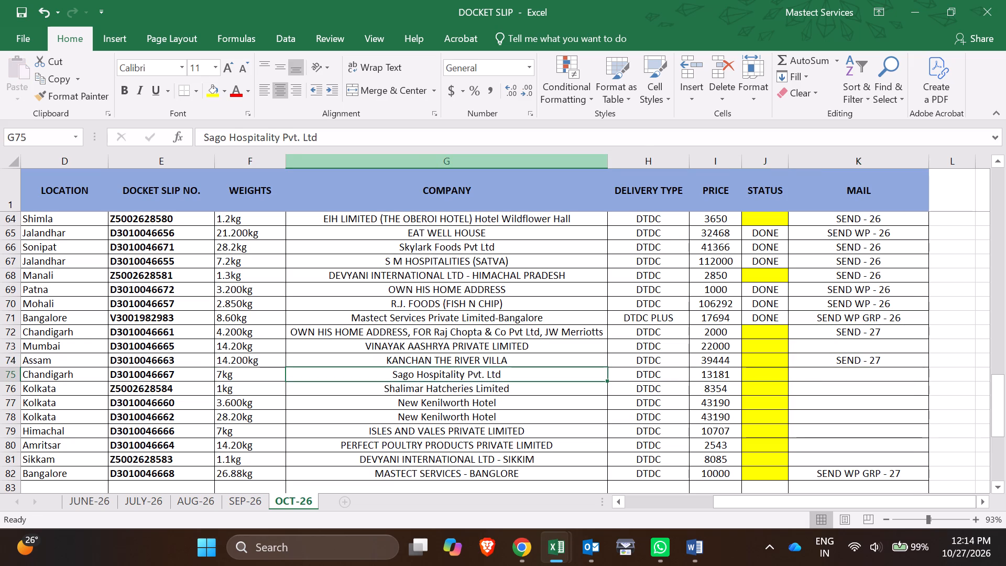
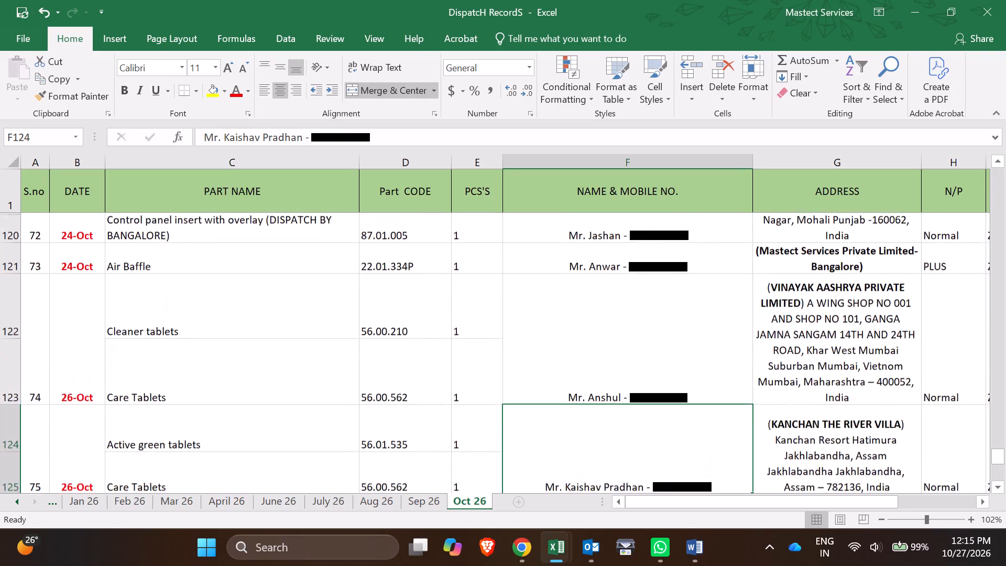
Look back through the Oct 26 dispatch records from the 26 October entries to the 21 October ones, checking parts, recipients and addresses.
scroll(677, 362, up, 6)
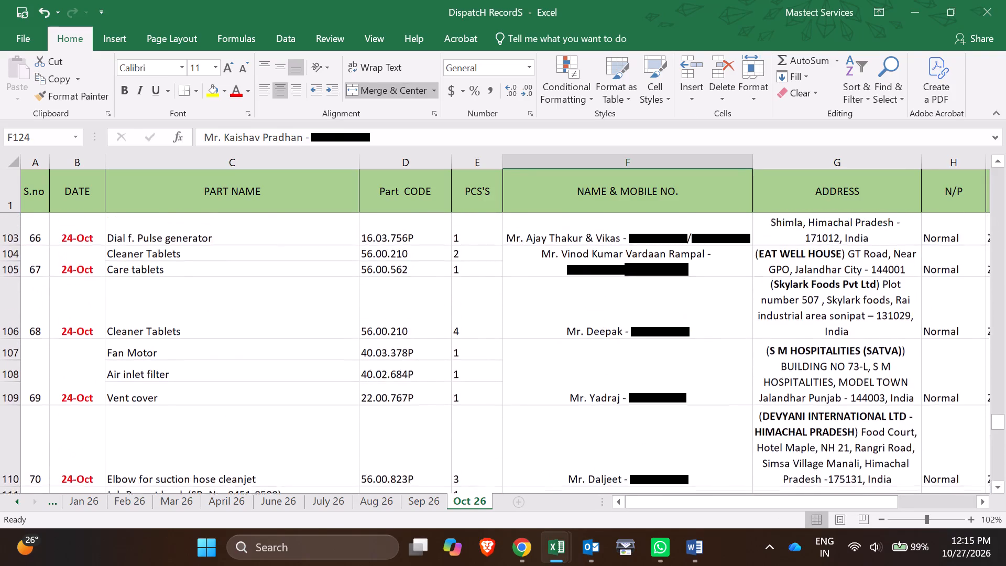
scroll(677, 362, up, 5)
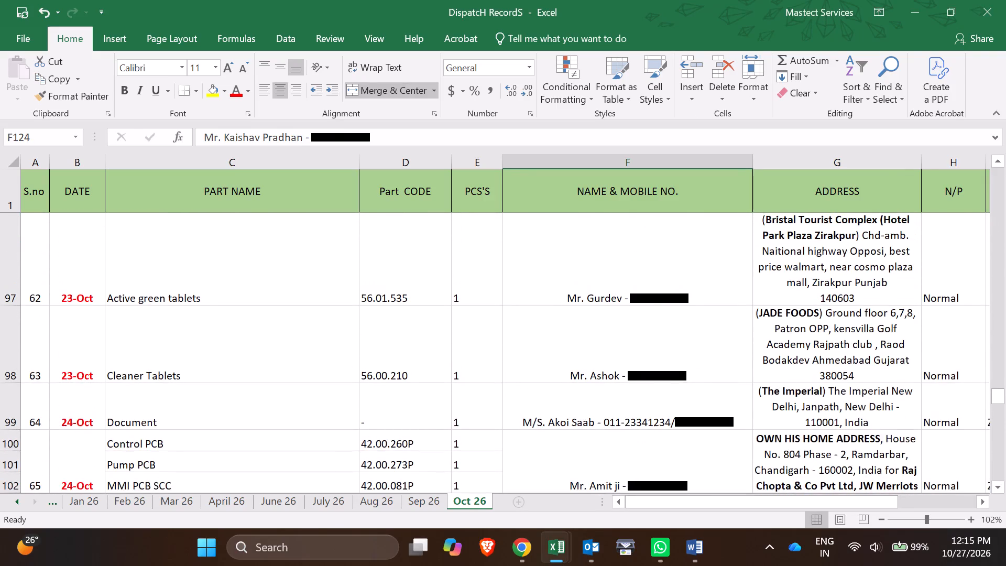
scroll(677, 362, up, 2)
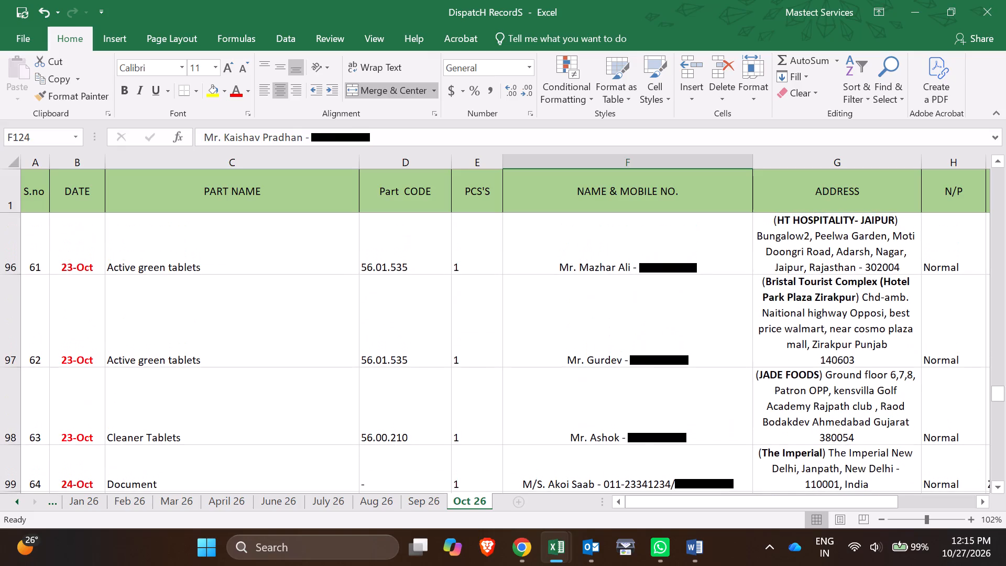
scroll(800, 318, up, 1)
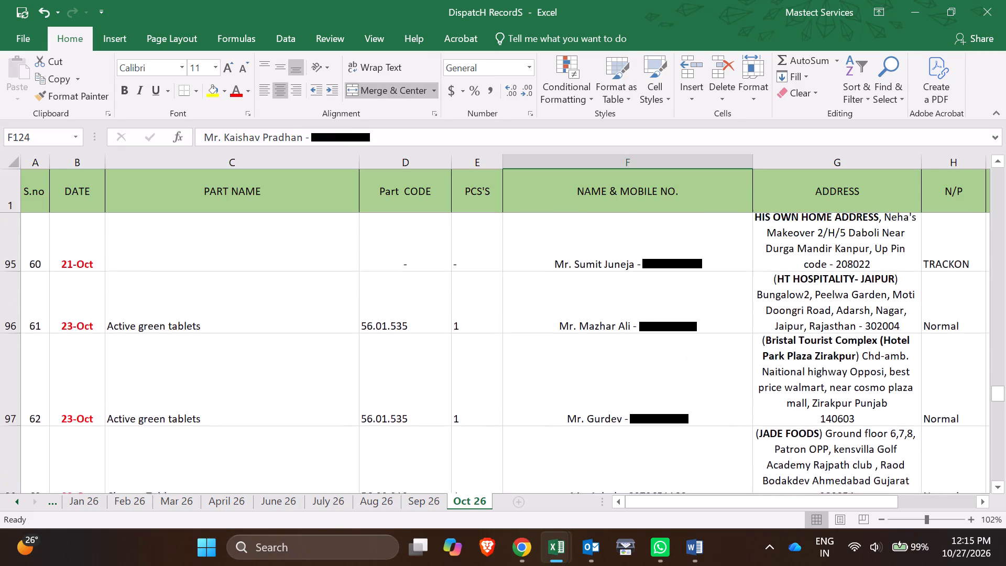
scroll(800, 318, up, 4)
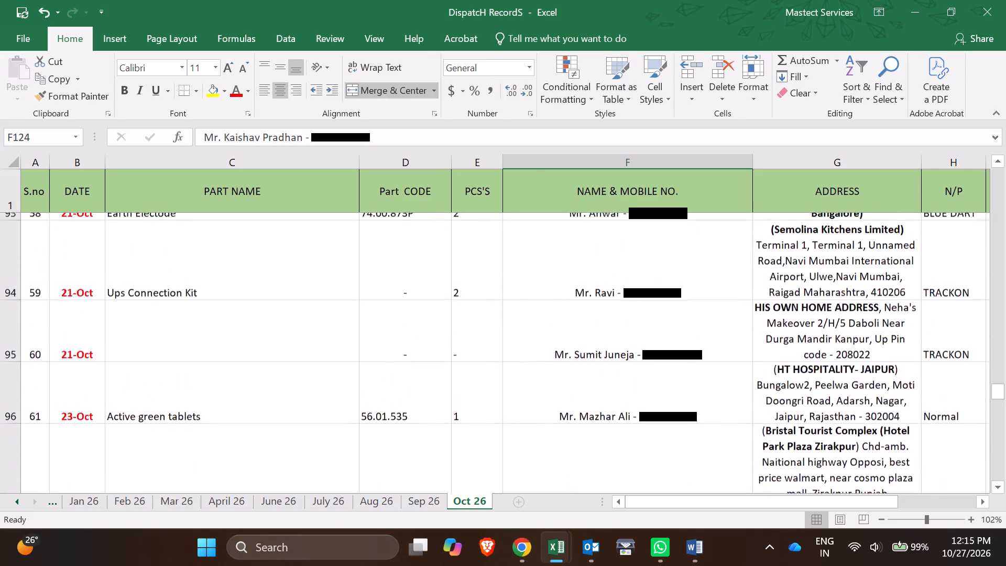
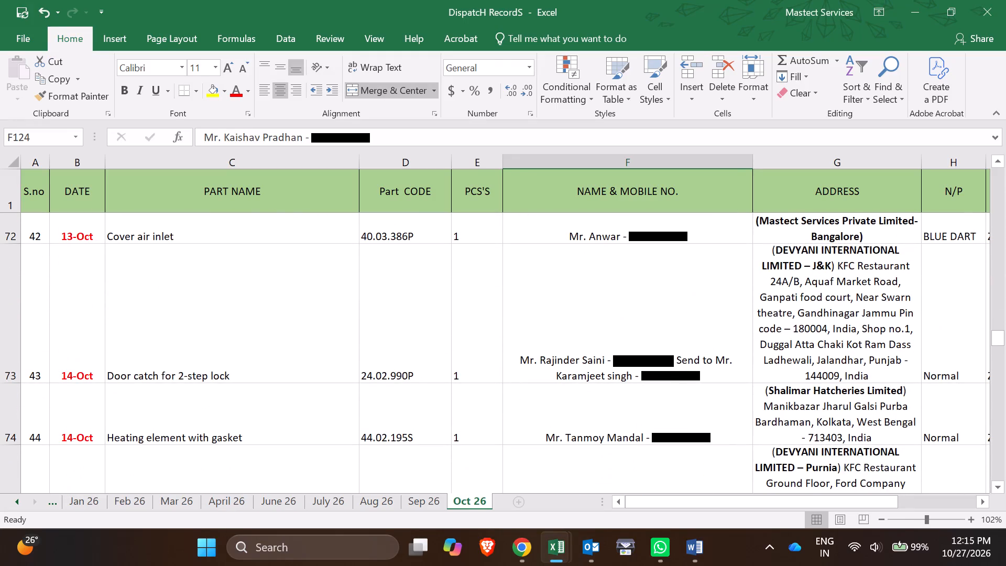
Look through the Oct 26 dispatch records from the 13-Oct entries to the 24-Oct entries, reading parts, recipients, addresses and courier modes.
scroll(730, 330, down, 5)
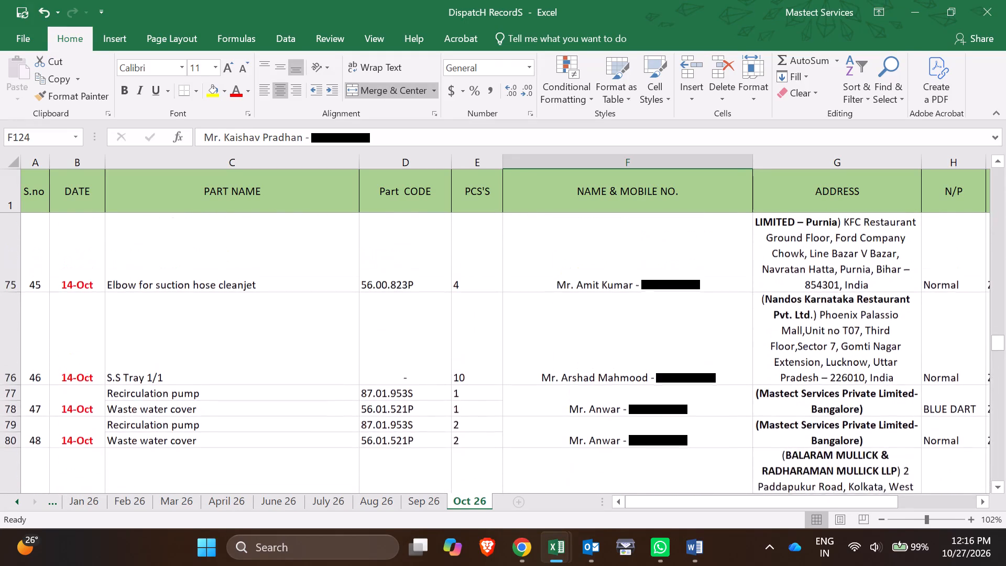
scroll(730, 330, down, 10)
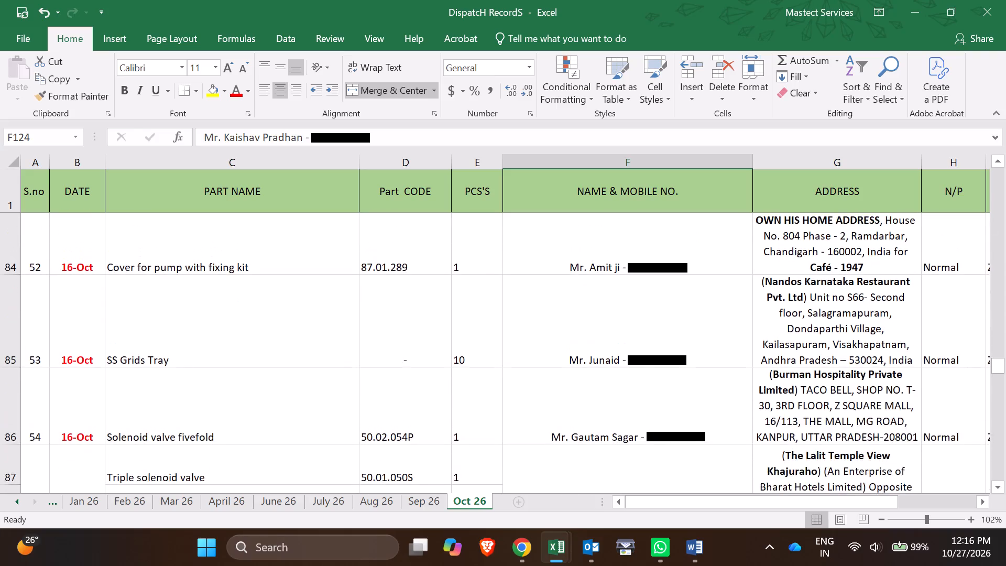
scroll(730, 330, down, 6)
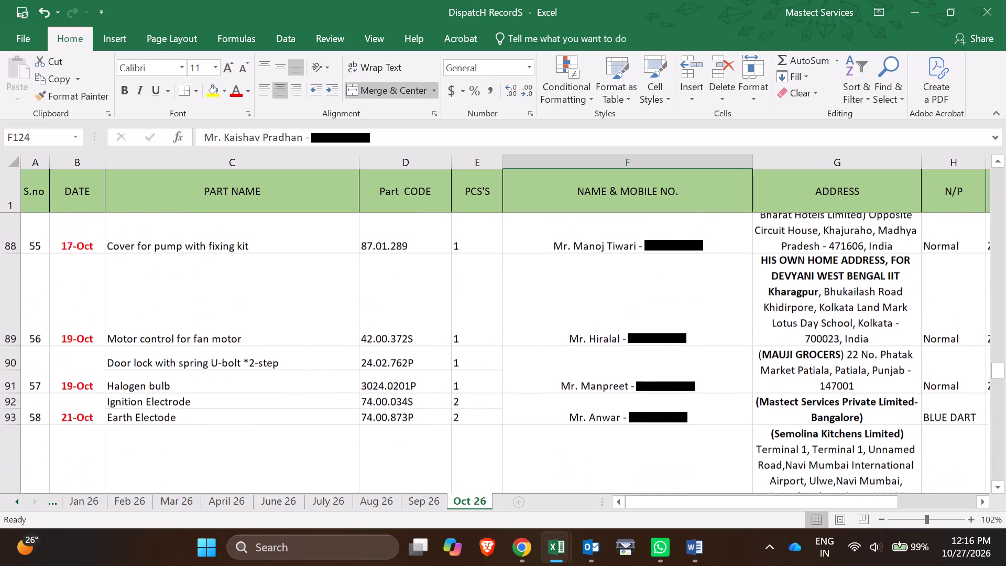
scroll(730, 330, down, 2)
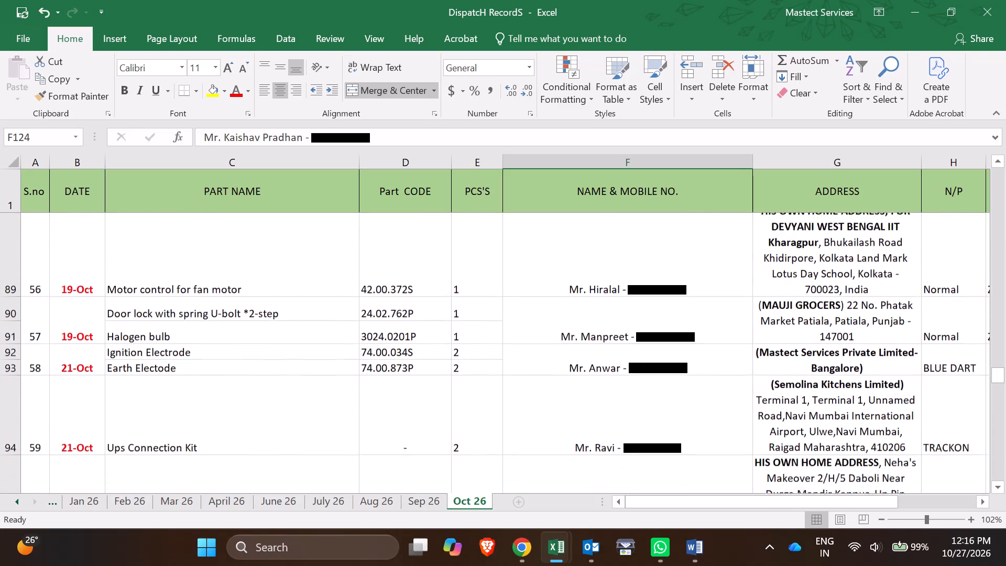
scroll(730, 330, down, 6)
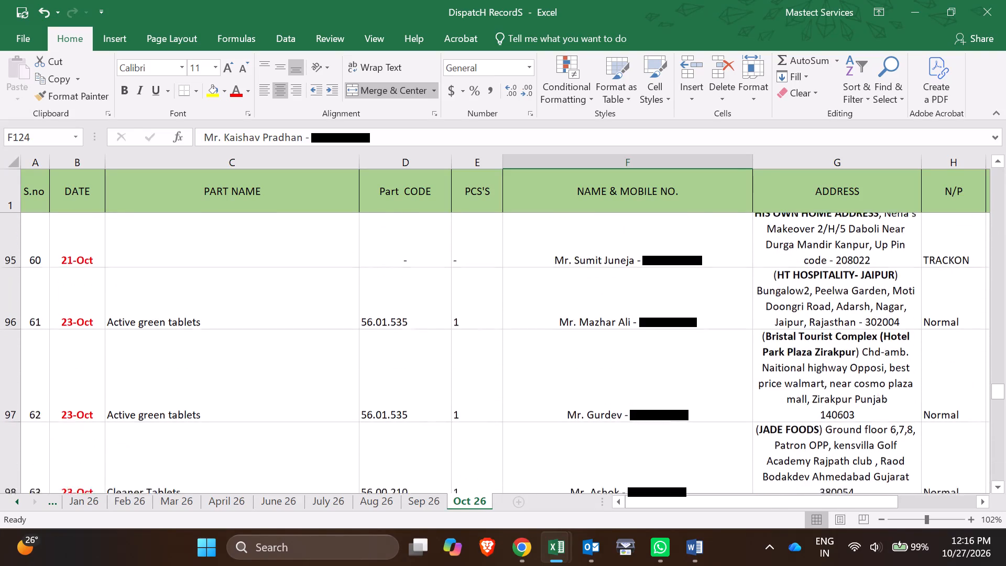
scroll(730, 330, down, 6)
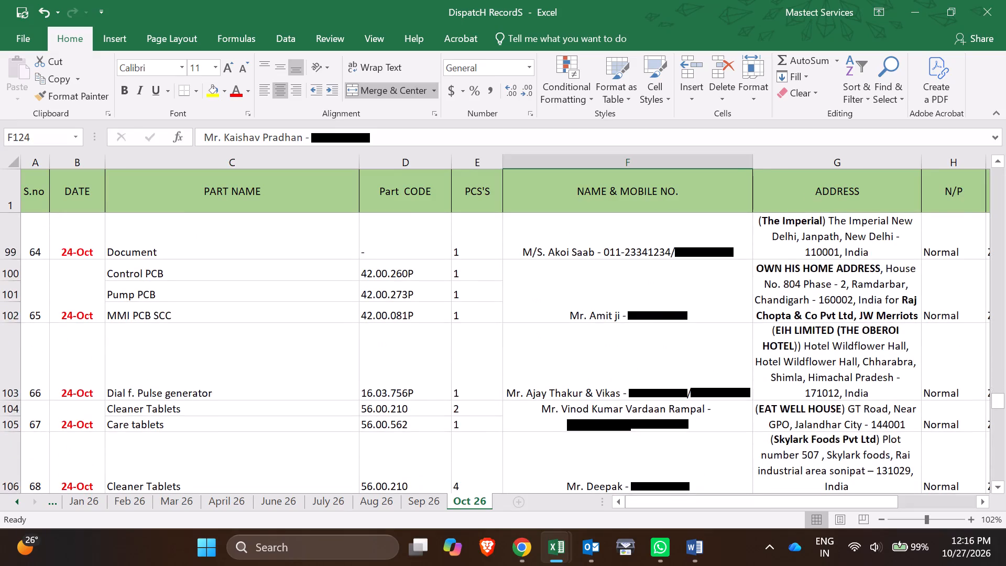
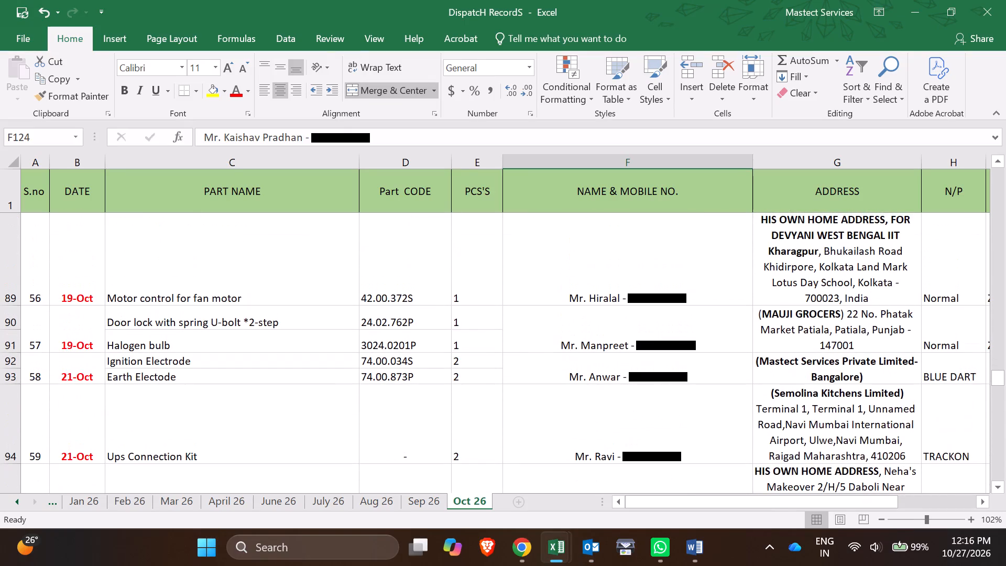
Look through the 19 to 24 October entries on the Oct 26 sheet of the DispatcH RecordS workbook, checking parts, recipients and addresses.
scroll(730, 330, up, 4)
scroll(730, 330, down, 6)
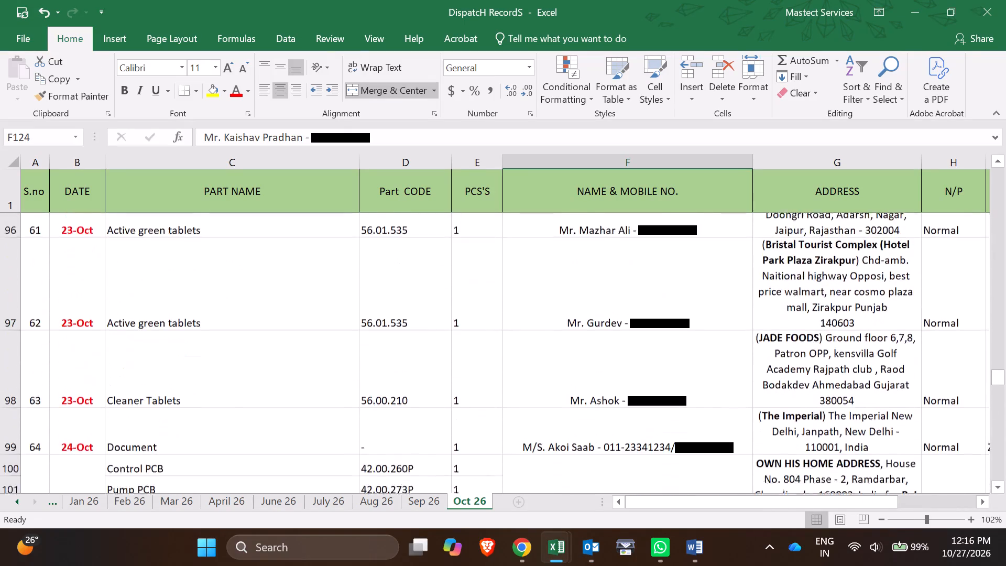
scroll(730, 330, up, 2)
scroll(730, 330, down, 1)
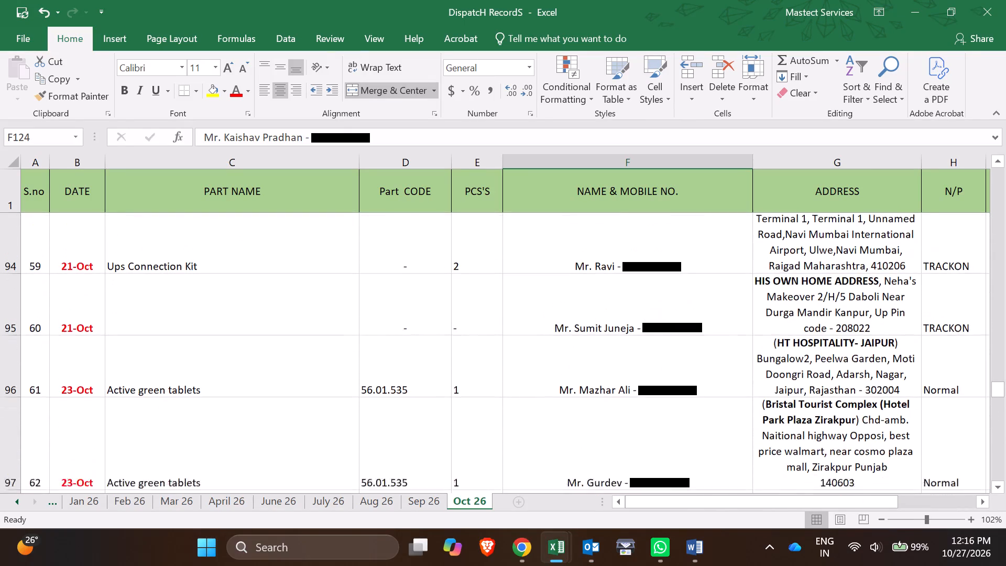
scroll(730, 330, down, 4)
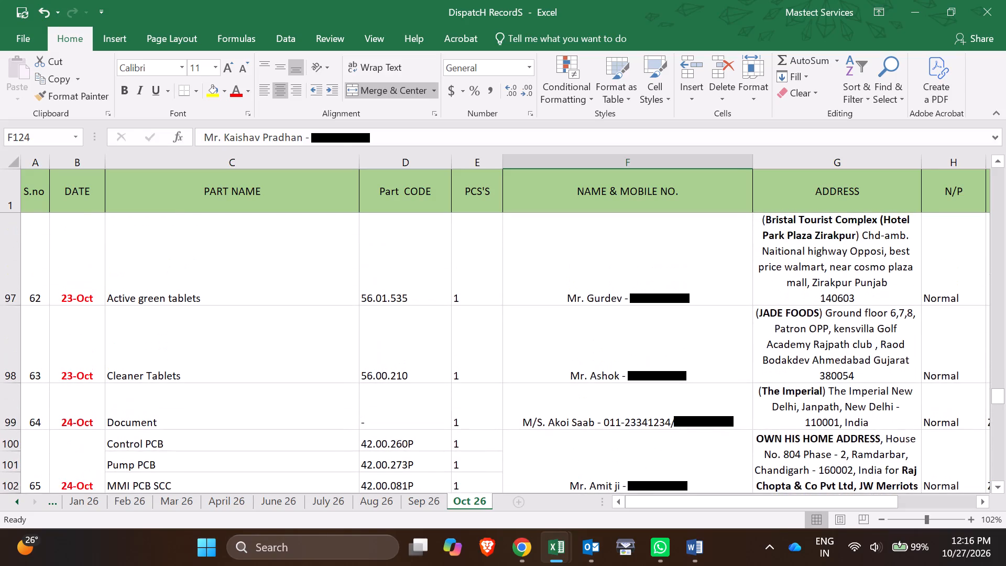
scroll(730, 330, down, 2)
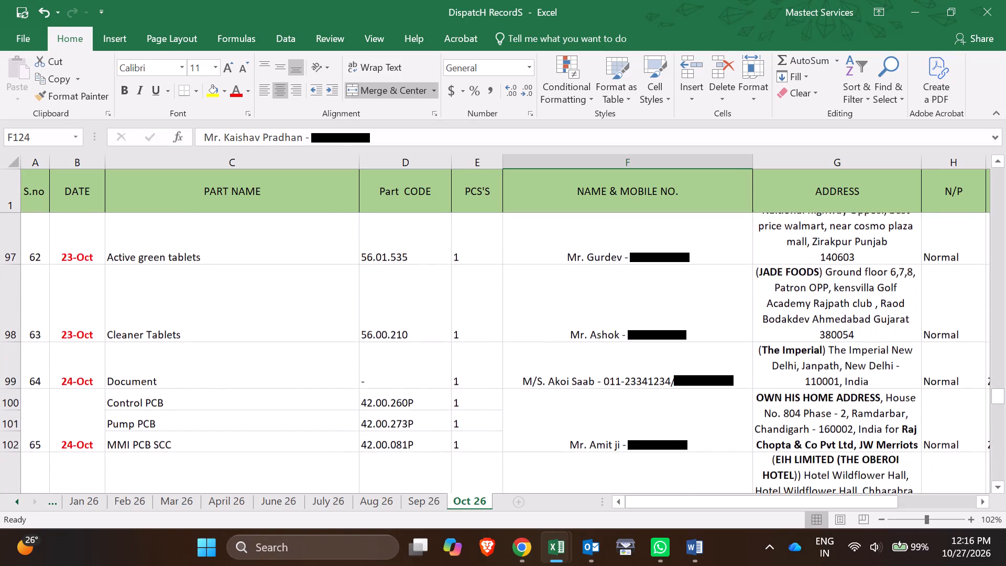
scroll(730, 330, down, 4)
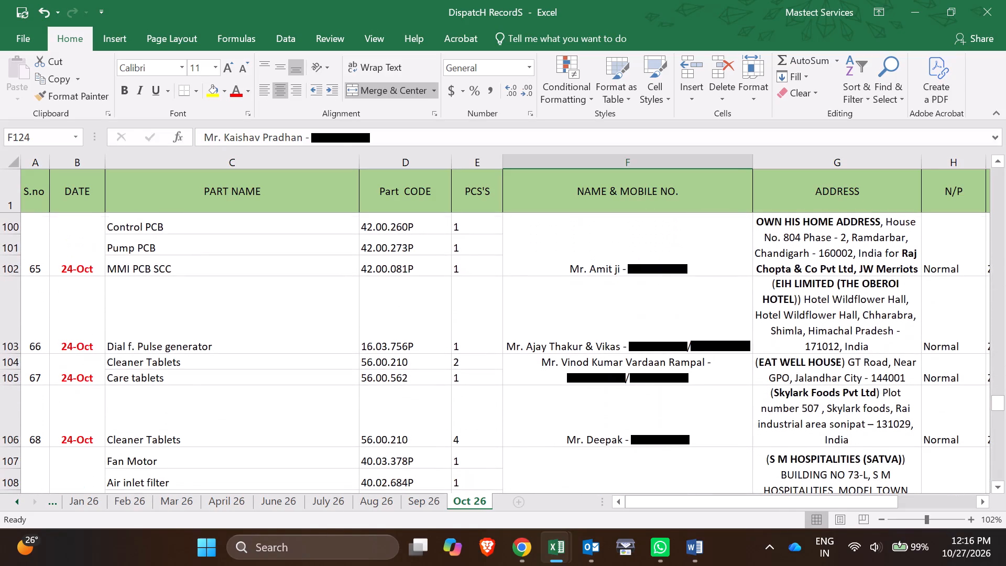
scroll(730, 330, down, 2)
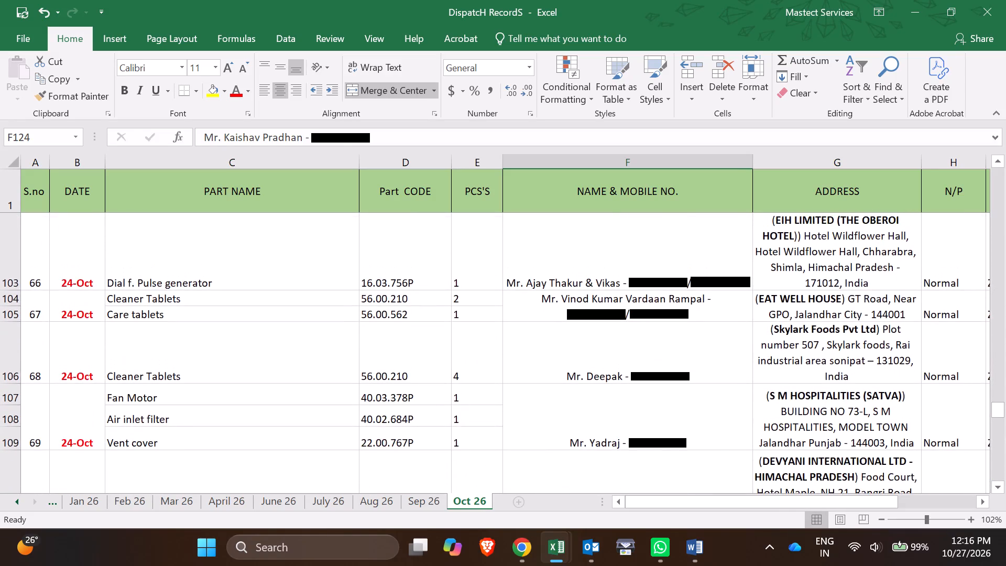
scroll(730, 330, down, 1)
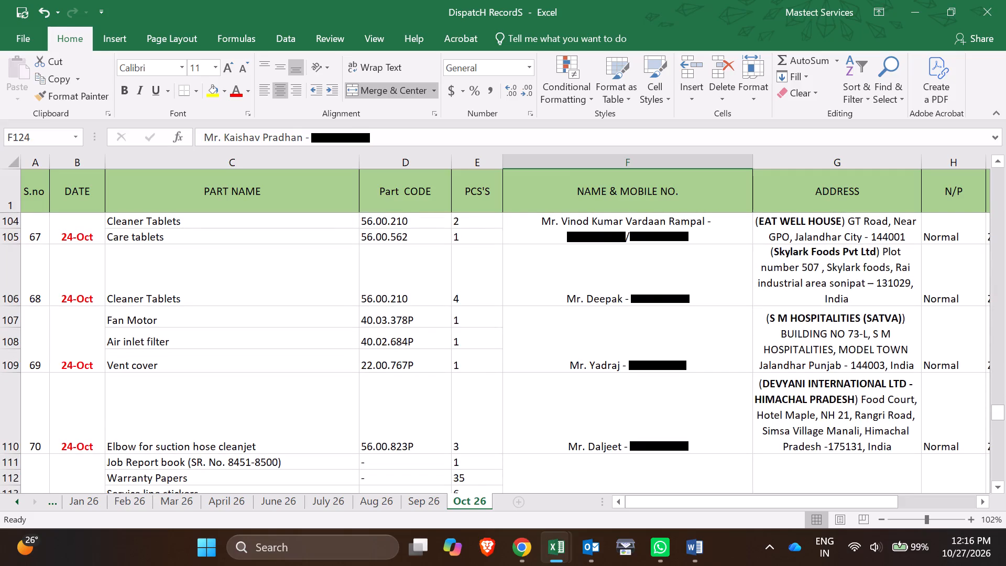
scroll(730, 330, down, 1)
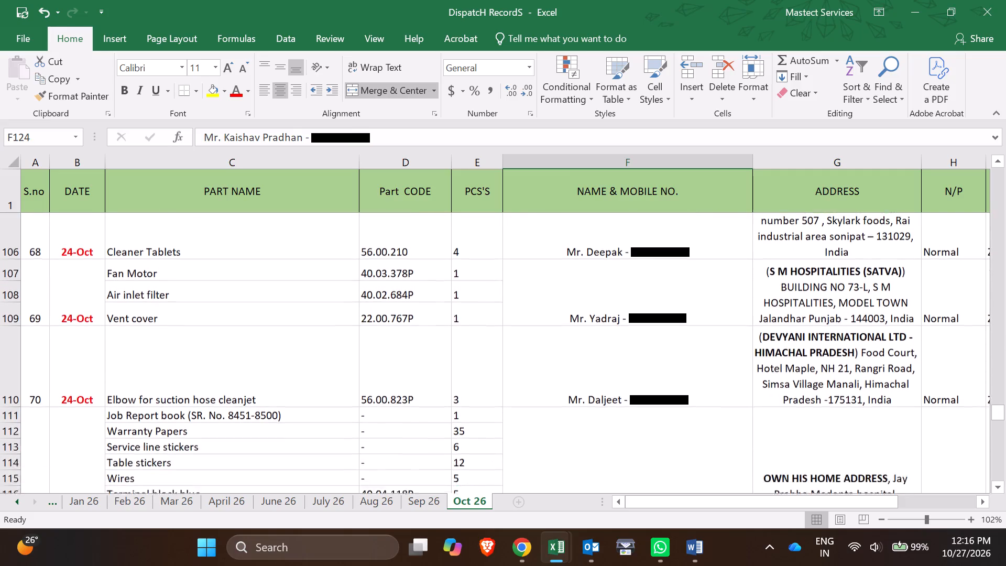
scroll(730, 330, down, 2)
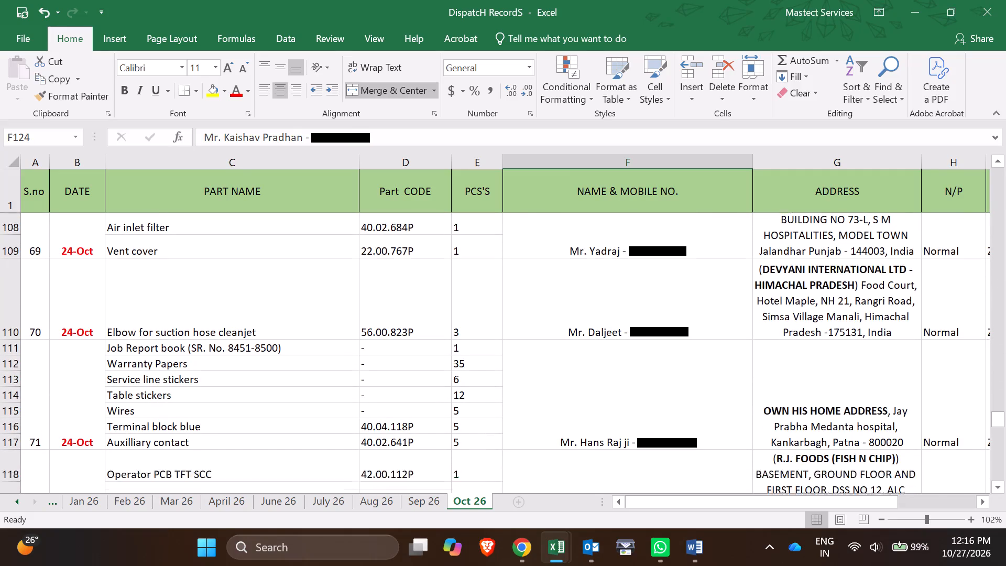
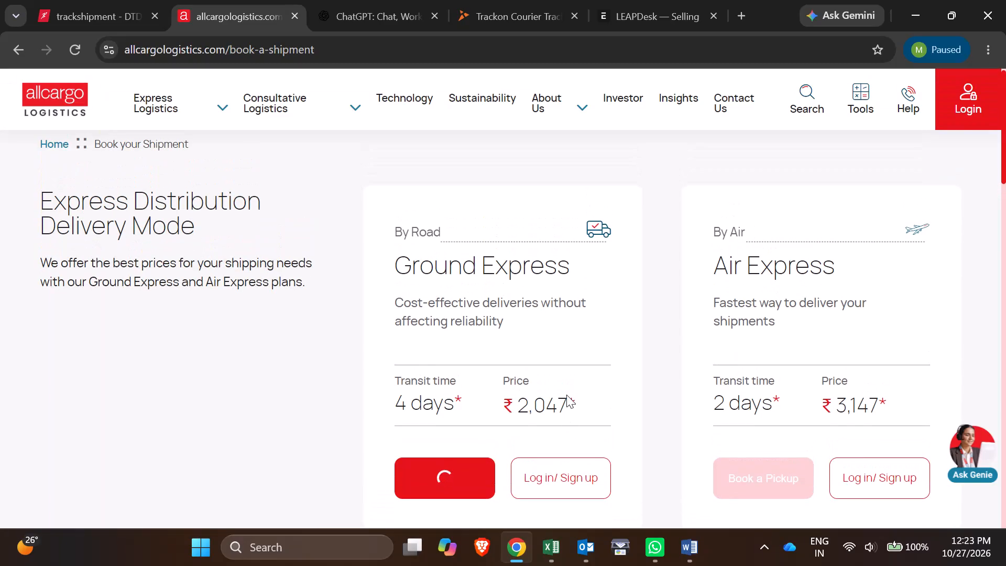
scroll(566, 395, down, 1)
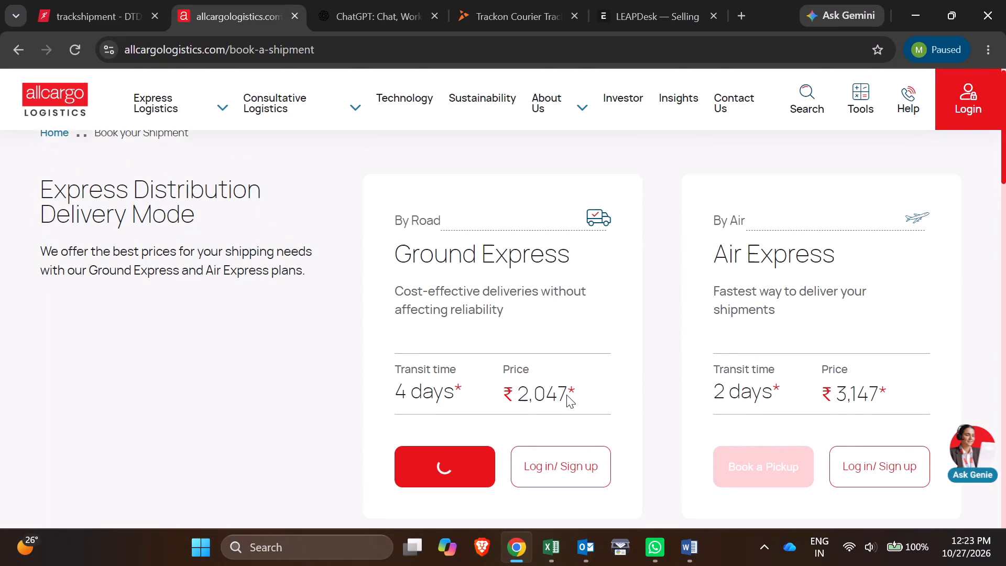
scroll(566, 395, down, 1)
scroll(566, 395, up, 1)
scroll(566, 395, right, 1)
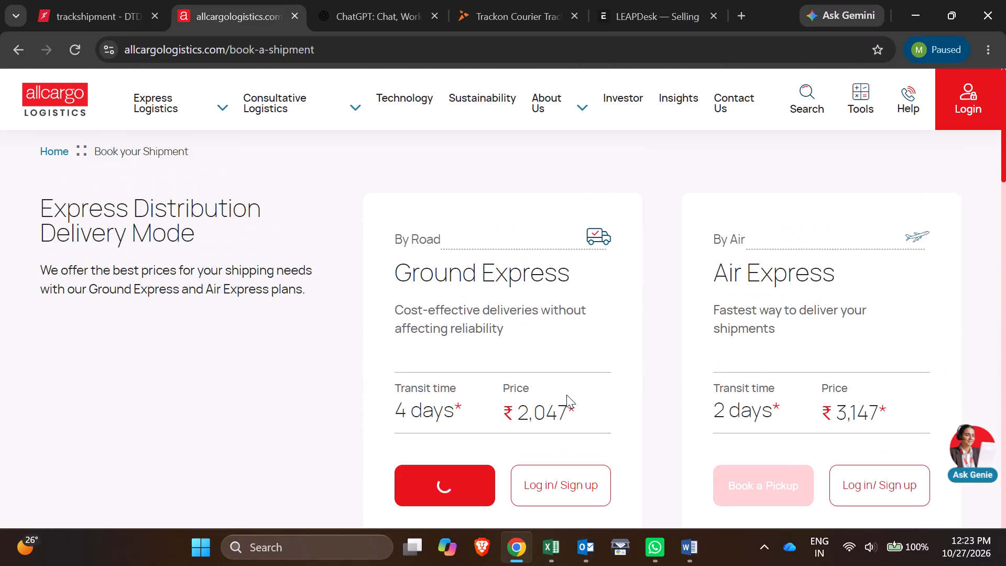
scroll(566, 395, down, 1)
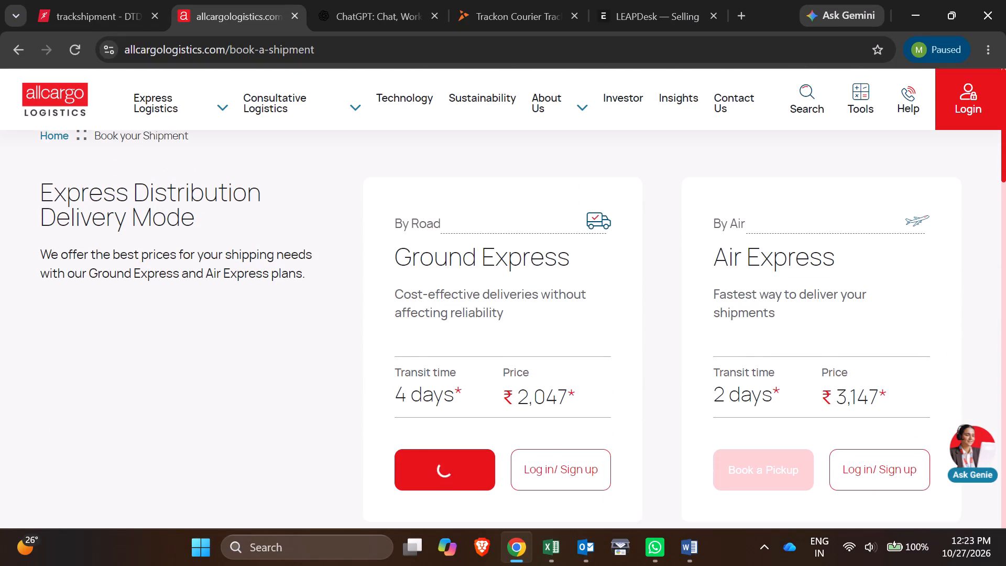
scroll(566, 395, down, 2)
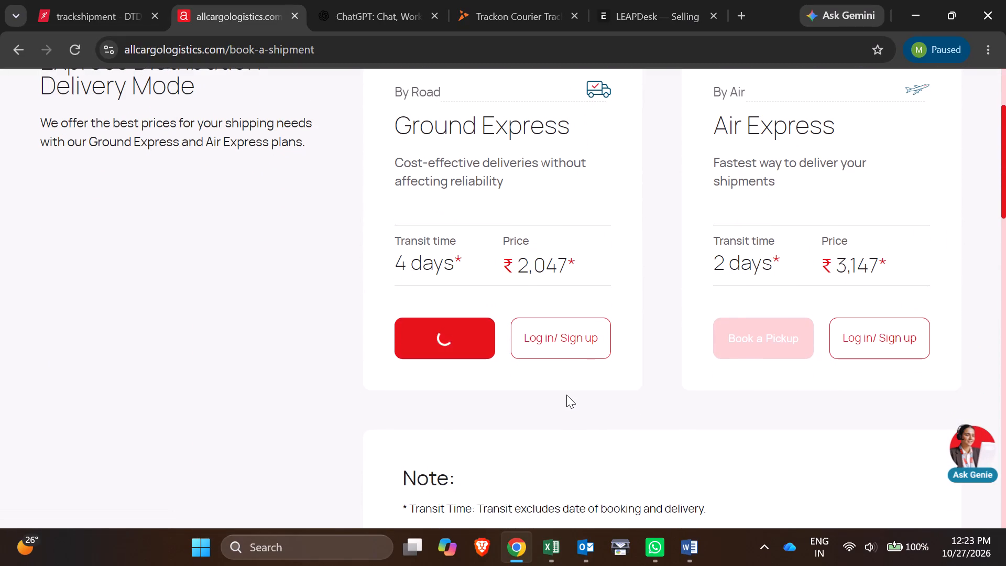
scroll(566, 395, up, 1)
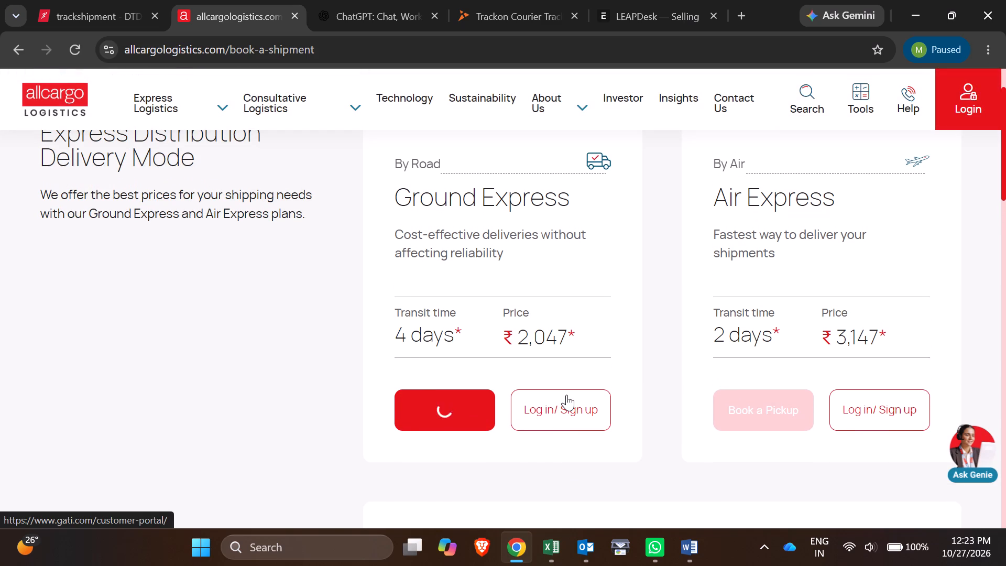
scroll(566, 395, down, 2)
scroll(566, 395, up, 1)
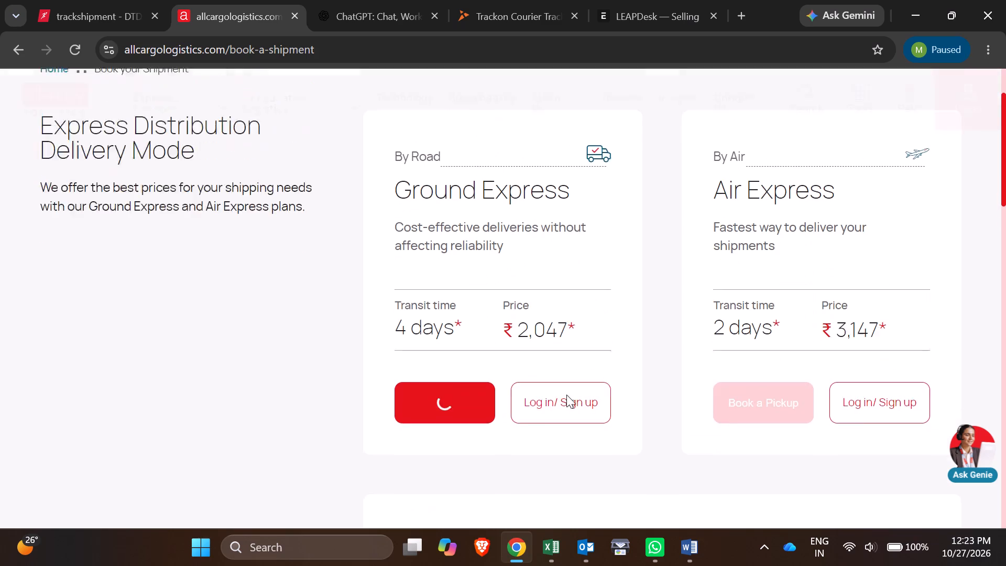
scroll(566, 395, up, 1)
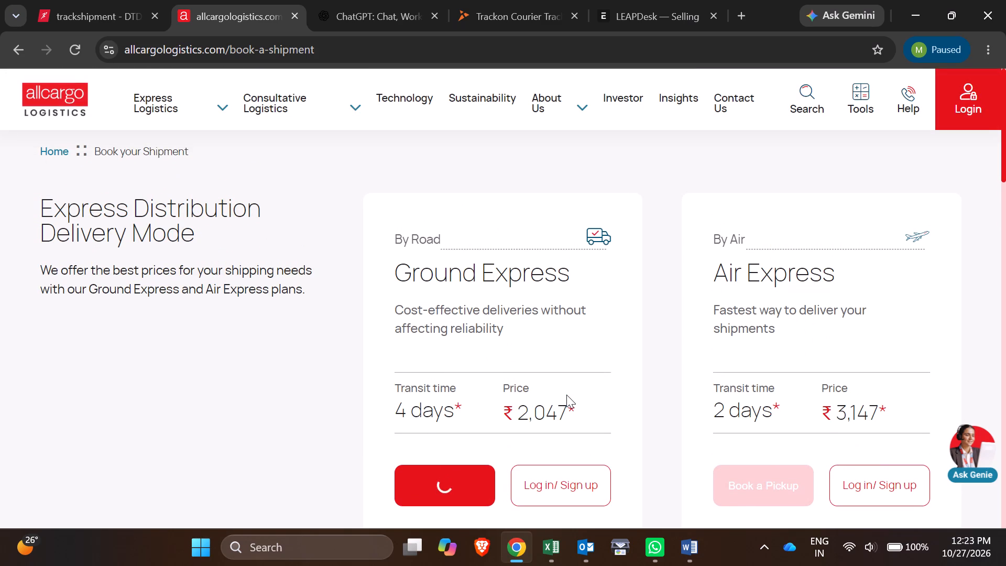
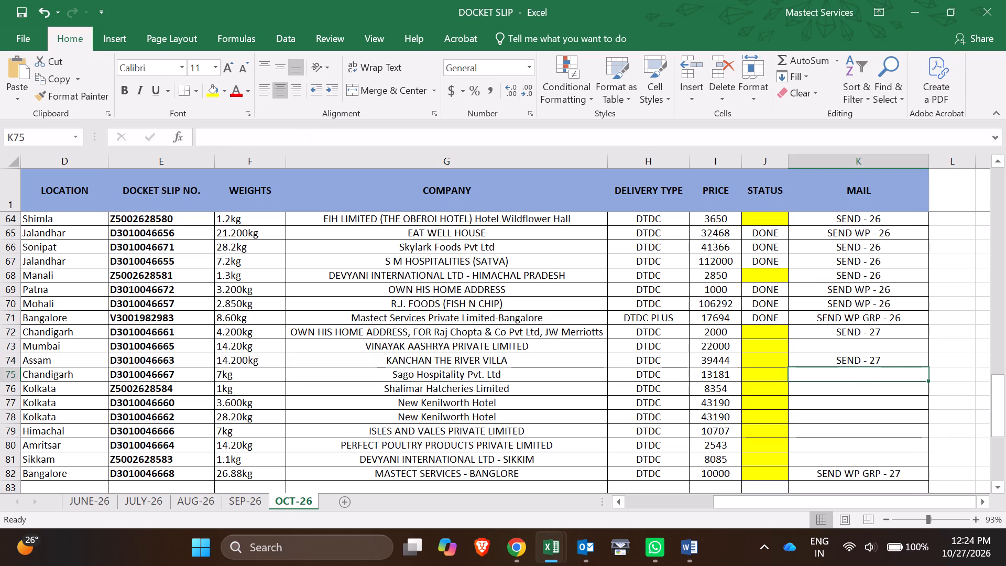
Mark the Sago Hospitality Pvt. Ltd row's mail status as SEND - 27 and save the workbook.
key(ctrl+d)
key(ctrl+s)
key(Return)
Select the word Shalimar within the company name of the Shalimar Hatcheries Limited entry for Kolkata.
key(Up)
key(Up)
key(Up)
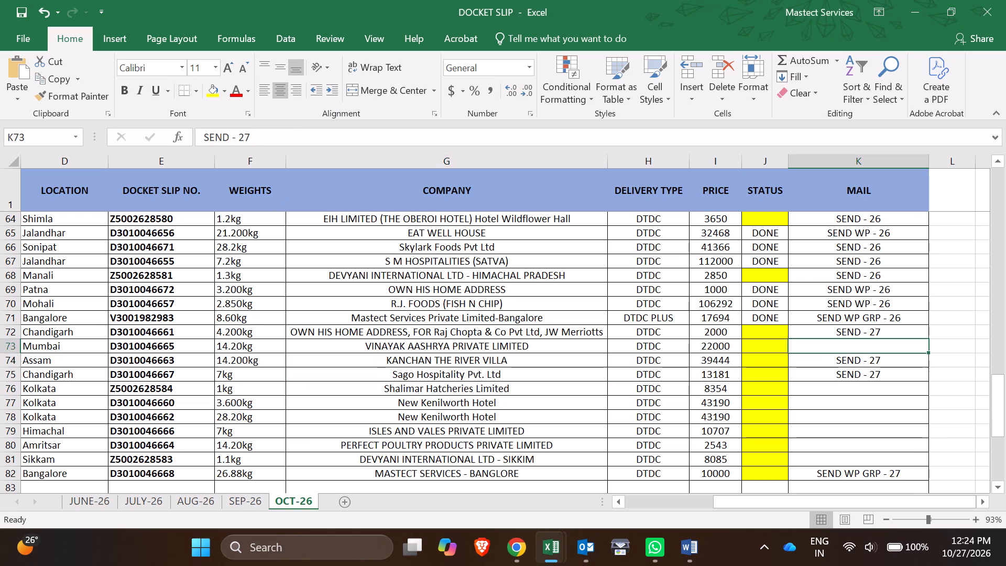
key(Left)
key(Left)
key(Left)
key(Left)
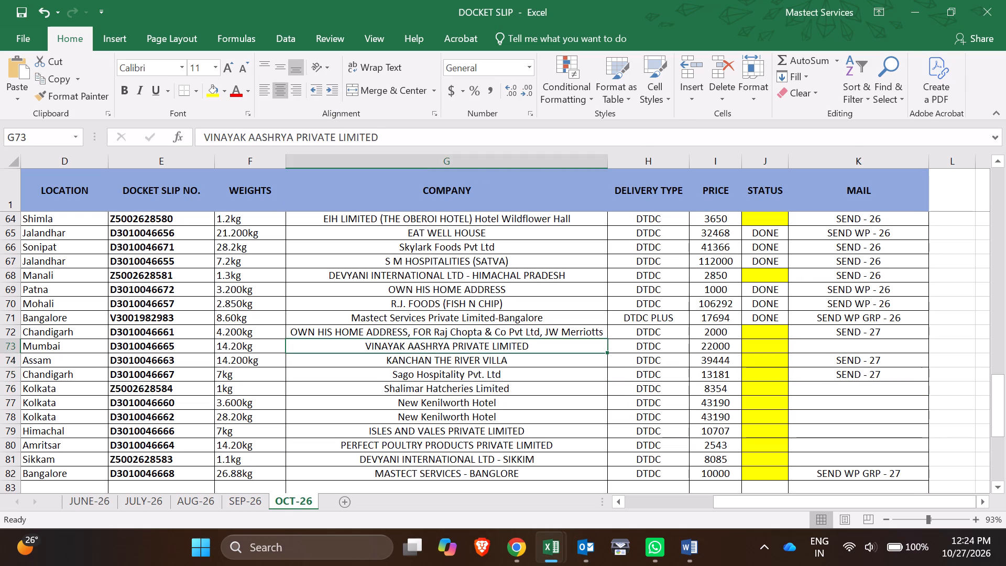
key(Down)
key(Down)
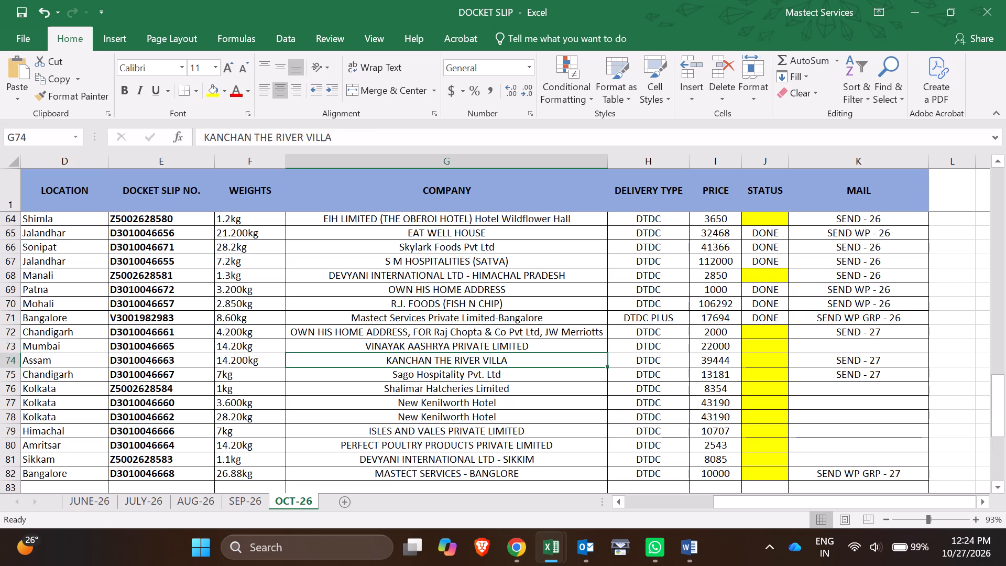
key(Down)
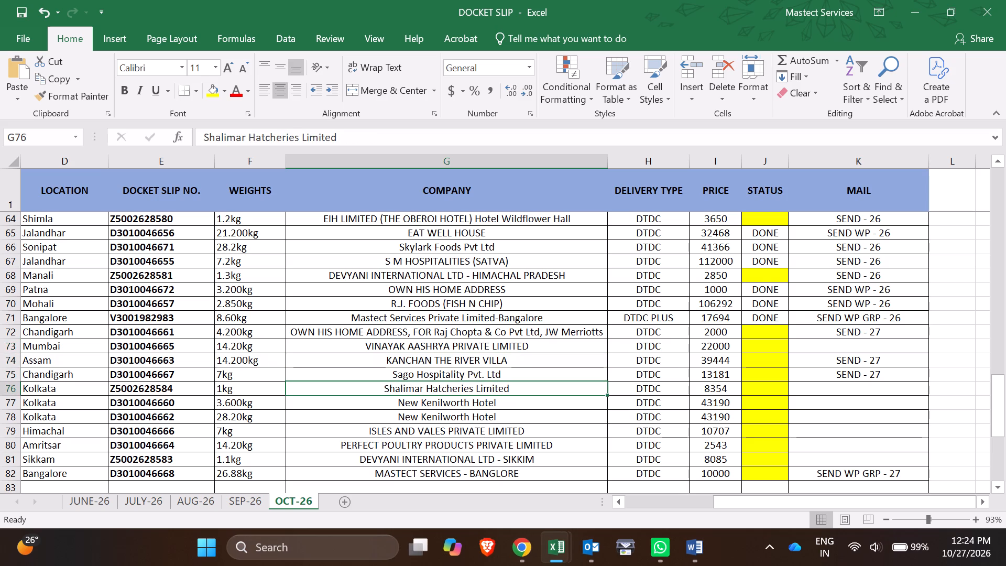
double_click(231, 136)
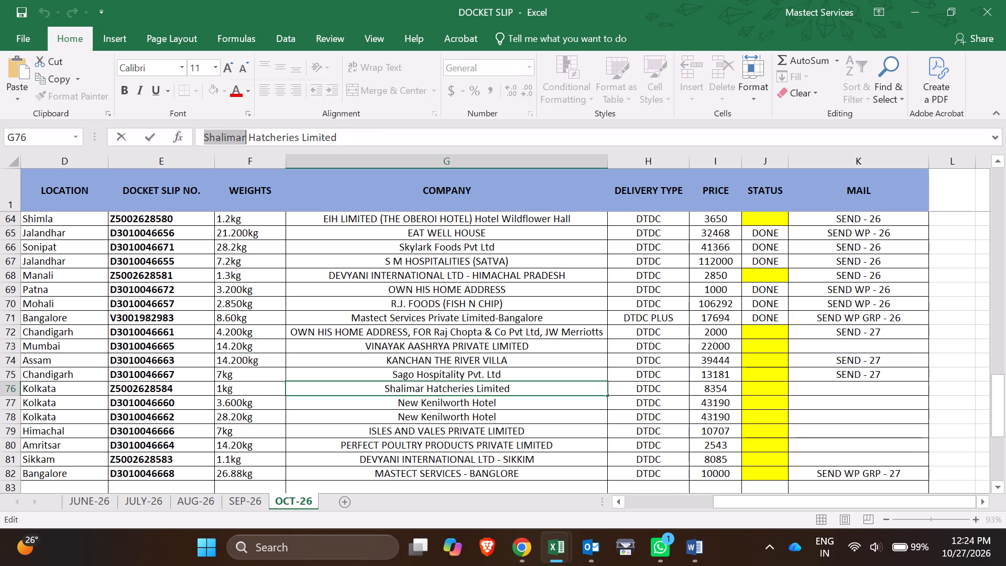
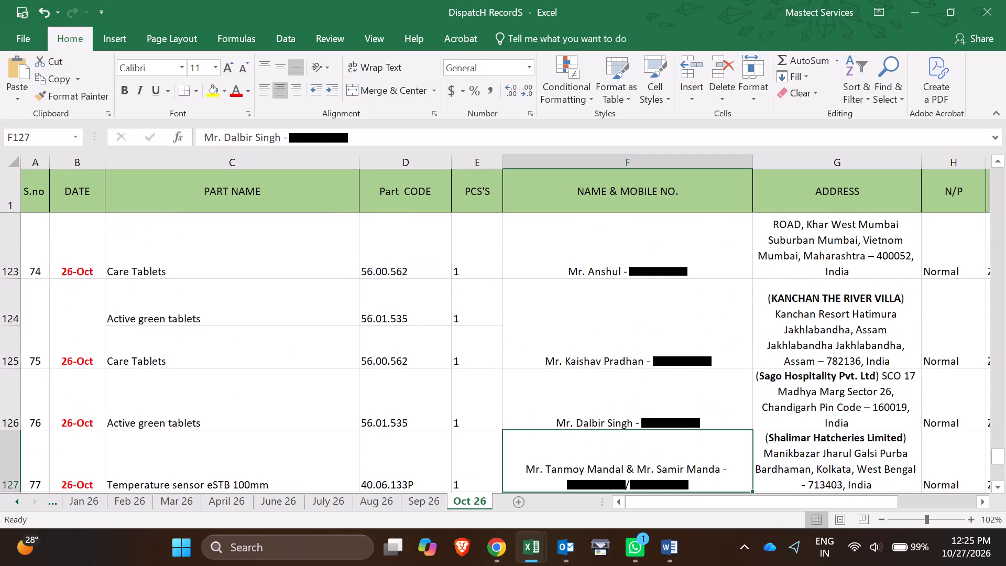
Review the 24 to 26 October recipients and addresses in the dispatch records up to Shalimar Hatcheries Limited, and return to its DOCKET SLIP entry.
key(Up)
key(Up)
key(Up)
key(Up)
key(Up)
key(Up)
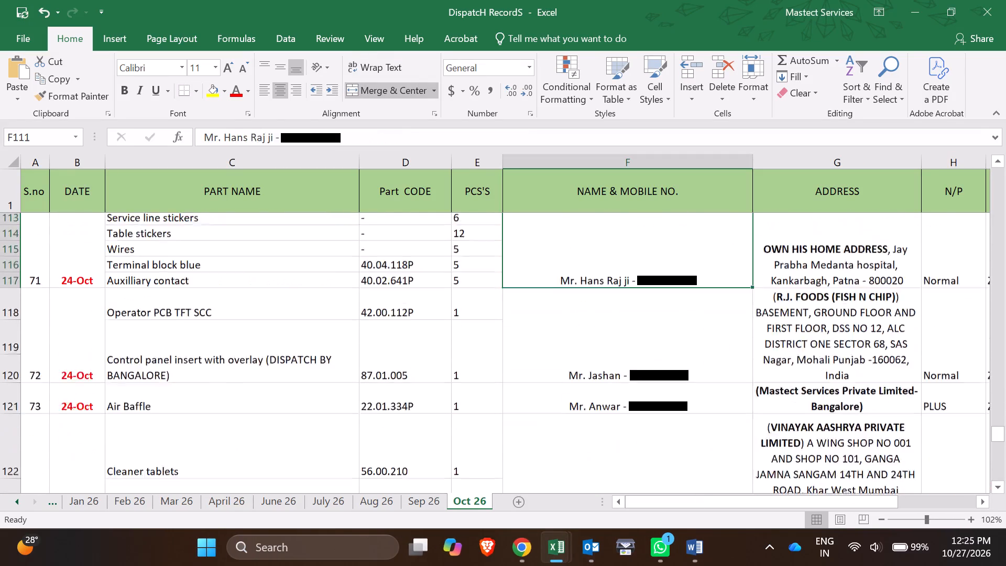
key(Up)
key(Down)
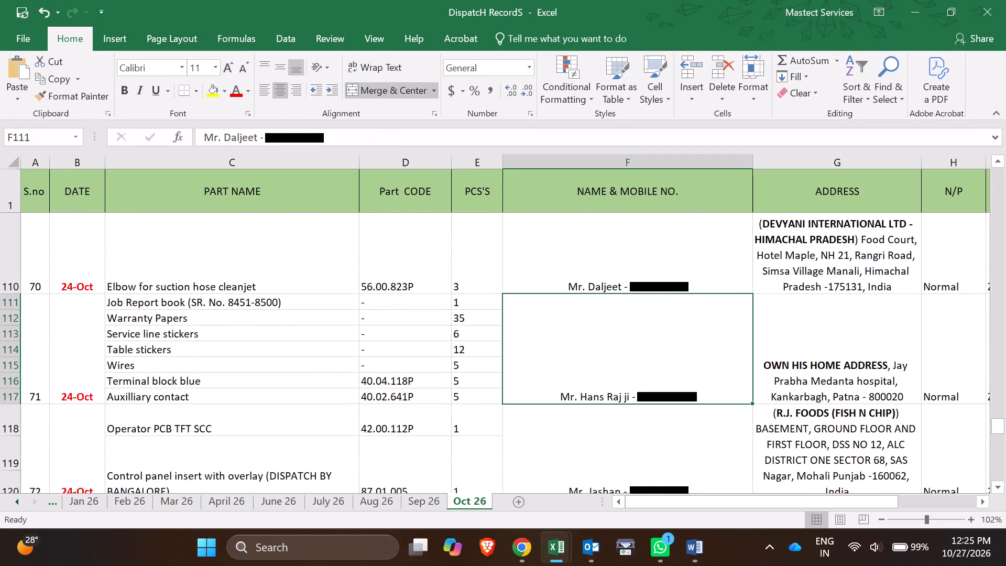
key(Up)
key(Up)
key(Down)
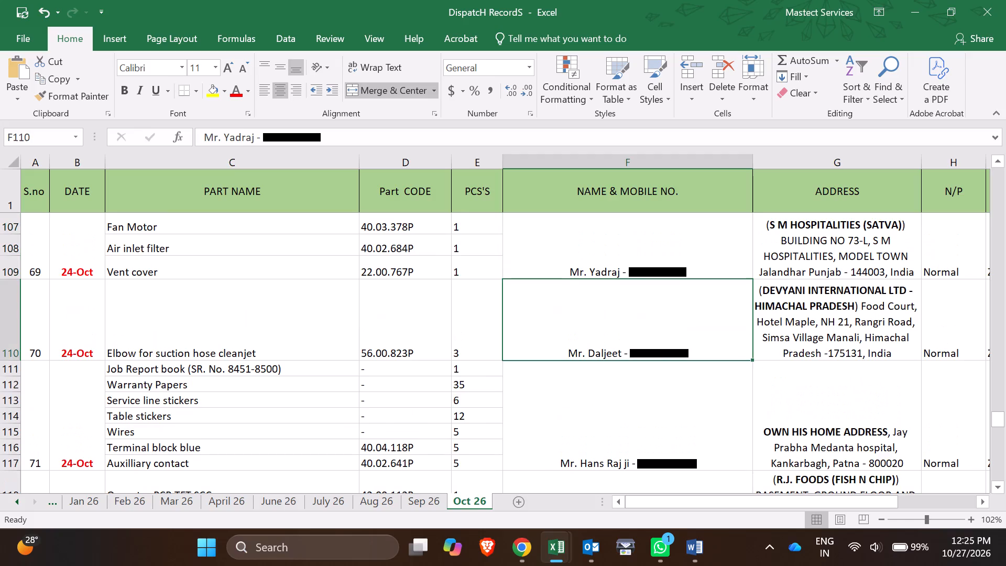
key(Down)
key(Down)
key(Down)
key(Down)
key(Down)
key(Down)
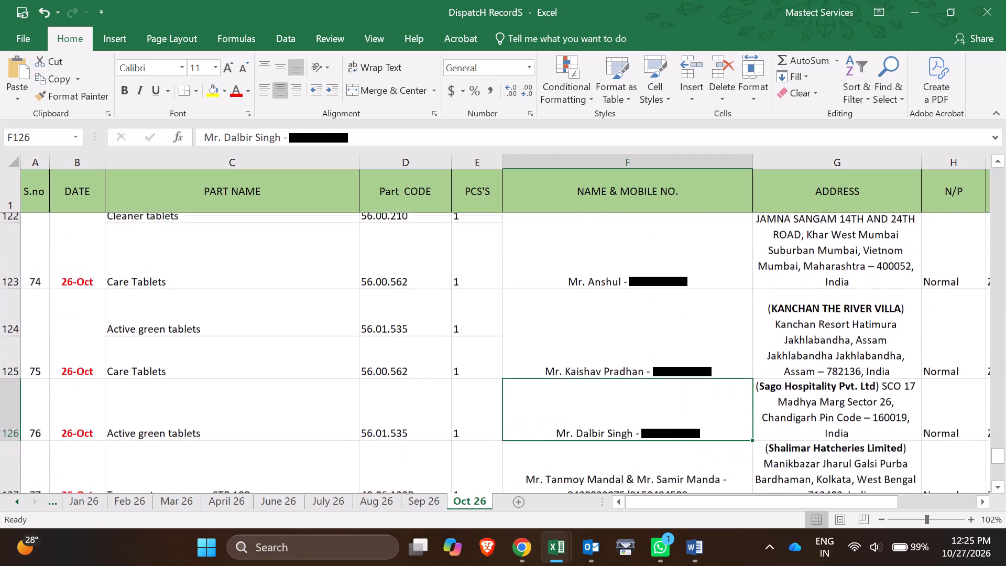
key(Down)
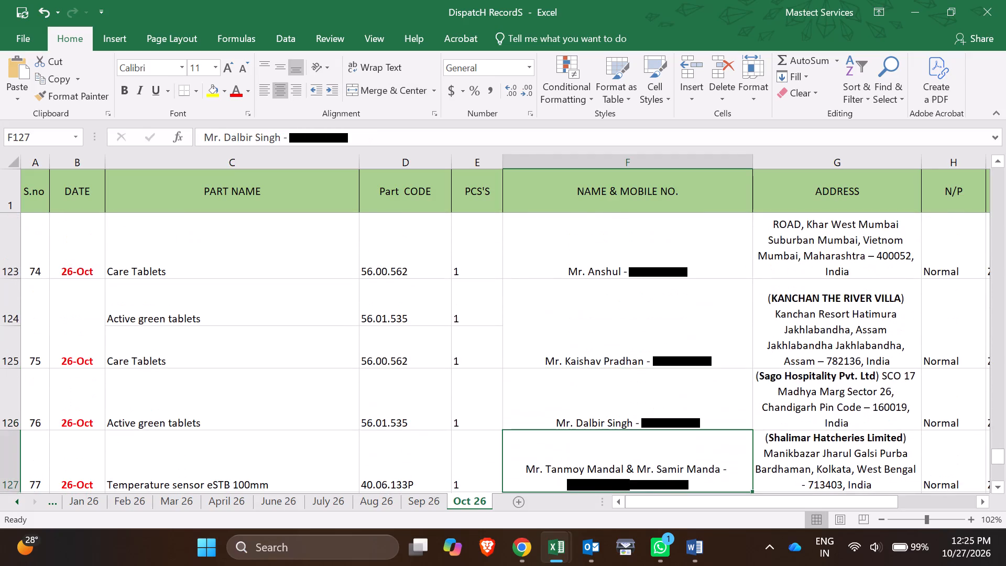
key(Down)
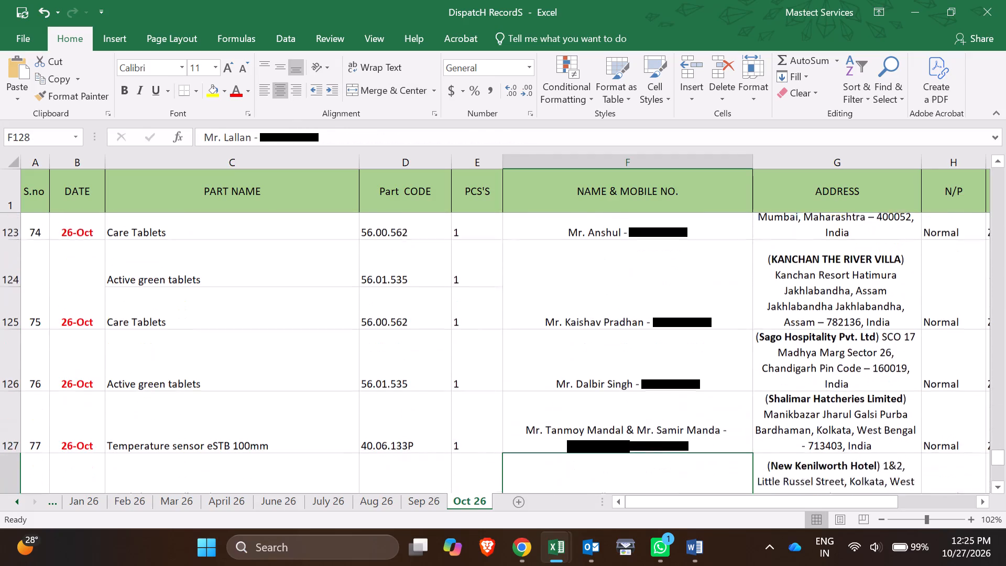
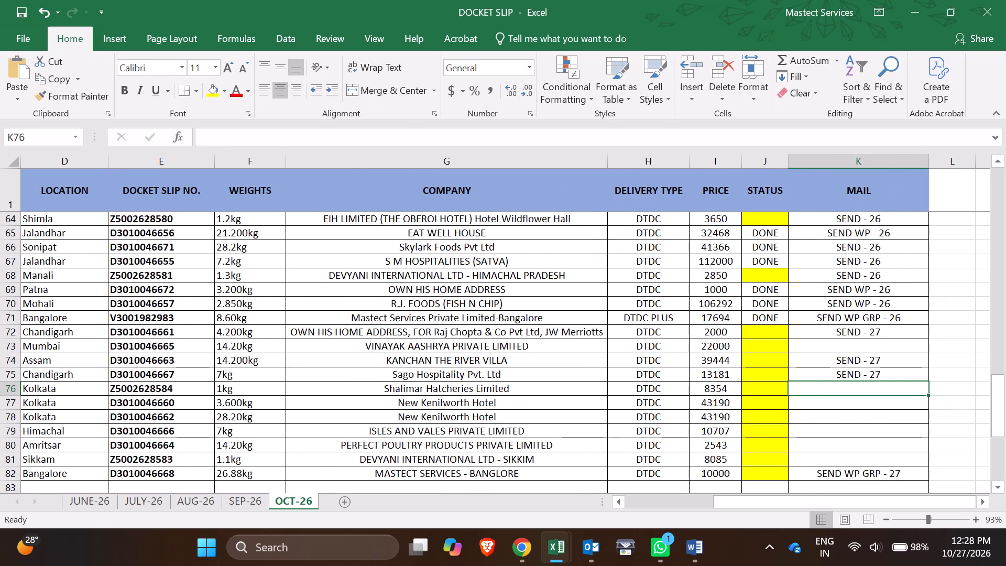
Fill SEND - 27 down into the MAIL cell of the Shalimar Hatcheries Limited row and save the workbook.
key(ctrl+d)
key(ctrl+s)
key(Return)
key(Left)
key(Left)
key(Left)
key(Left)
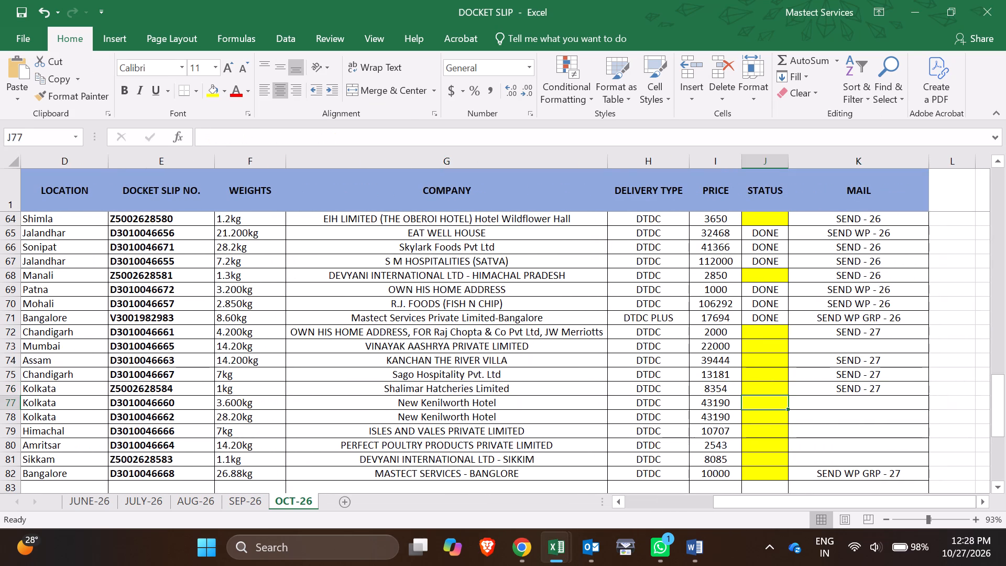
key(ctrl+s)
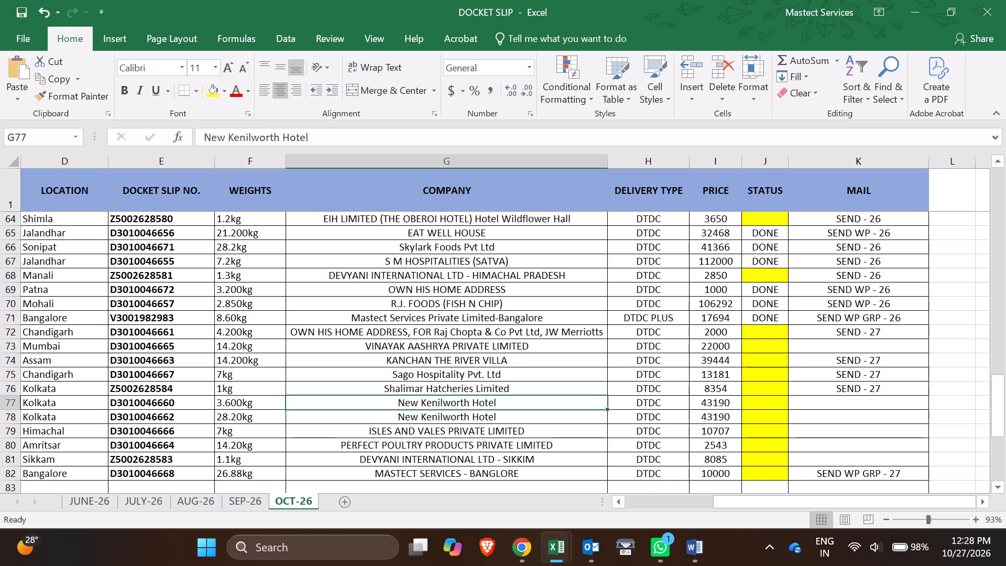
Switch to Chrome and examine the Allcargo shipment booking page for the Ground Express pickup status and booking options.
key(alt+Tab)
key(alt+Down)
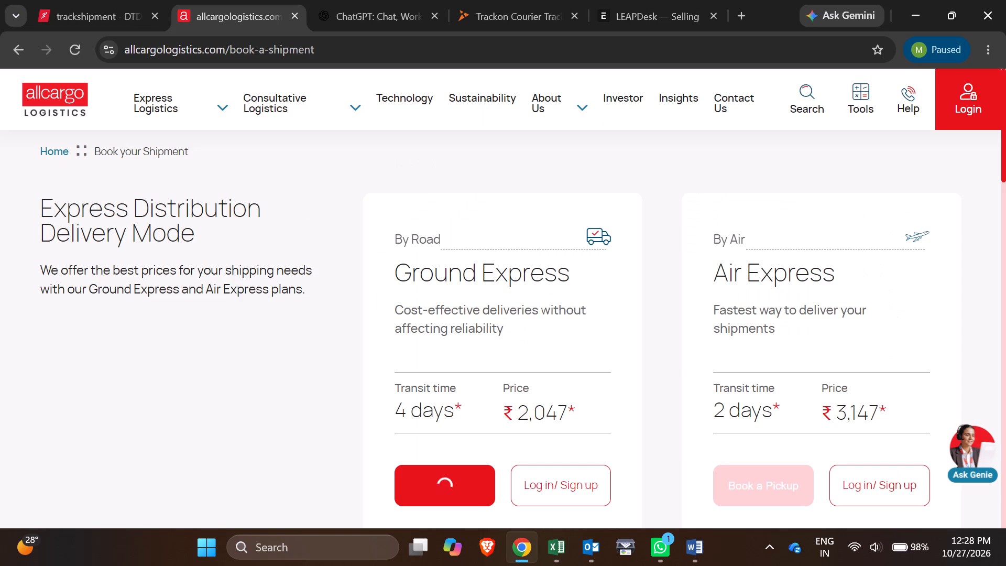
scroll(454, 333, down, 4)
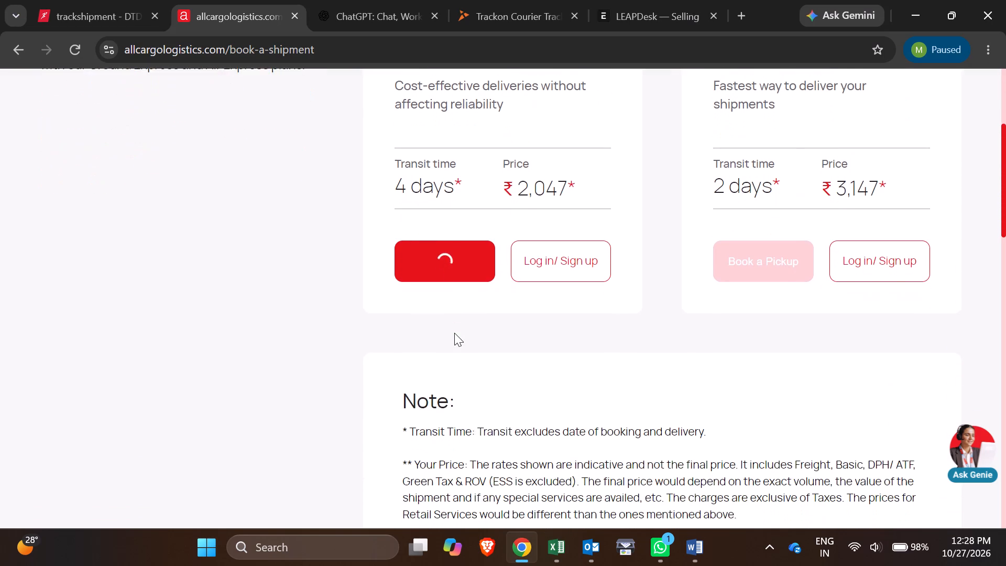
scroll(454, 333, down, 4)
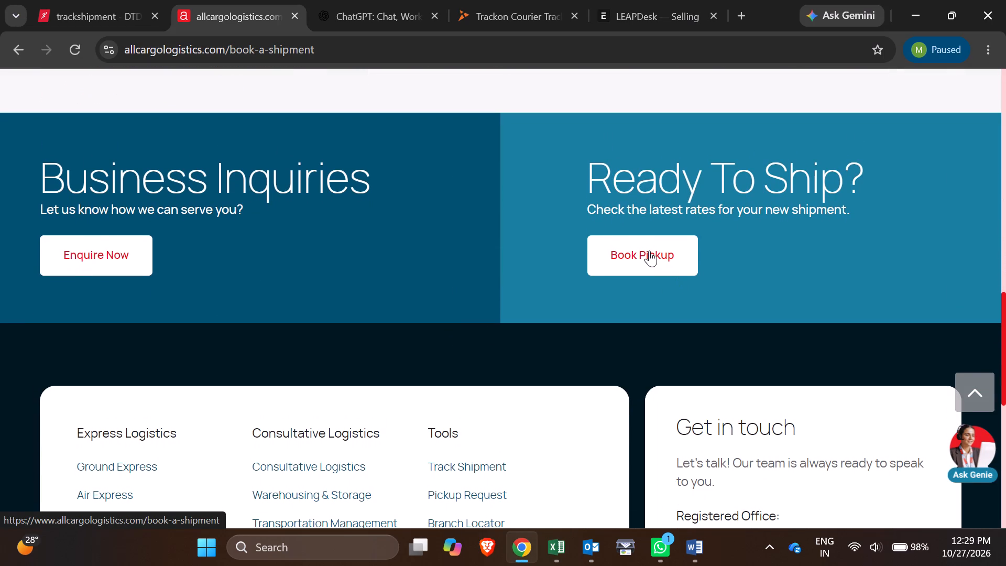
scroll(649, 251, down, 2)
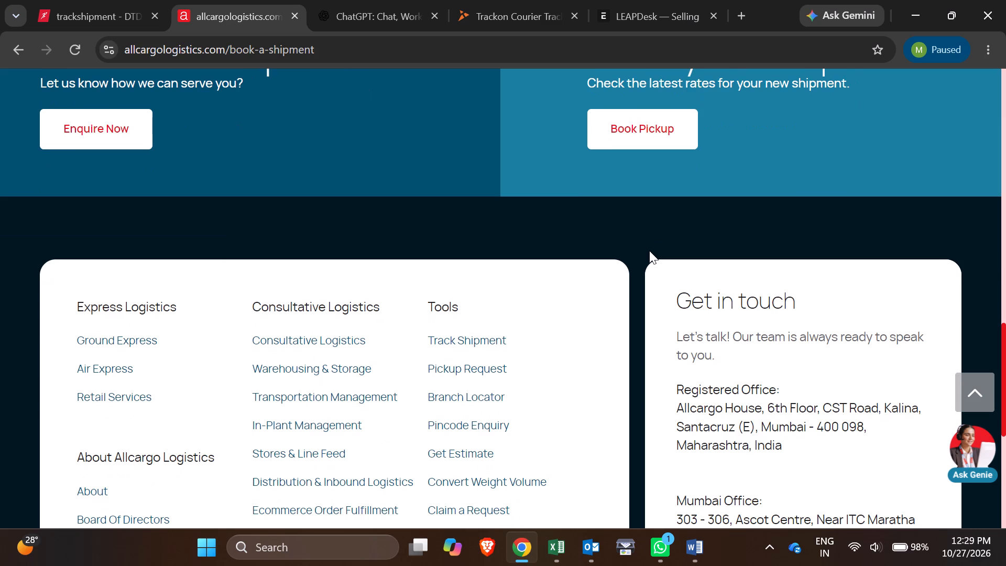
scroll(533, 320, down, 1)
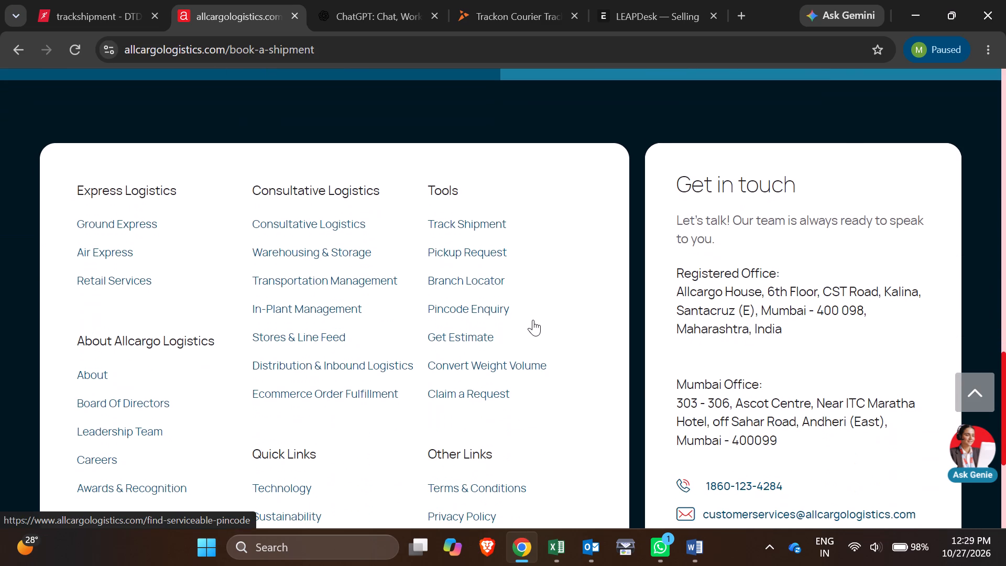
scroll(533, 320, up, 5)
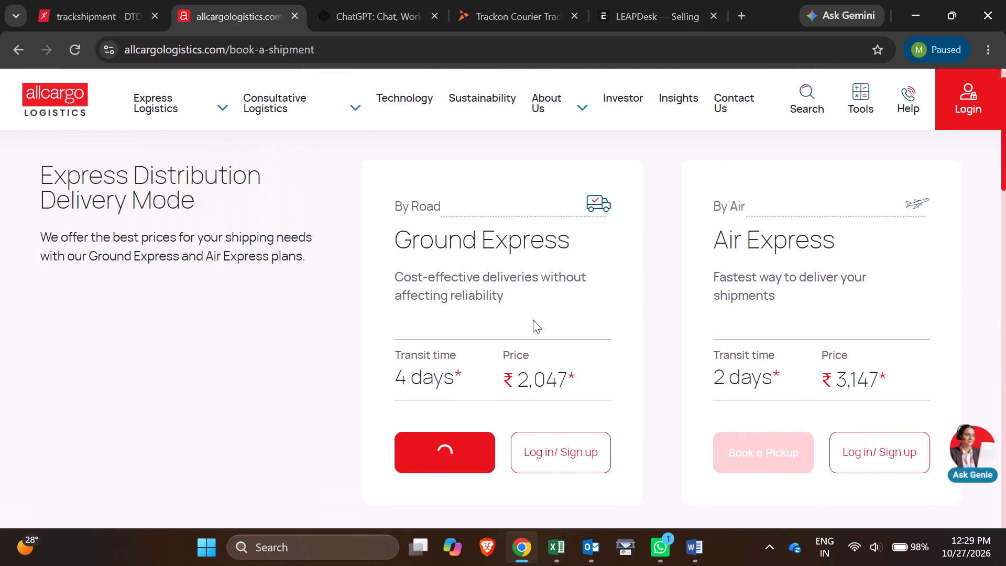
scroll(283, 266, up, 3)
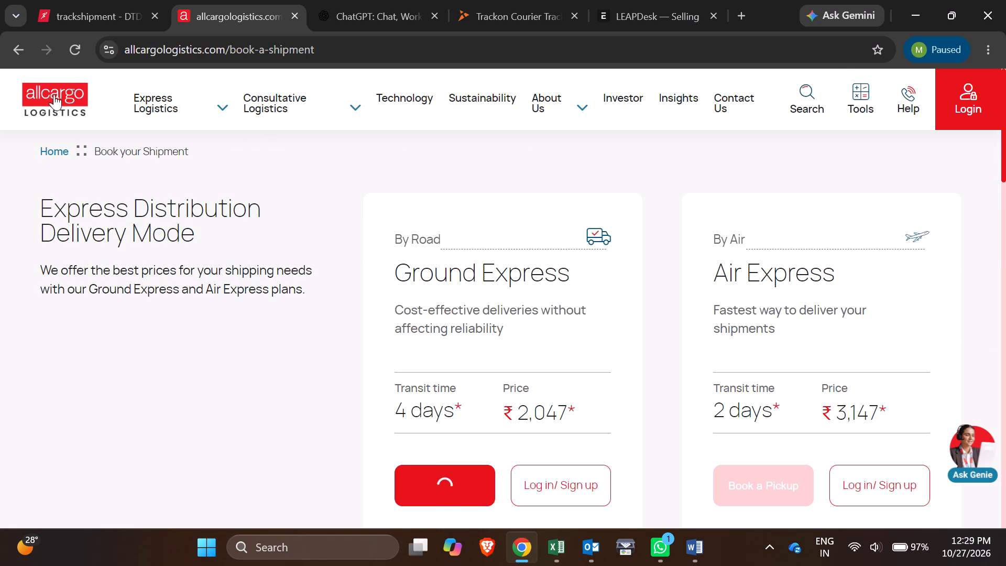
scroll(454, 292, down, 2)
scroll(454, 292, up, 1)
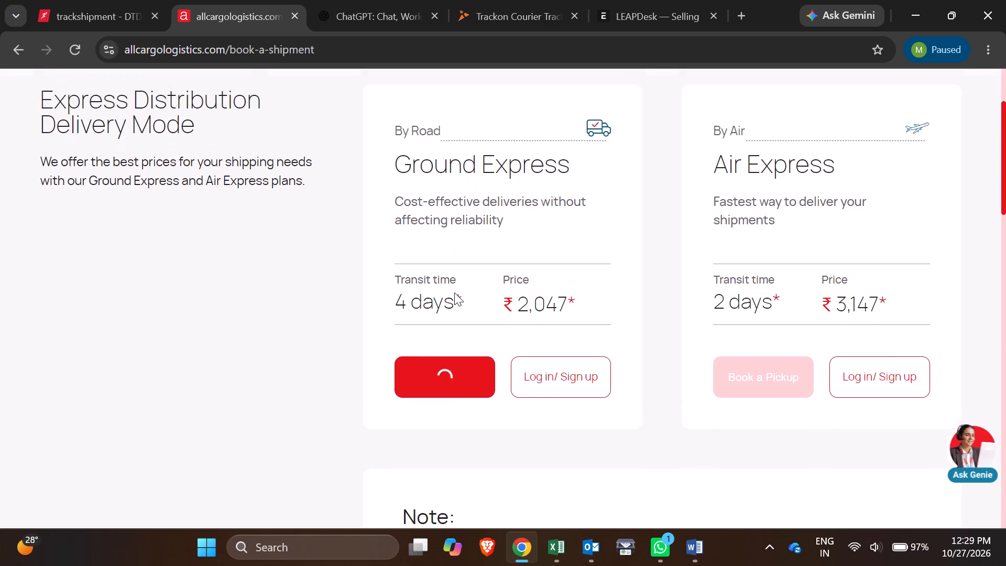
scroll(454, 292, up, 2)
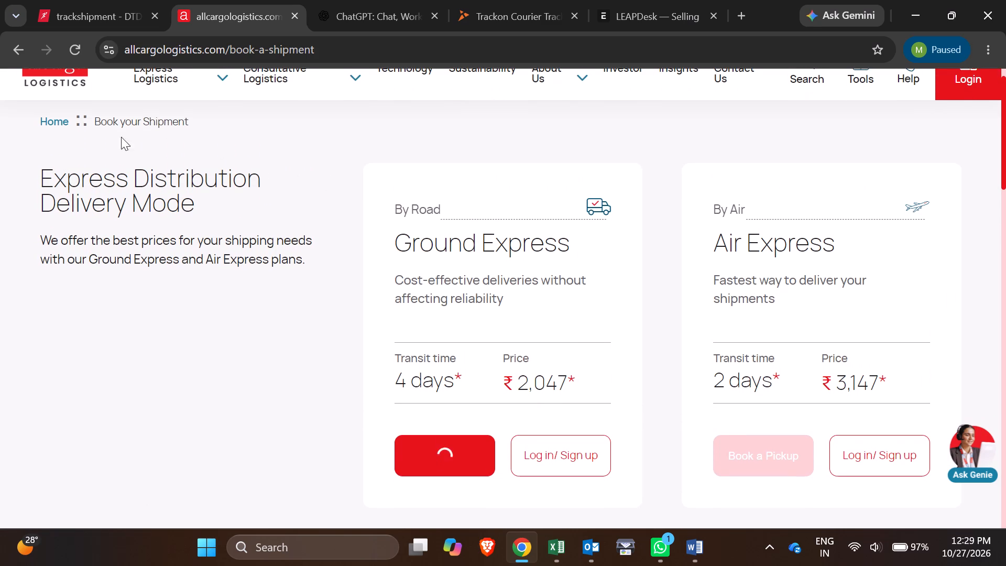
Open the Allcargo home page and bring up the Ship Now form, ready for the pickup pincode.
click(52, 117)
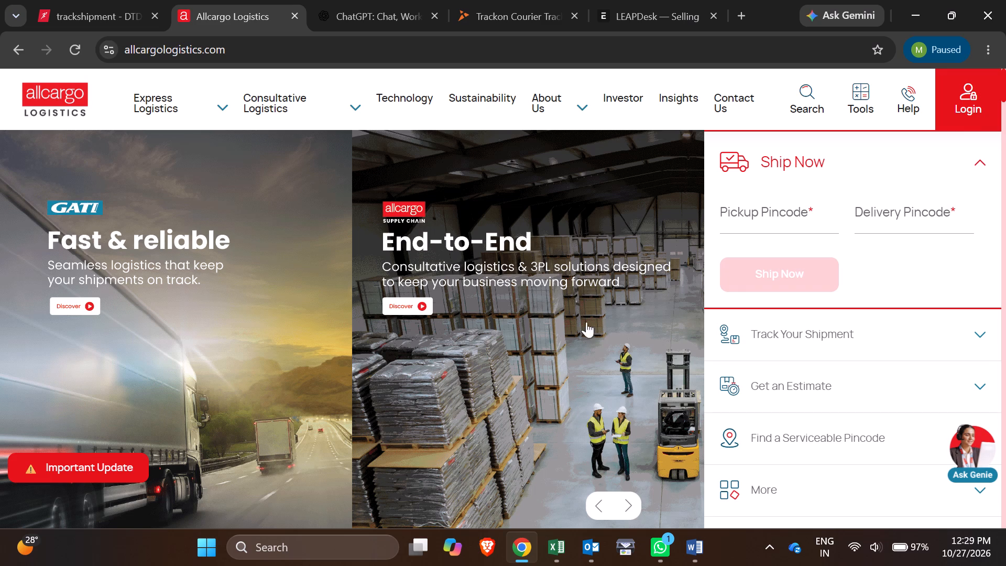
scroll(608, 340, down, 1)
click(800, 240)
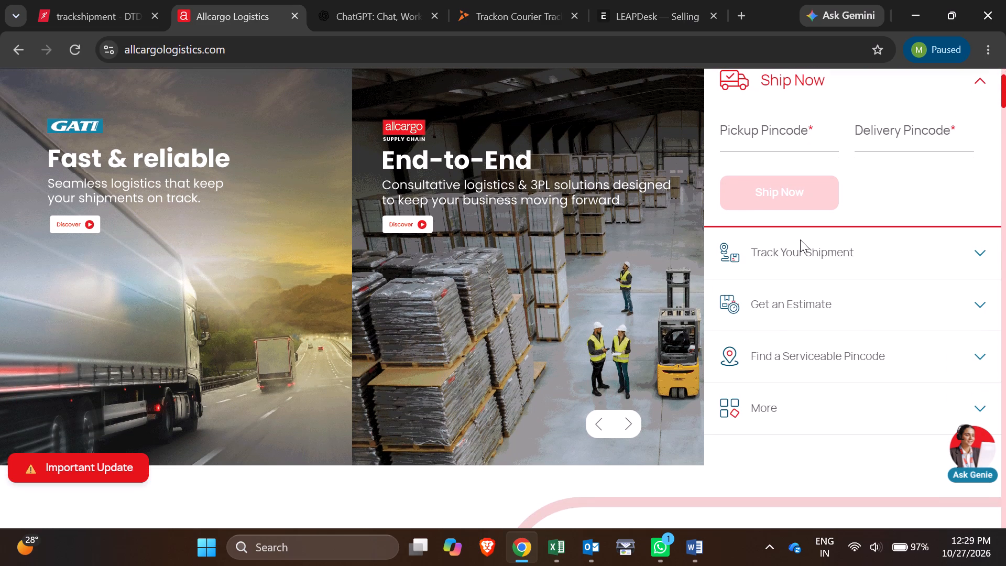
click(808, 254)
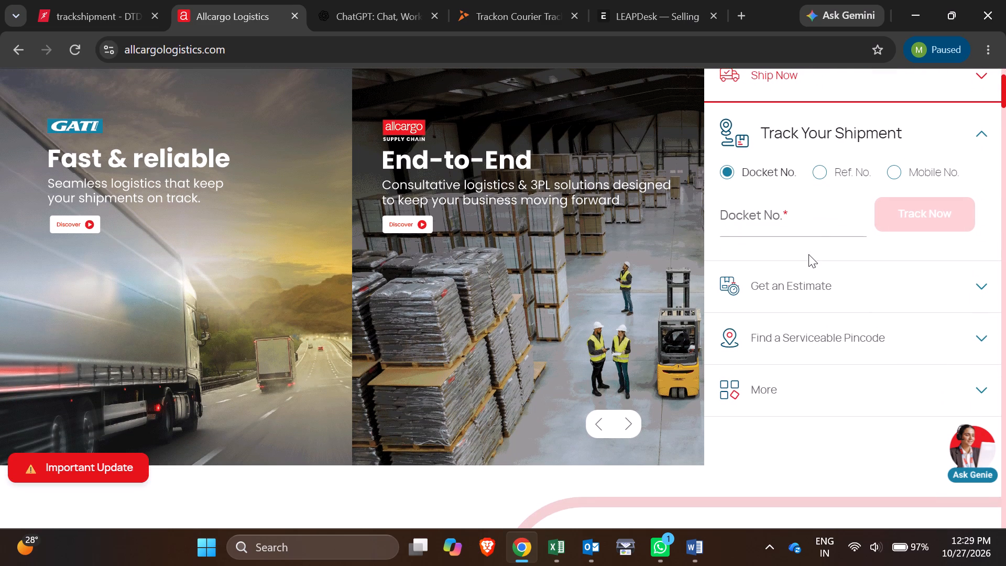
scroll(808, 219, up, 1)
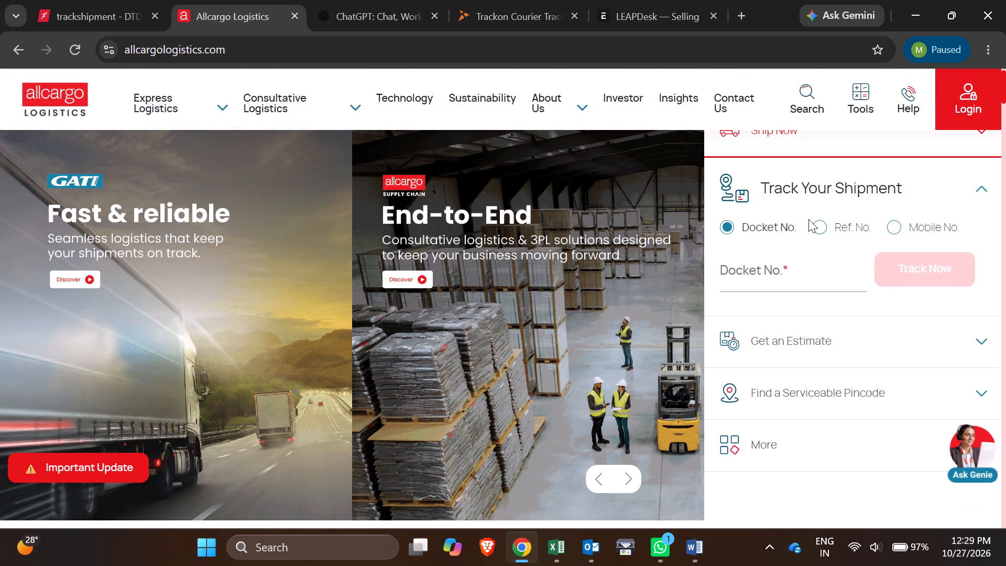
scroll(808, 219, up, 1)
click(841, 204)
scroll(841, 204, up, 1)
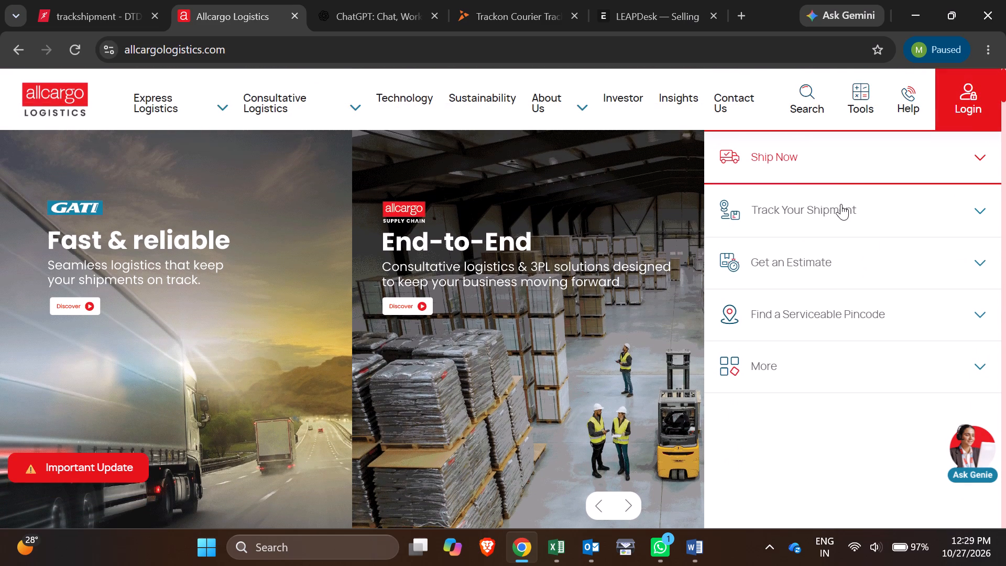
scroll(841, 204, up, 1)
click(847, 165)
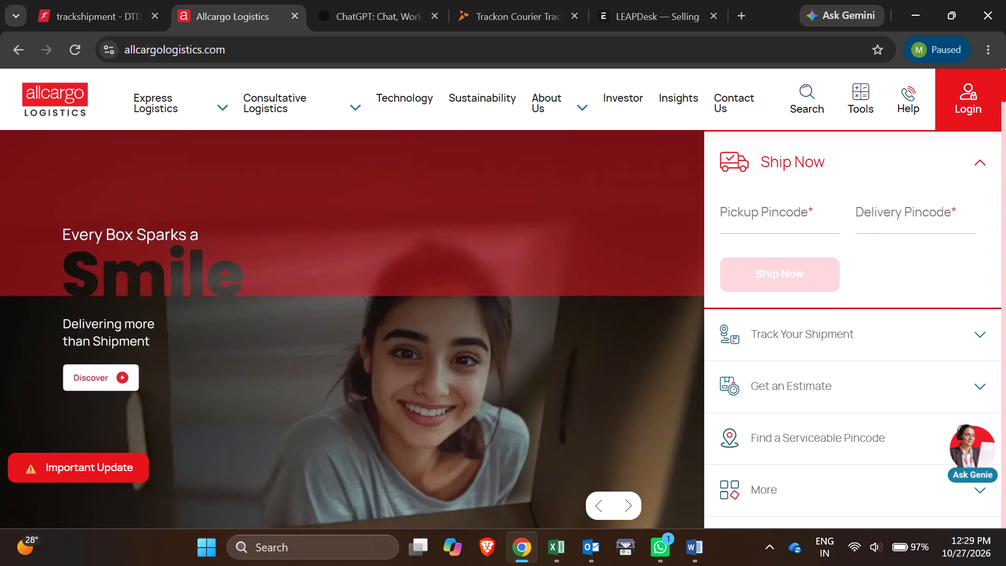
click(803, 210)
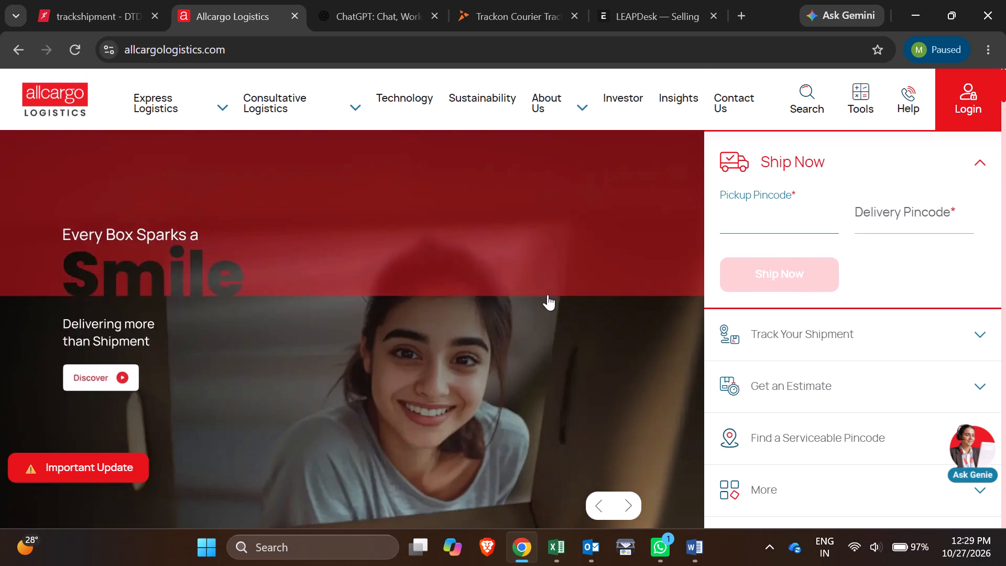
Examine the Ground Express service page and its Get Estimate form for a way to book a shipment.
scroll(548, 295, down, 5)
scroll(548, 295, up, 4)
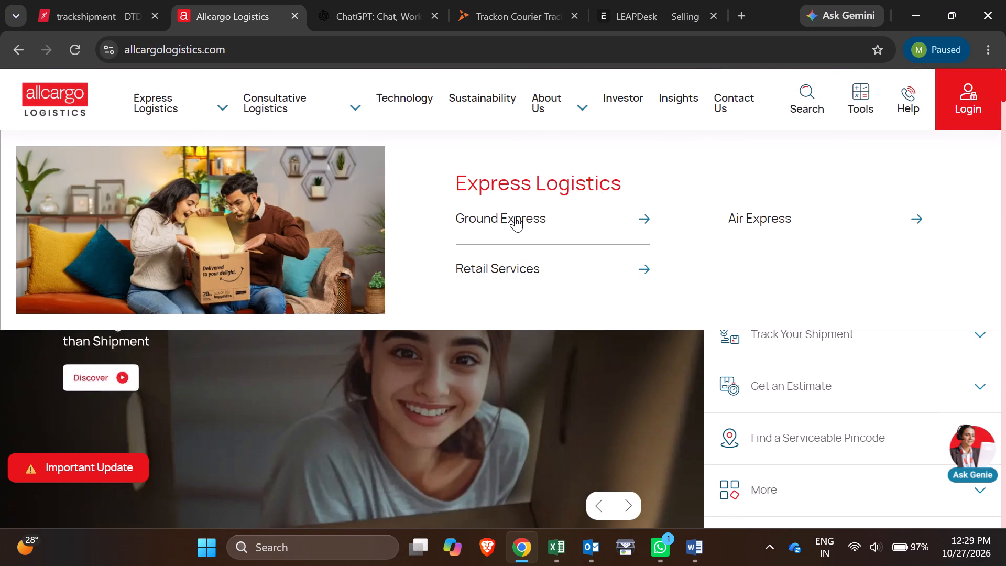
click(513, 219)
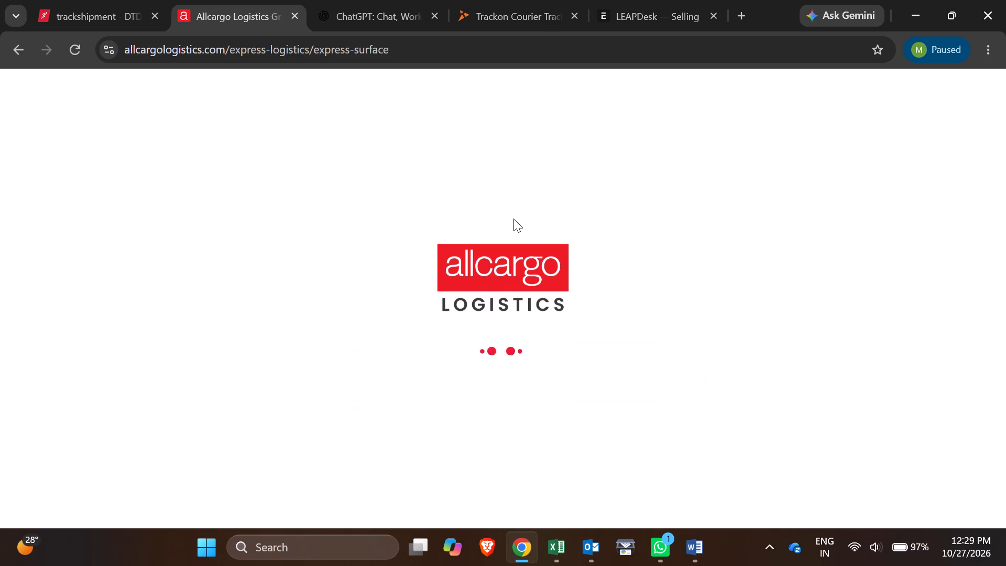
scroll(604, 277, down, 4)
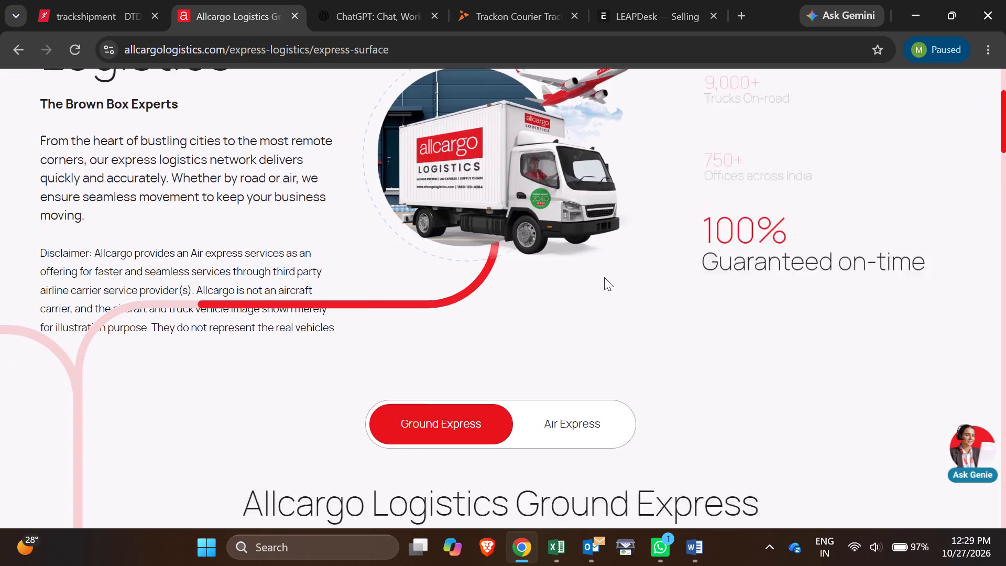
scroll(604, 277, down, 1)
scroll(531, 288, down, 4)
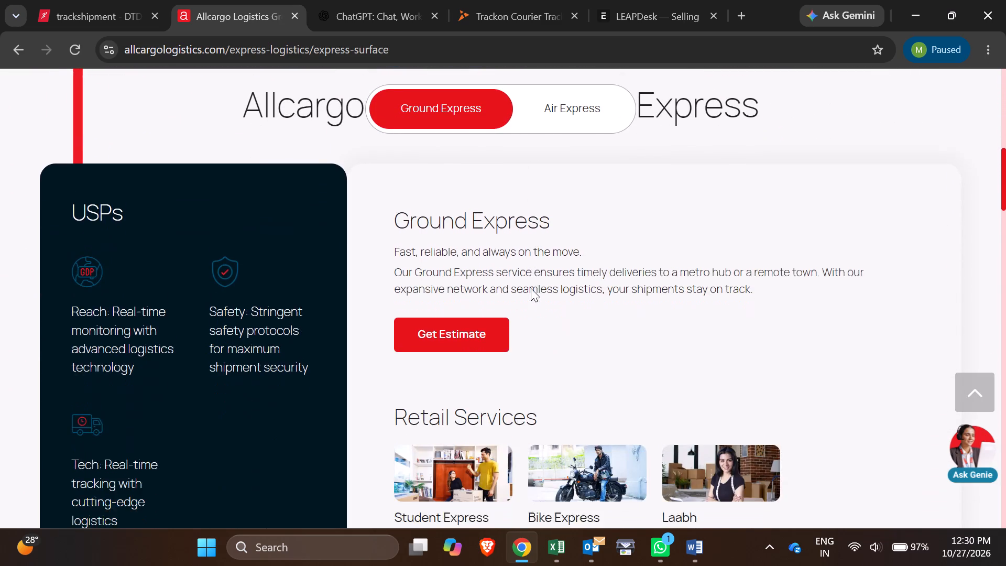
scroll(531, 288, down, 1)
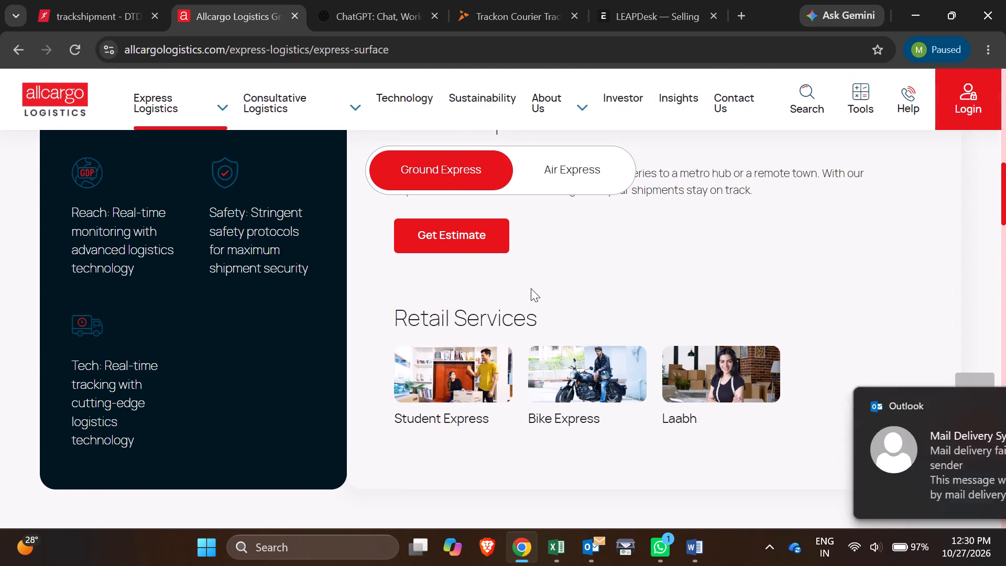
scroll(531, 288, down, 1)
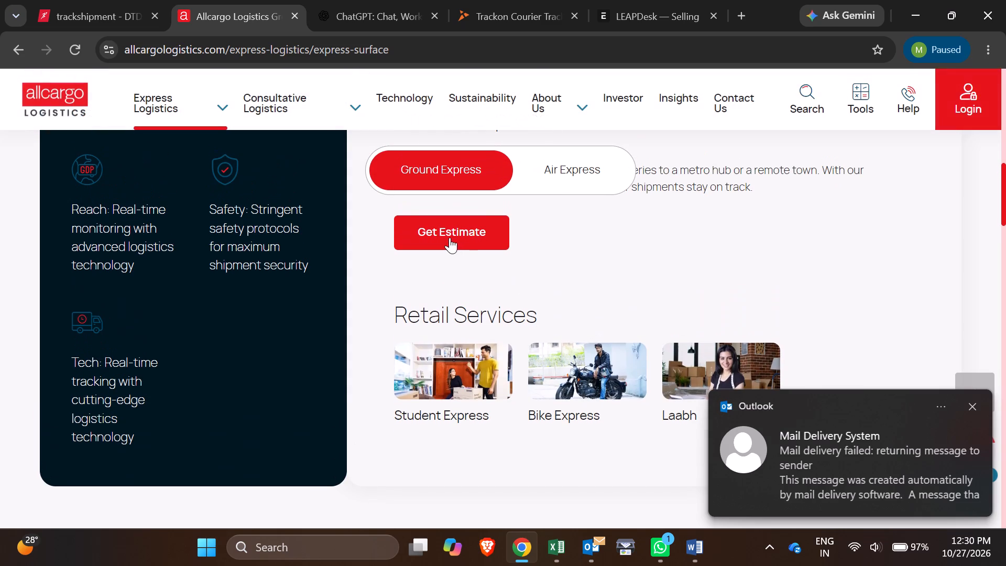
click(450, 237)
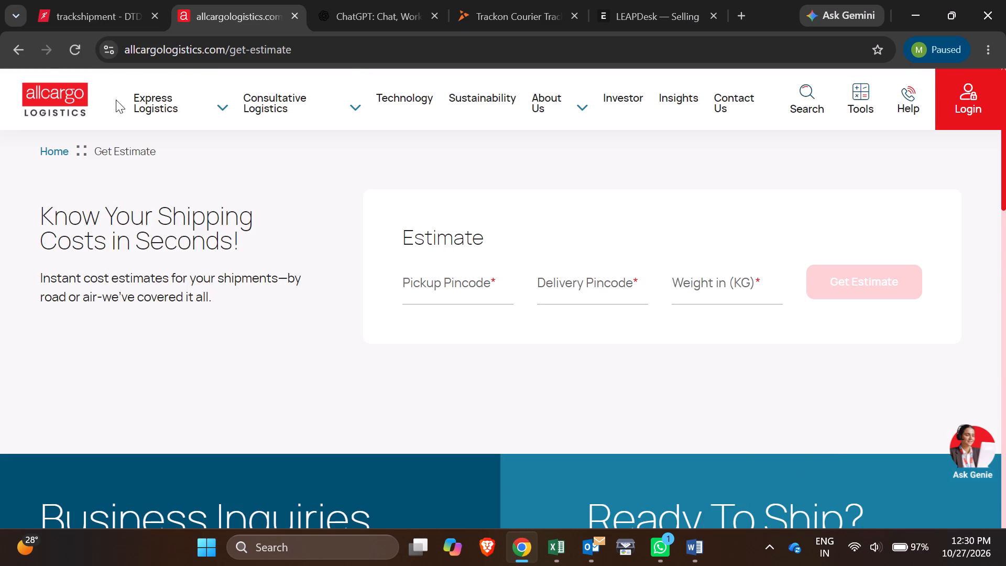
click(15, 46)
scroll(589, 270, up, 1)
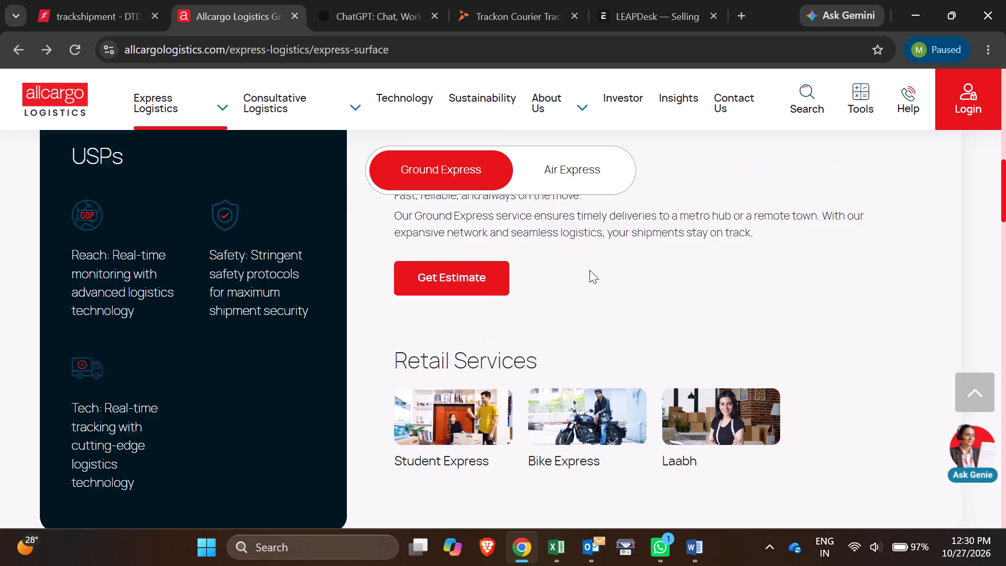
scroll(589, 270, up, 3)
scroll(476, 276, up, 2)
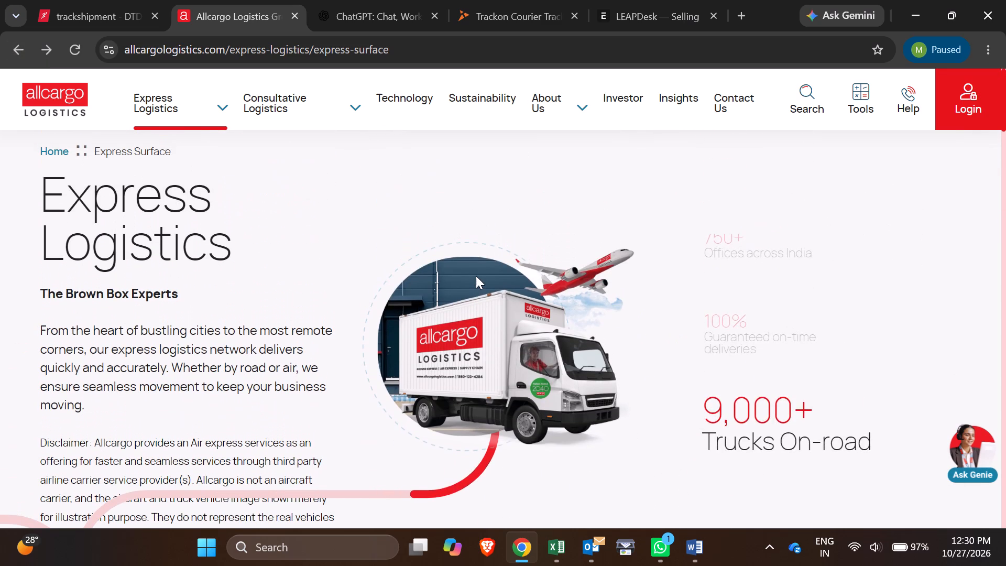
scroll(476, 276, up, 2)
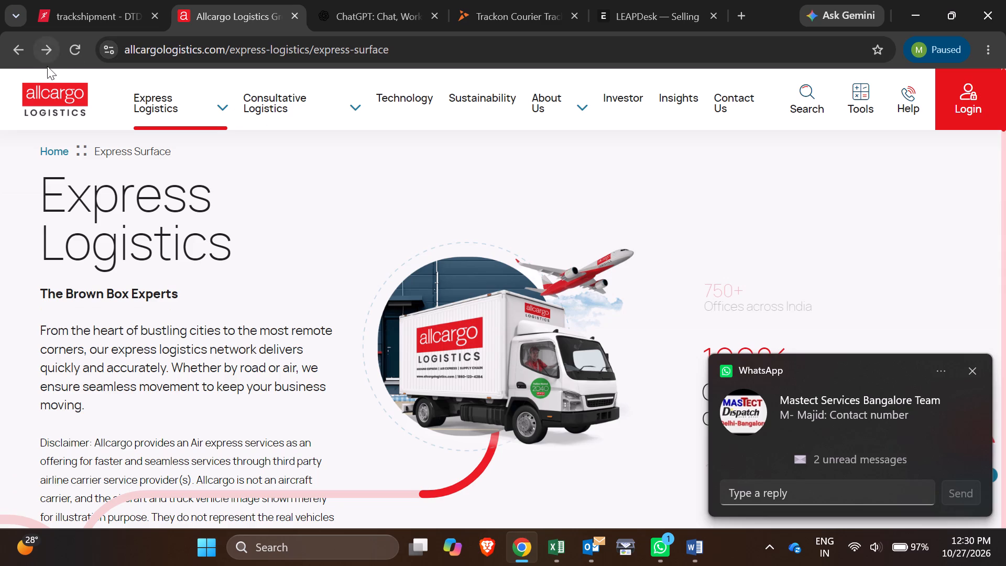
Return to the Allcargo home page and start the pickup pincode entry in the Ship Now form.
click(16, 48)
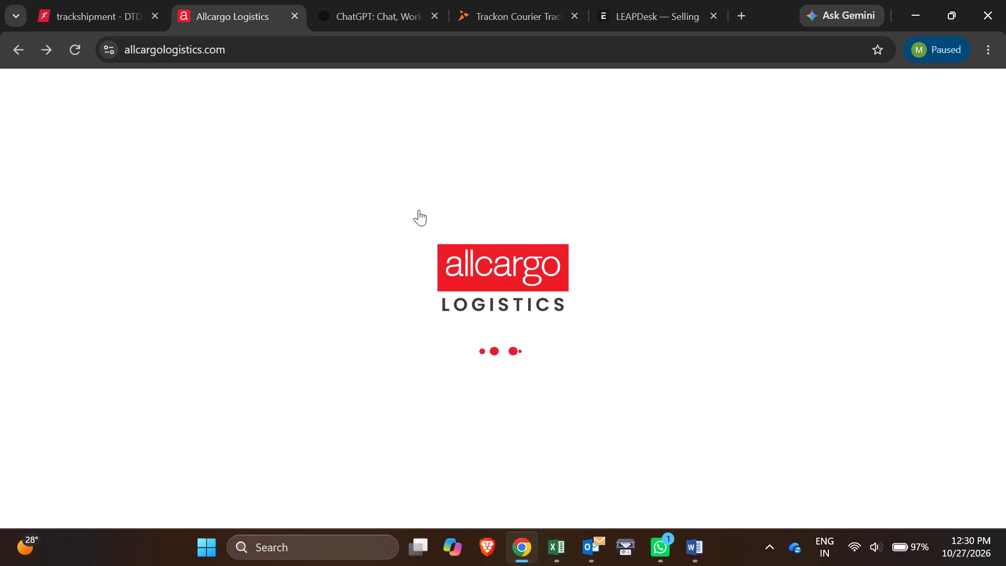
click(778, 216)
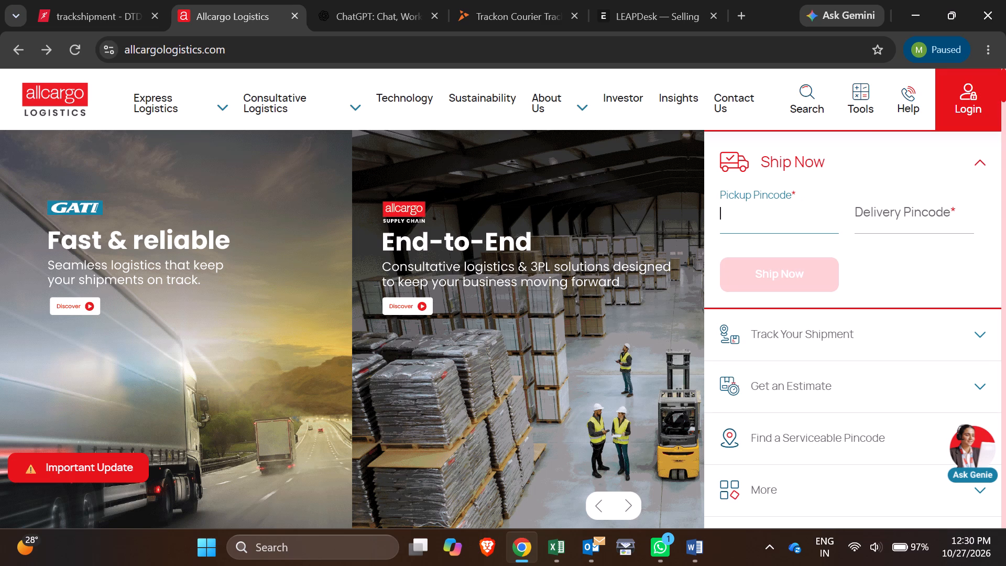
key(alt+Tab)
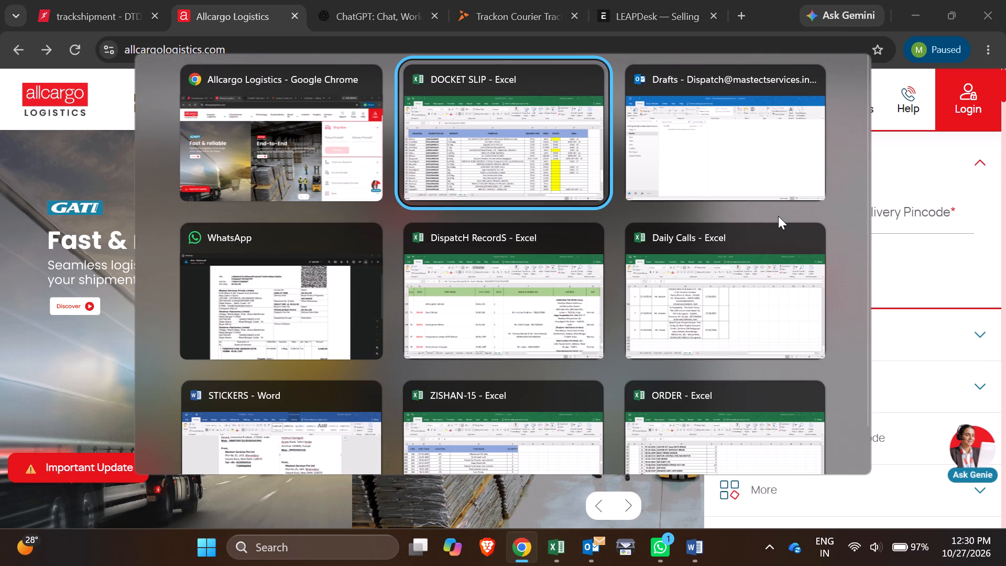
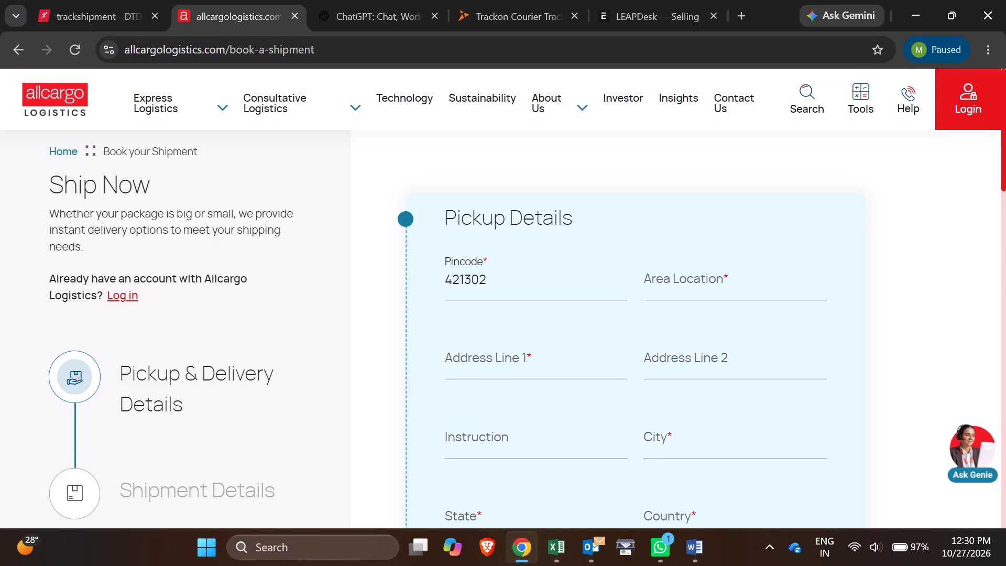
Examine the Pickup Details section of the Allcargo Ship Now booking form for the required pickup and sender fields.
scroll(539, 299, down, 1)
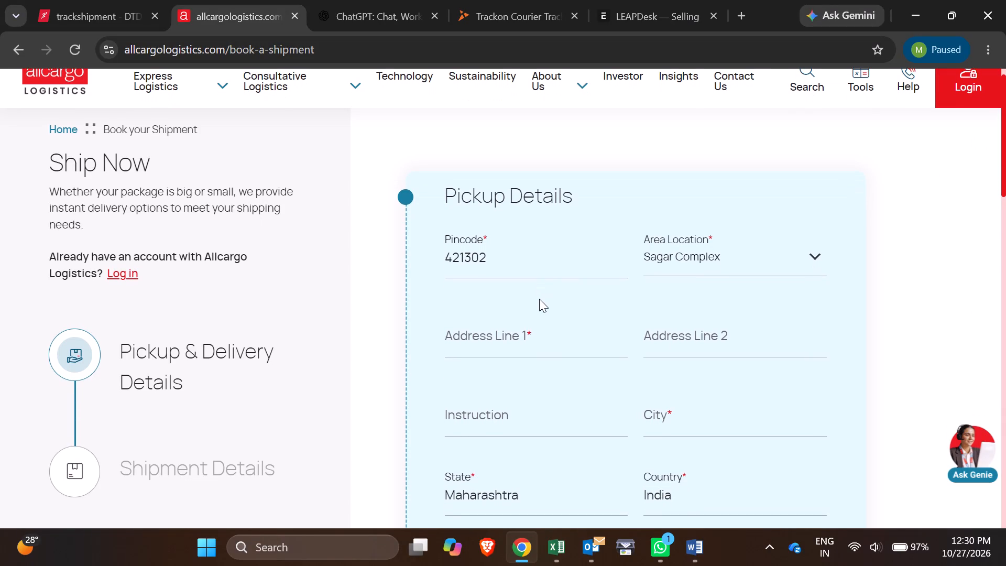
scroll(539, 299, down, 1)
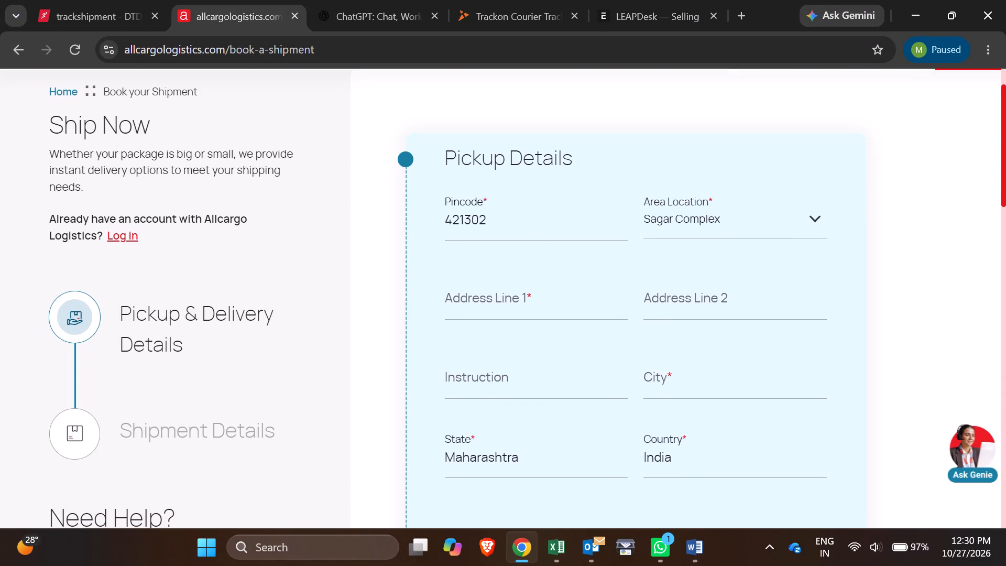
scroll(657, 322, down, 2)
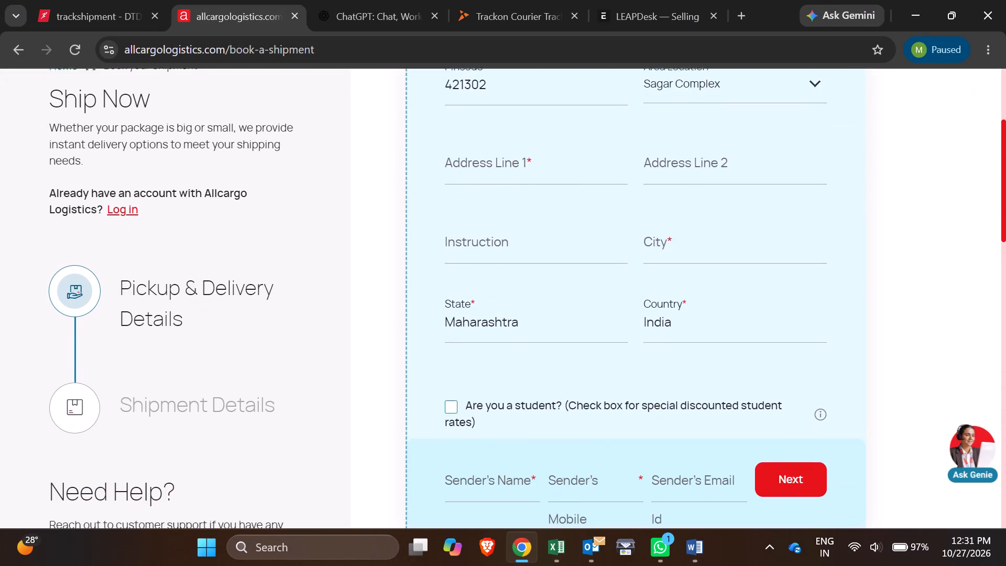
scroll(657, 322, down, 1)
scroll(657, 322, up, 3)
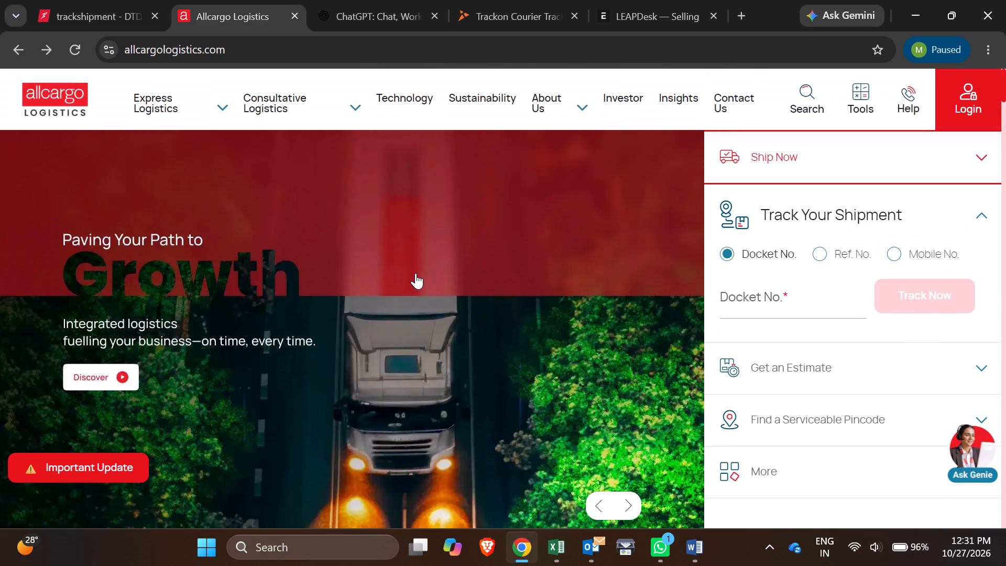
click(72, 465)
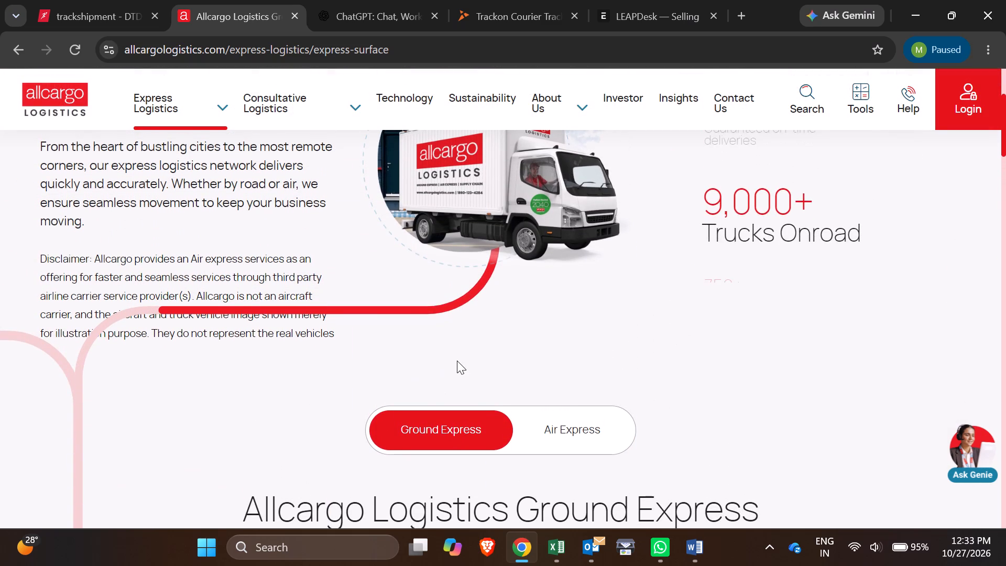
Leave the Express Logistics page and return to the Allcargo home page with the Ship Now form.
scroll(457, 361, up, 7)
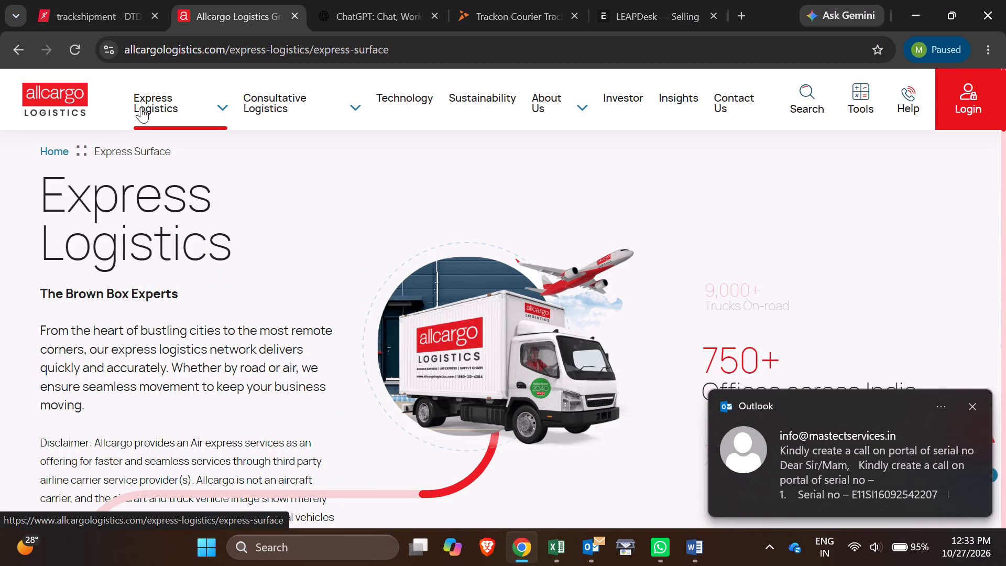
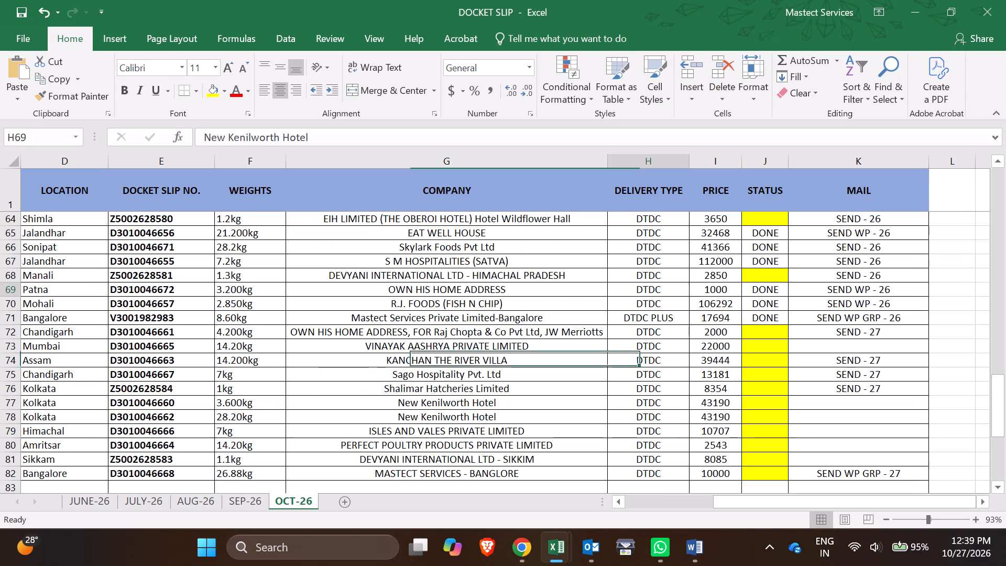
key(ctrl+f)
key(BackSpace)
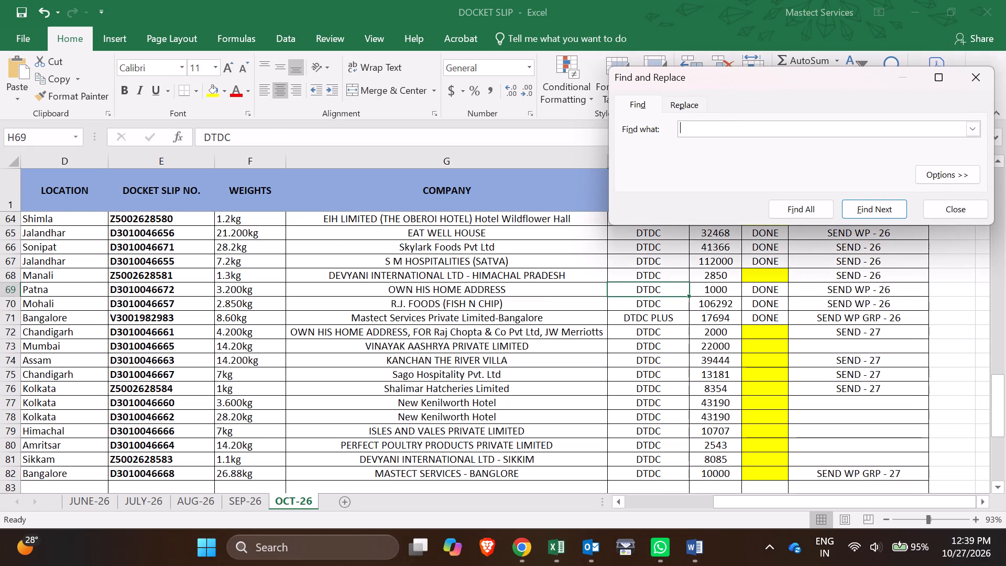
text(62)
text(85)
key(alt+Tab)
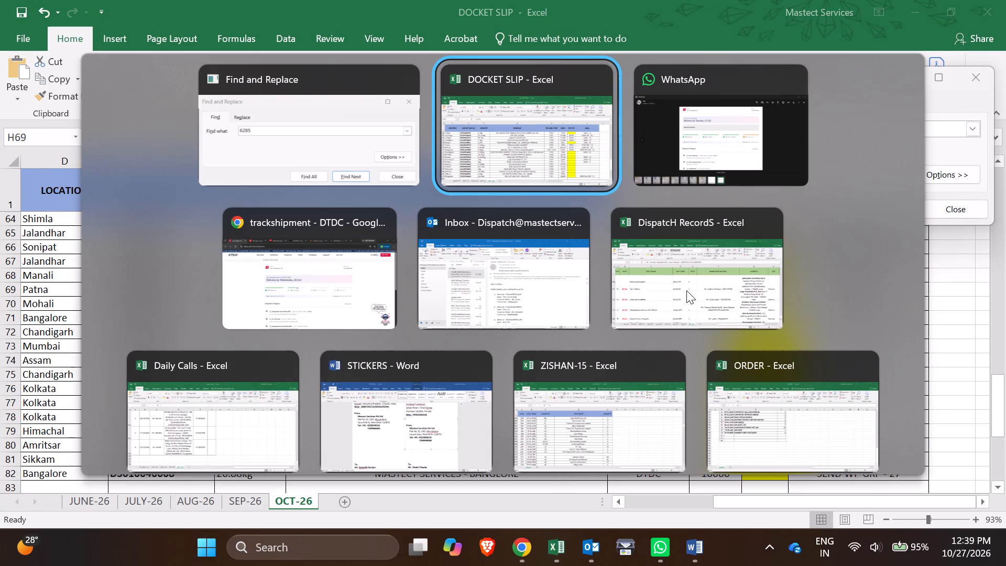
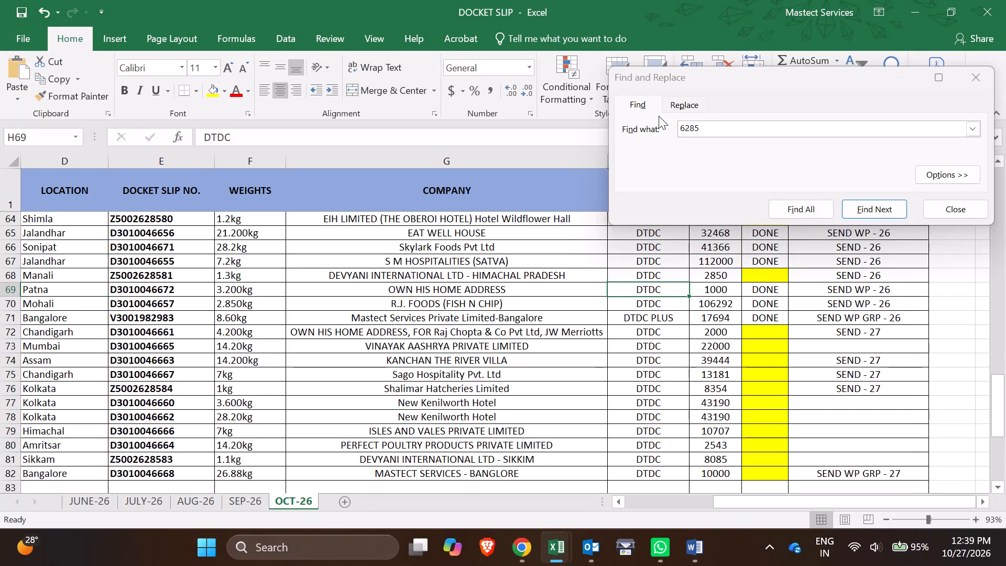
click(704, 125)
key(8)
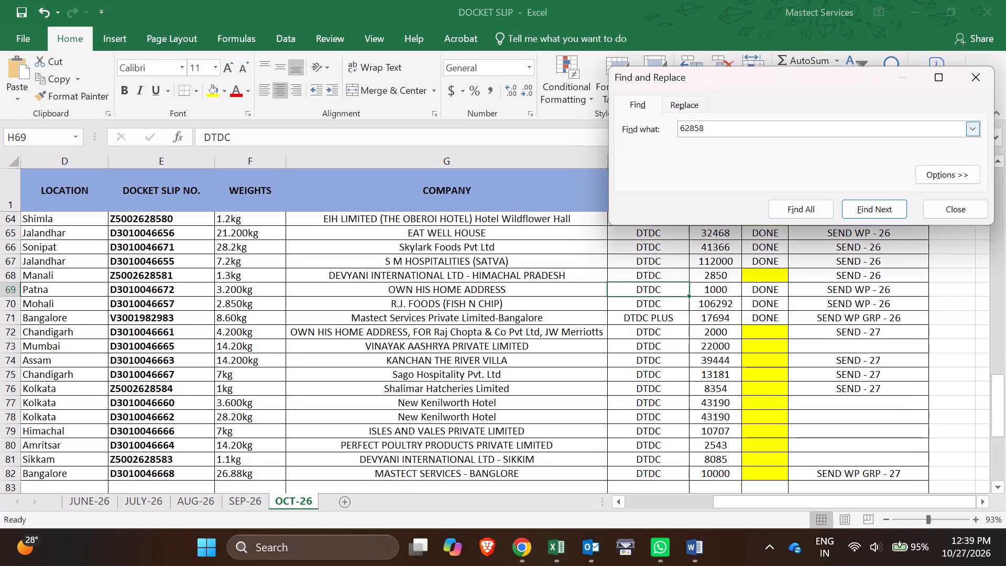
key(2)
key(Return)
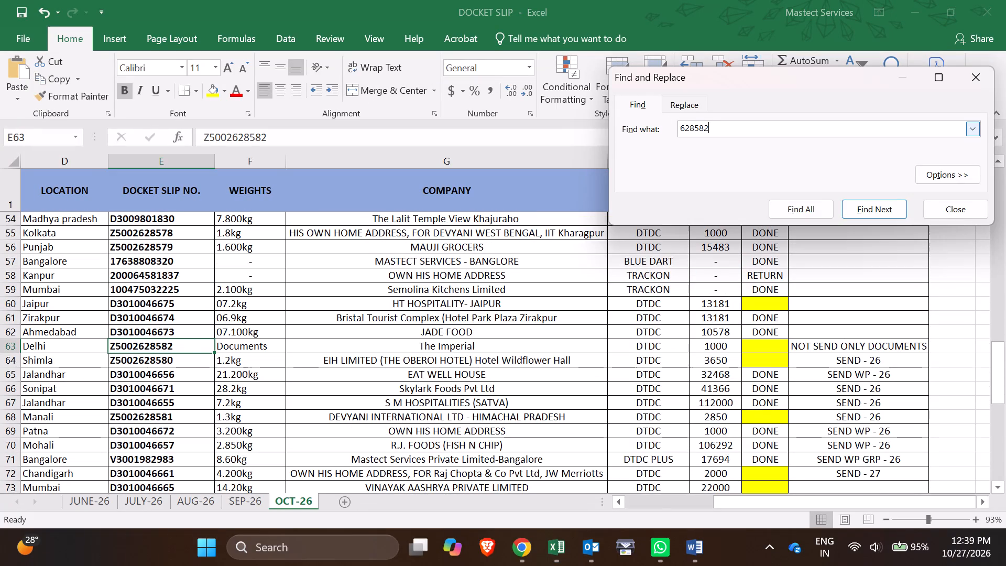
key(Return)
key(Return)
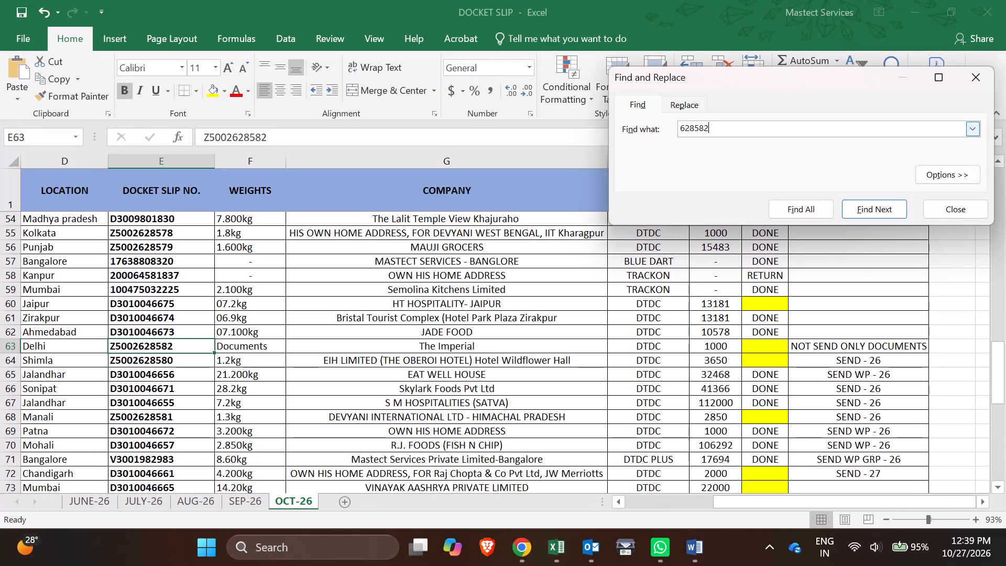
scroll(528, 371, right, 4)
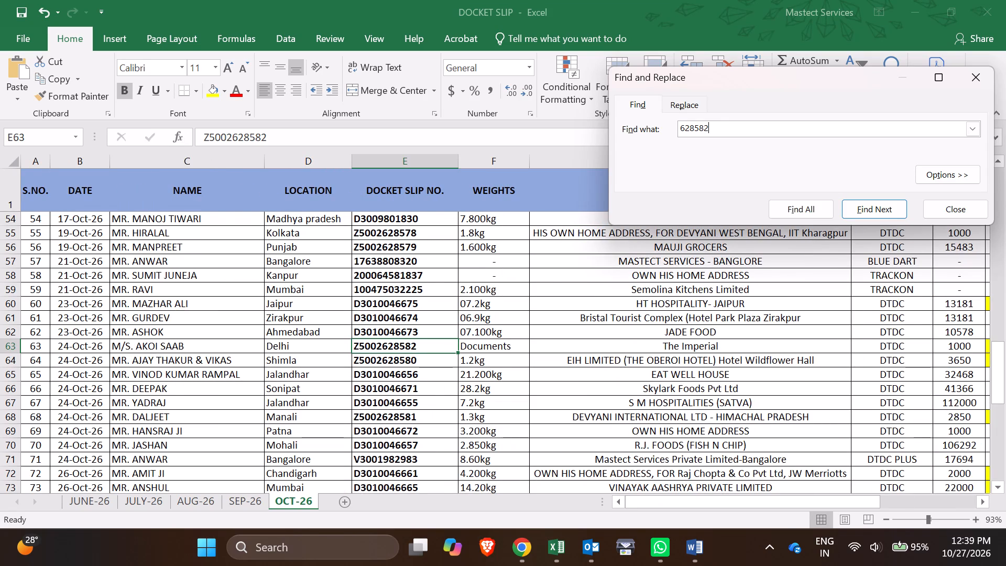
scroll(345, 369, right, 3)
click(978, 75)
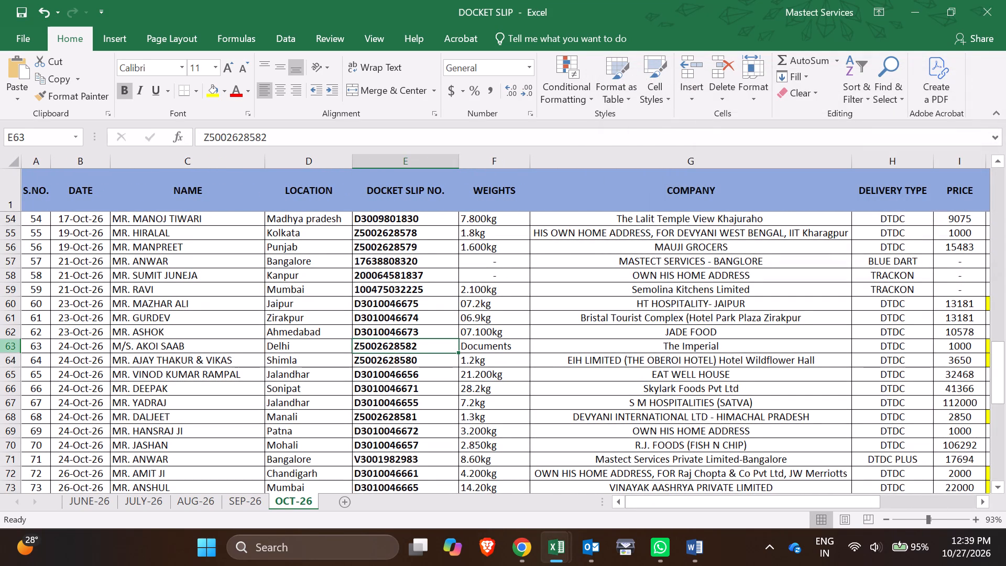
click(15, 345)
Switch to the WhatsApp window showing the shipment tracking image.
key(alt+Tab)
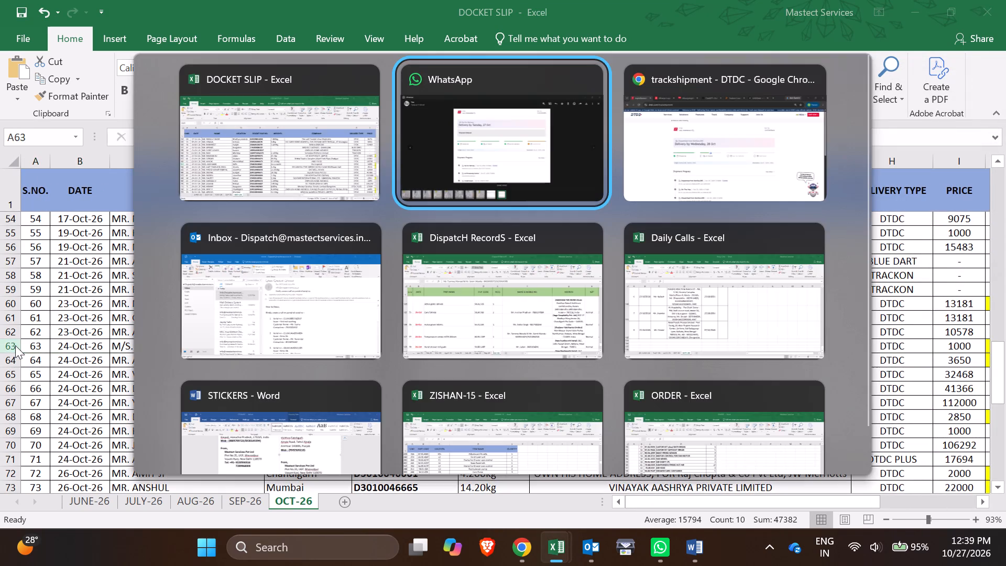
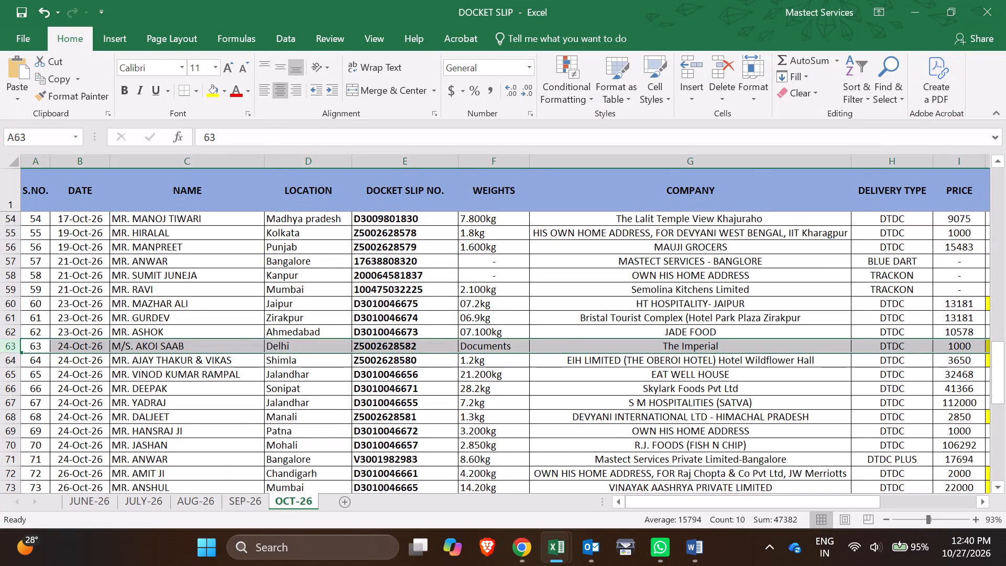
Switch to the DispatcH RecordS workbook and find The Imperial's 24-Oct document dispatch in the Oct 26 sheet, selecting its name and mobile cell.
key(alt+Tab)
key(alt+Tab)
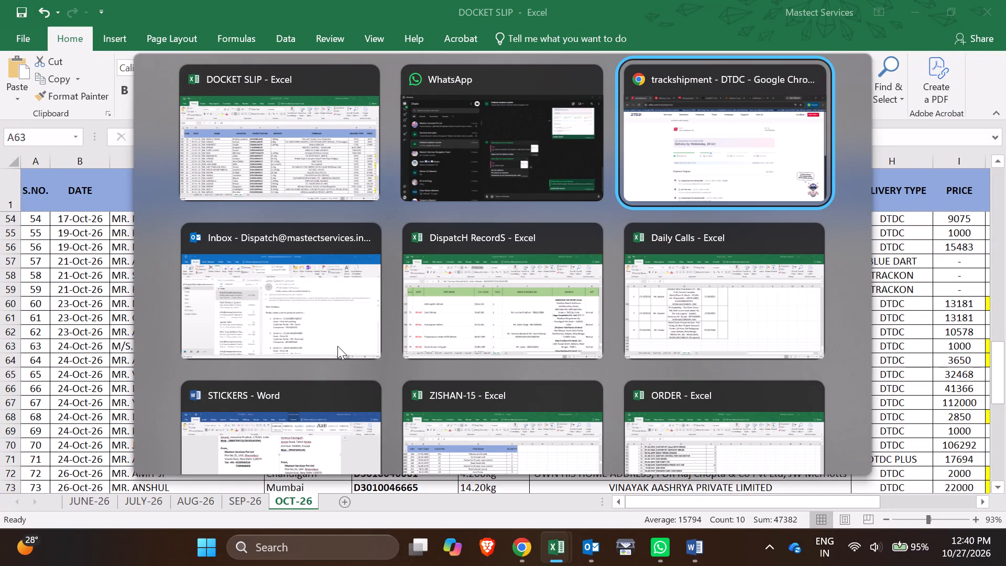
key(alt+Down)
key(alt+Left)
scroll(274, 353, right, 2)
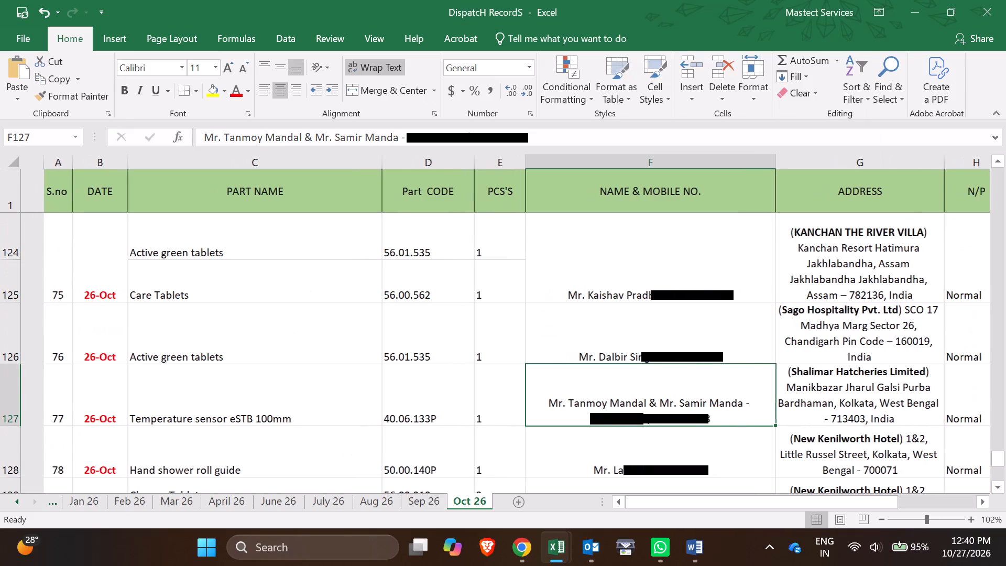
scroll(274, 353, up, 6)
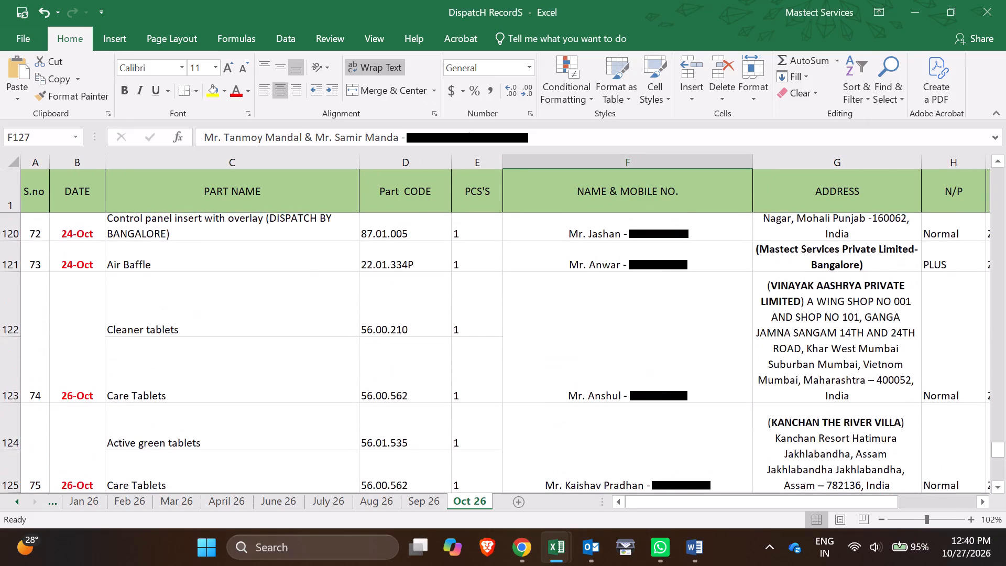
scroll(274, 353, up, 5)
scroll(428, 334, up, 1)
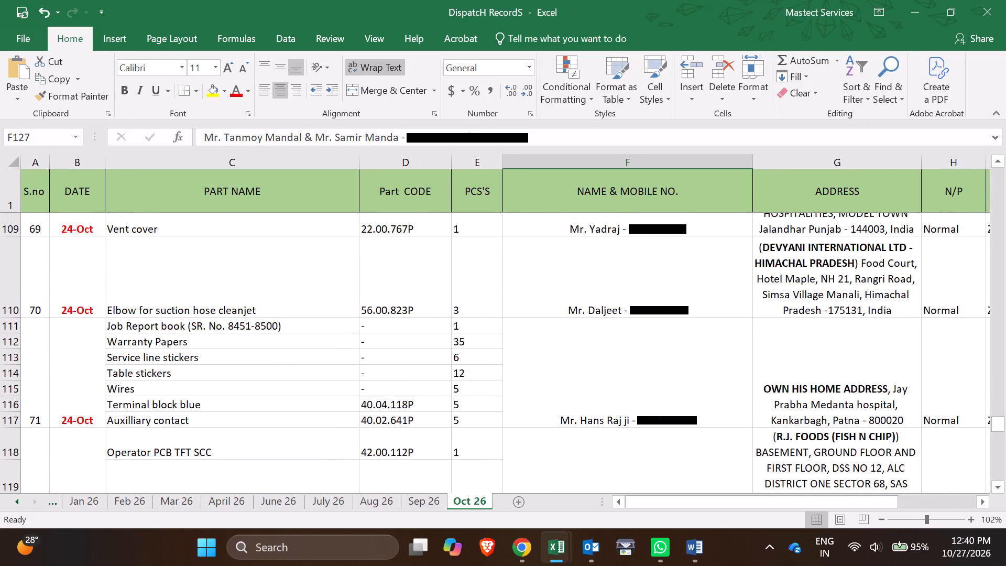
scroll(428, 334, up, 4)
scroll(570, 310, up, 1)
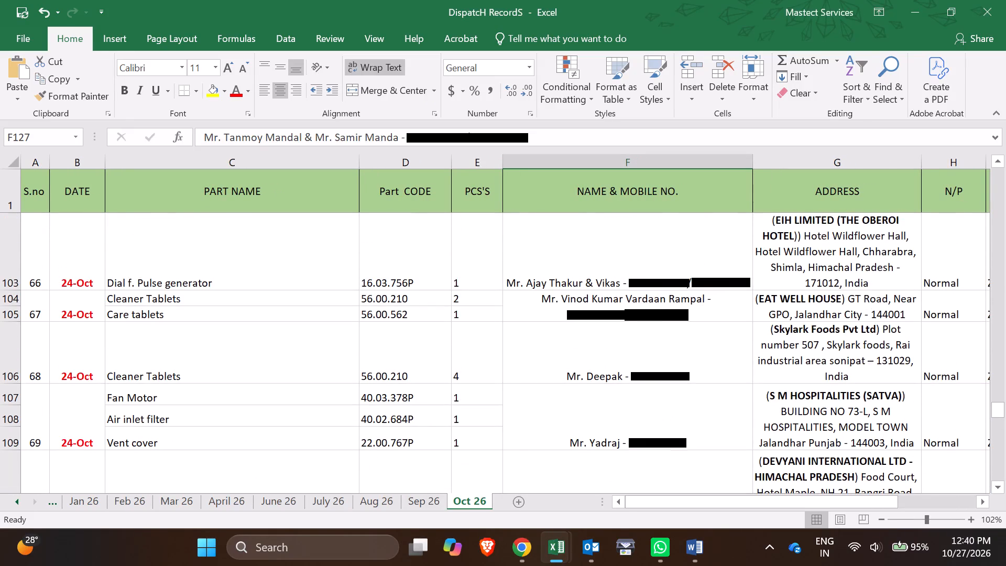
scroll(570, 310, up, 2)
click(564, 322)
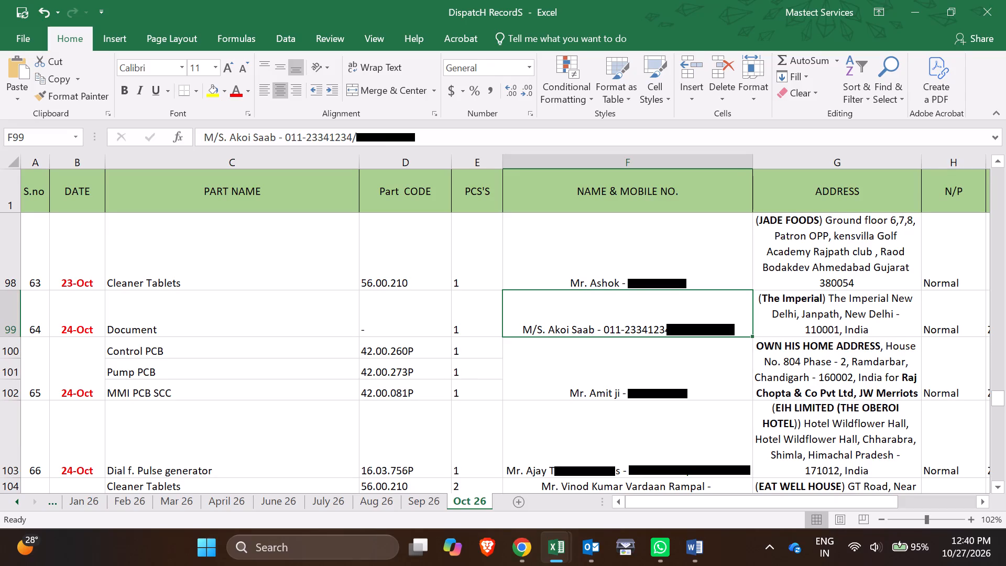
Select The Imperial's full row in the Oct 26 dispatch sheet and examine its details across to the Remark column.
click(15, 317)
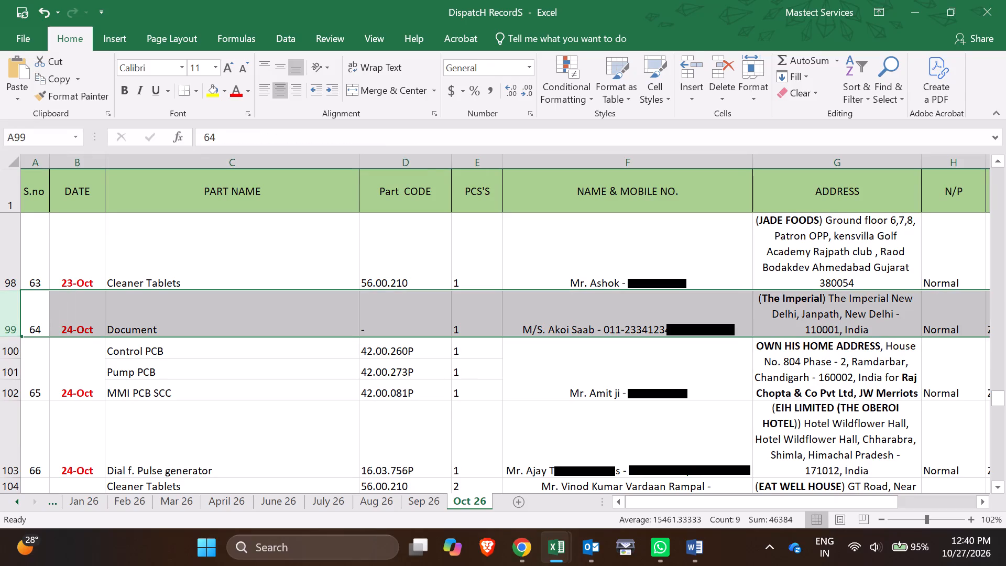
scroll(462, 361, right, 1)
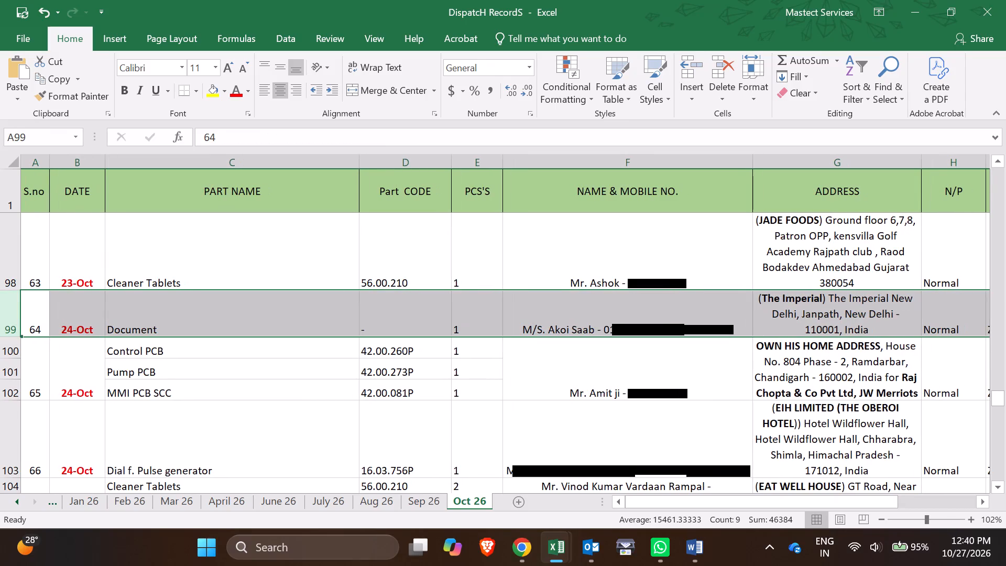
scroll(586, 320, left, 2)
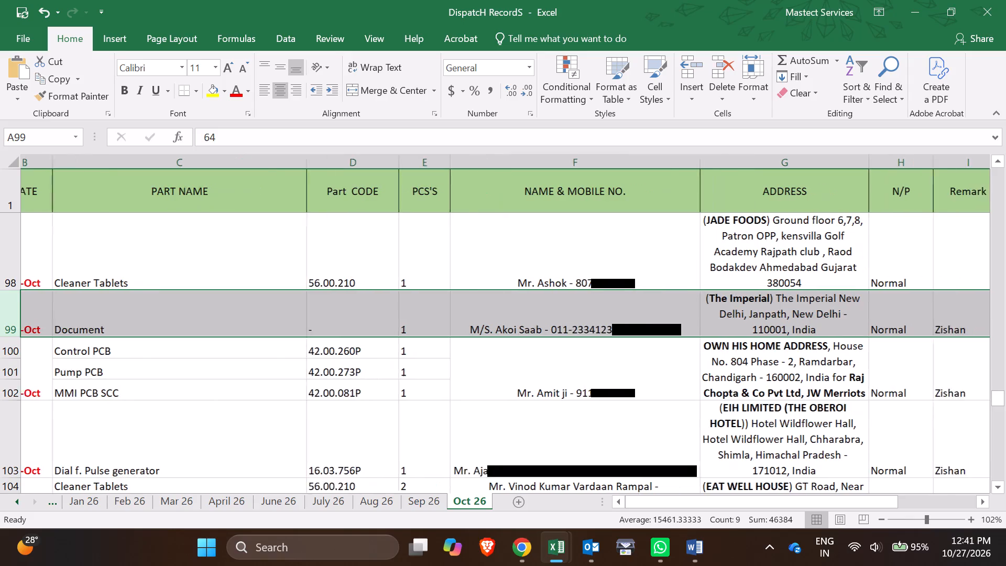
scroll(586, 320, left, 7)
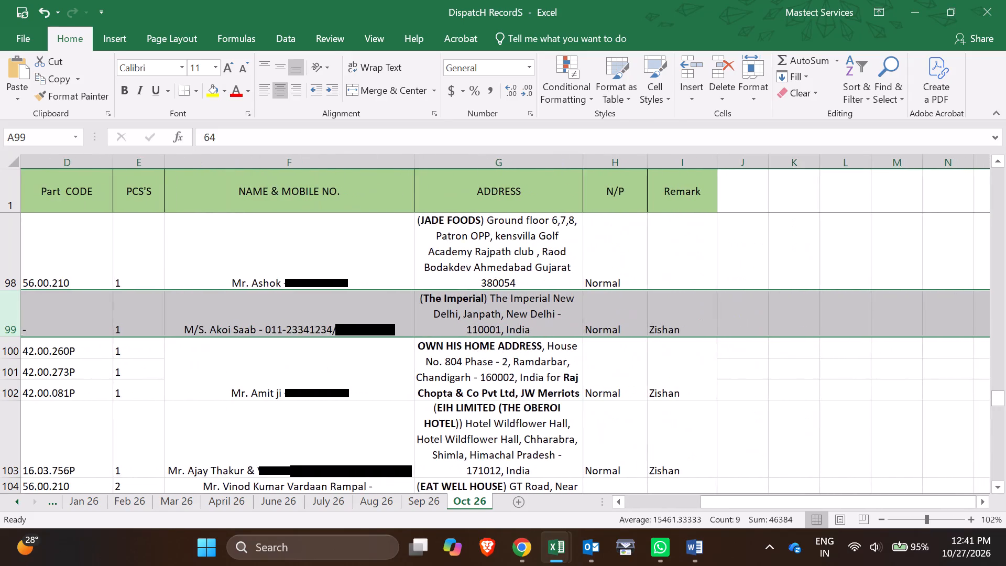
scroll(586, 320, right, 5)
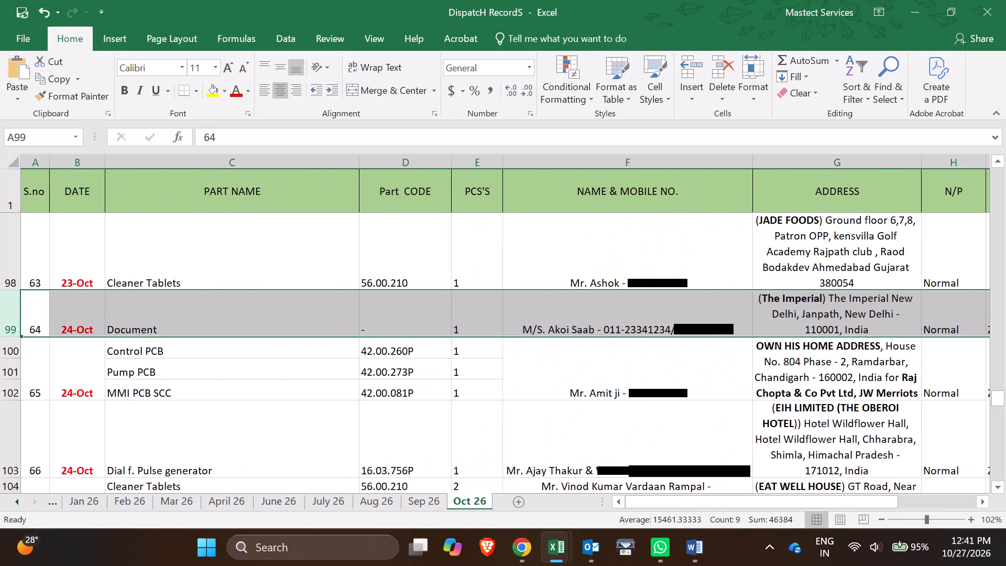
key(alt+Tab)
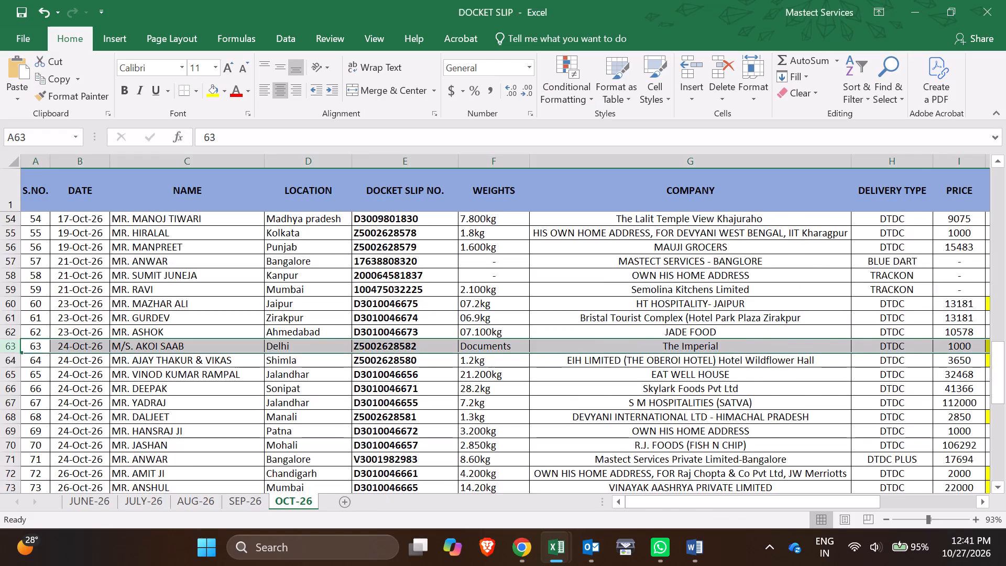
key(alt+Tab)
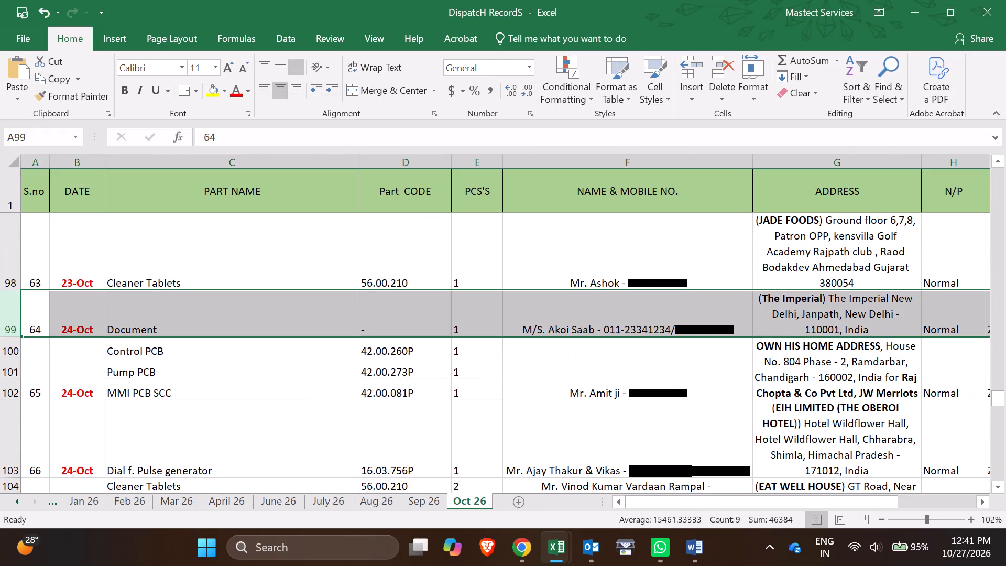
key(alt+Tab)
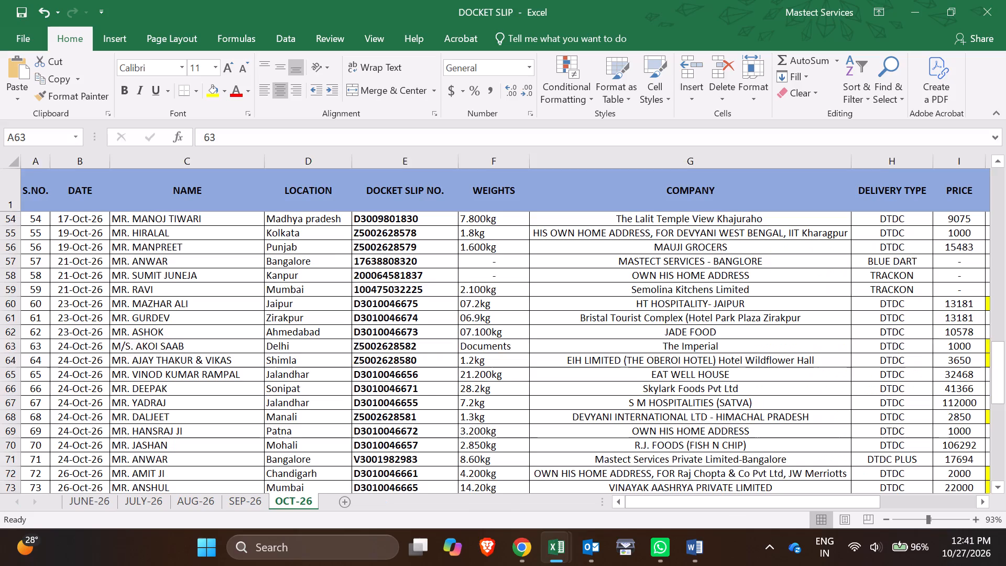
scroll(676, 369, right, 4)
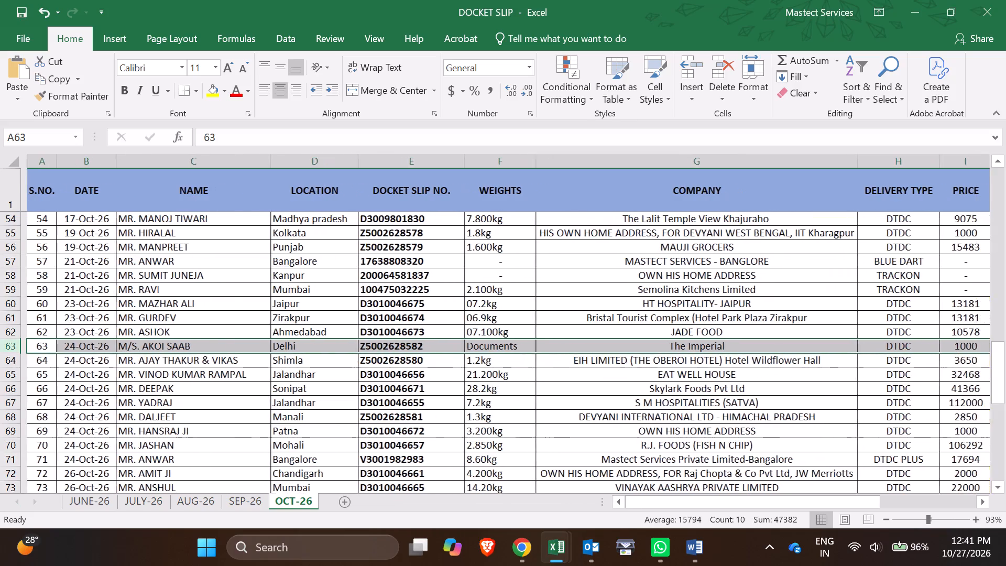
key(alt+Tab)
scroll(763, 328, right, 3)
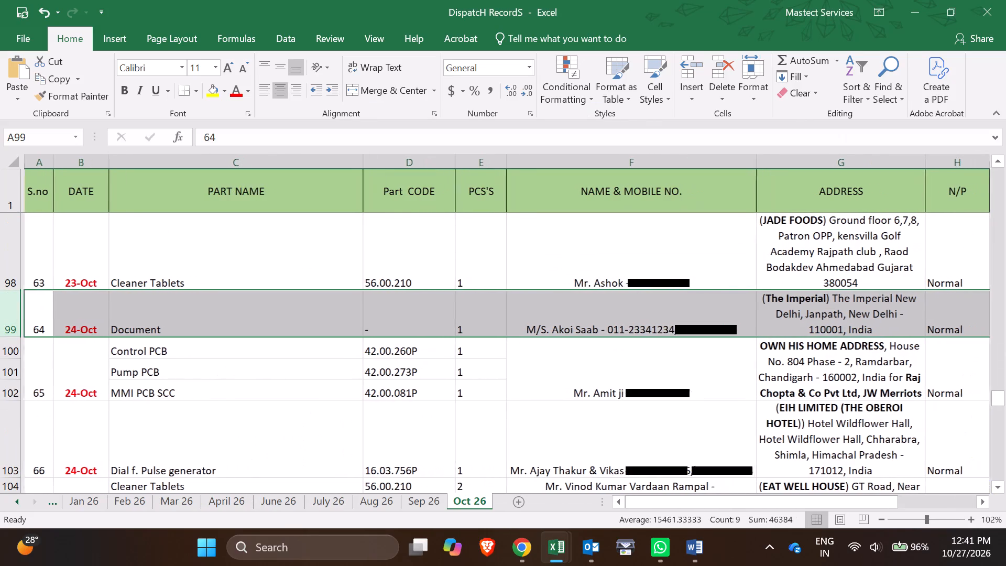
key(alt+Tab)
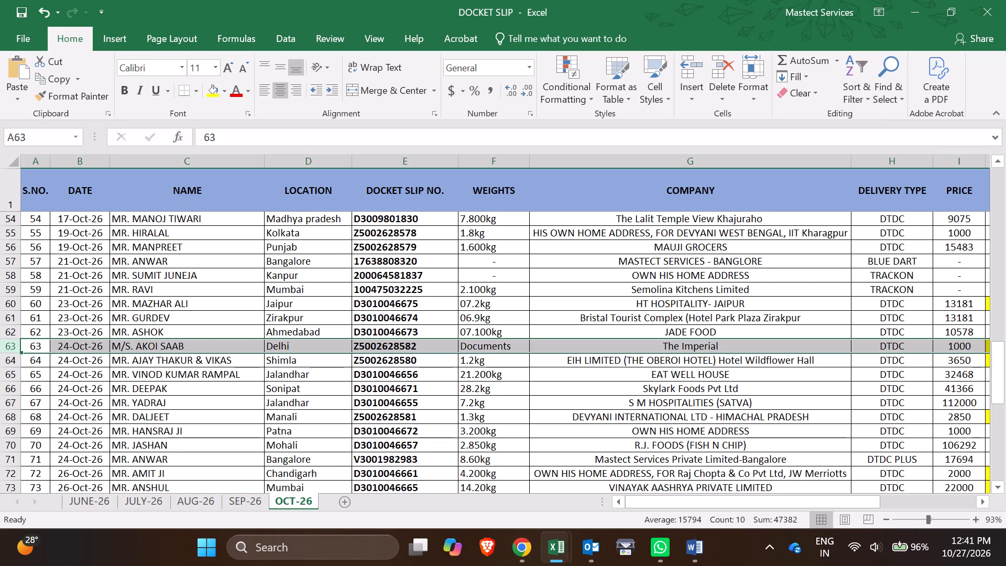
scroll(684, 349, left, 3)
key(alt+Tab)
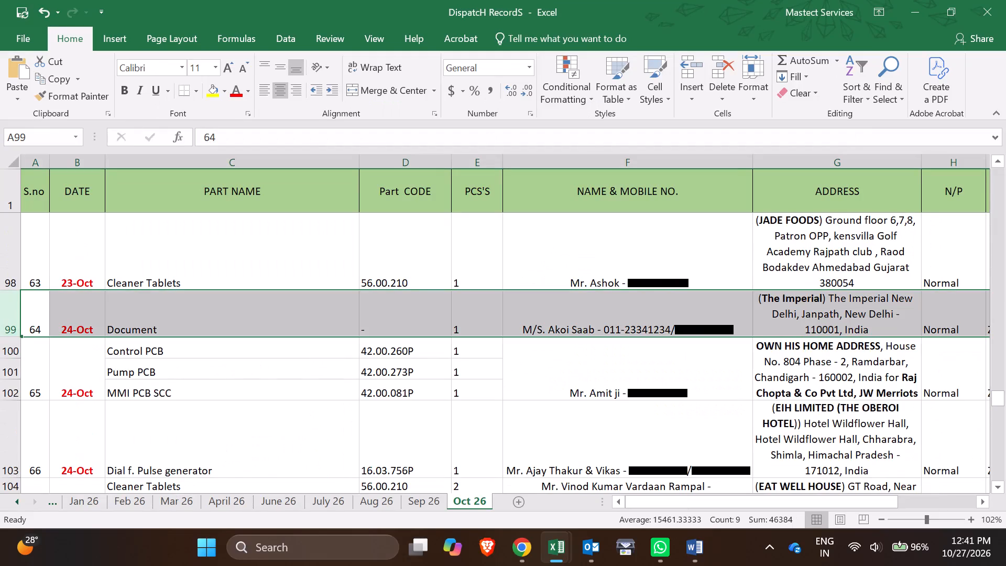
scroll(684, 349, left, 4)
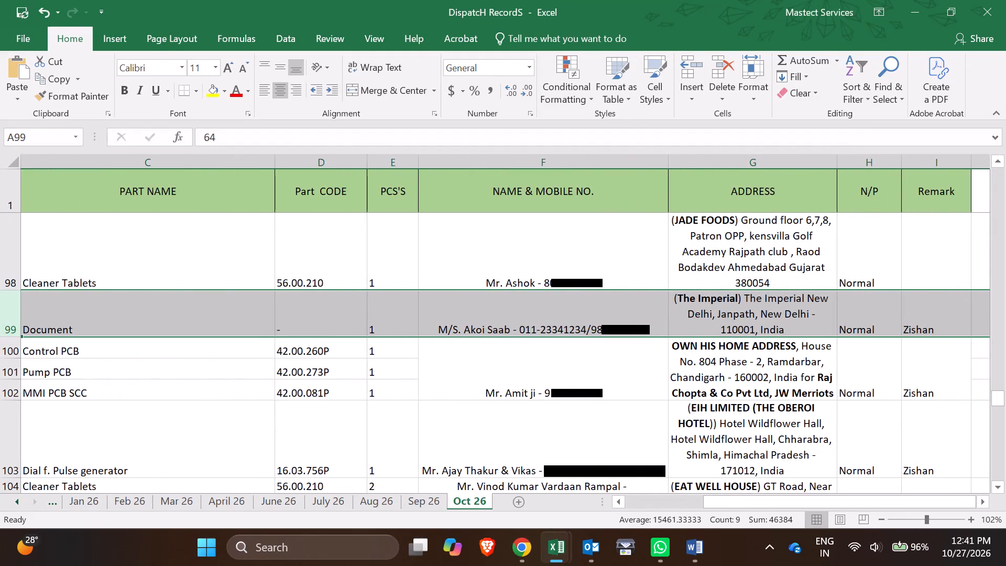
scroll(549, 340, right, 6)
key(alt+Tab)
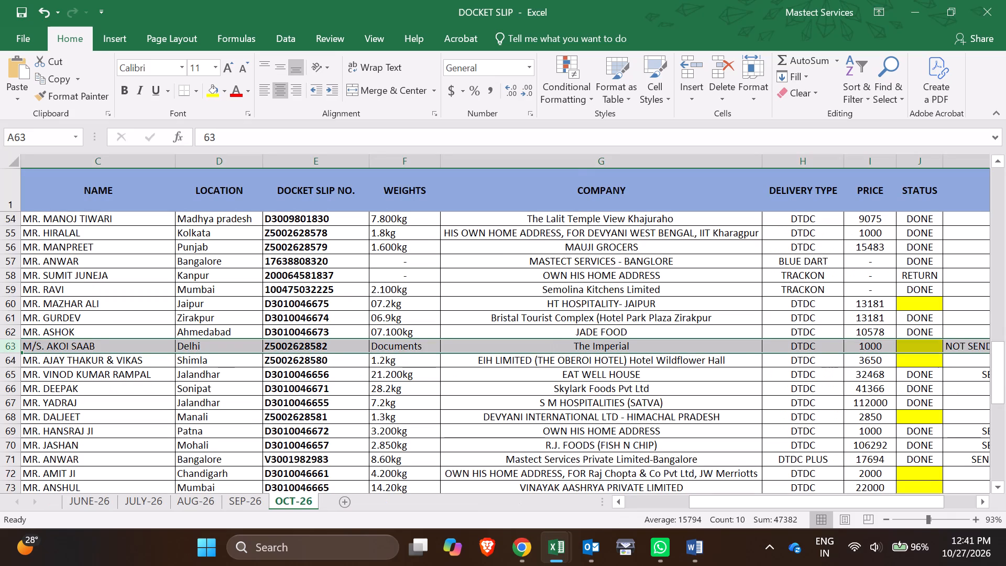
scroll(615, 347, right, 4)
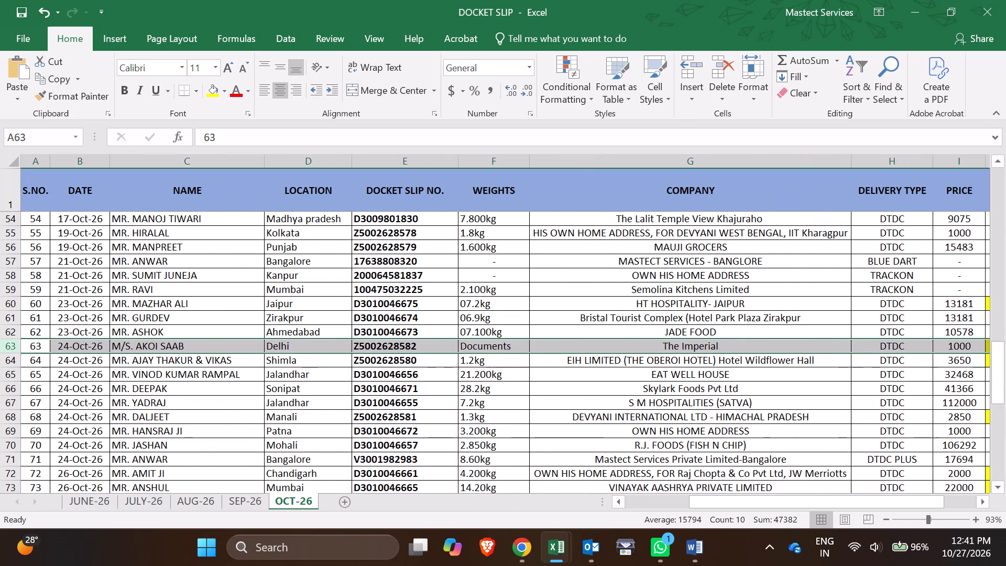
scroll(615, 347, right, 3)
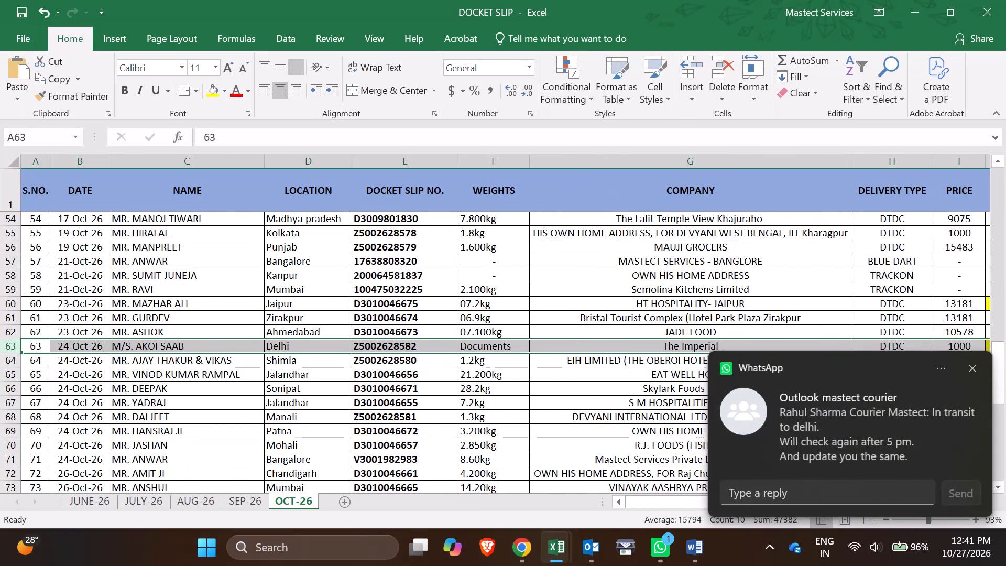
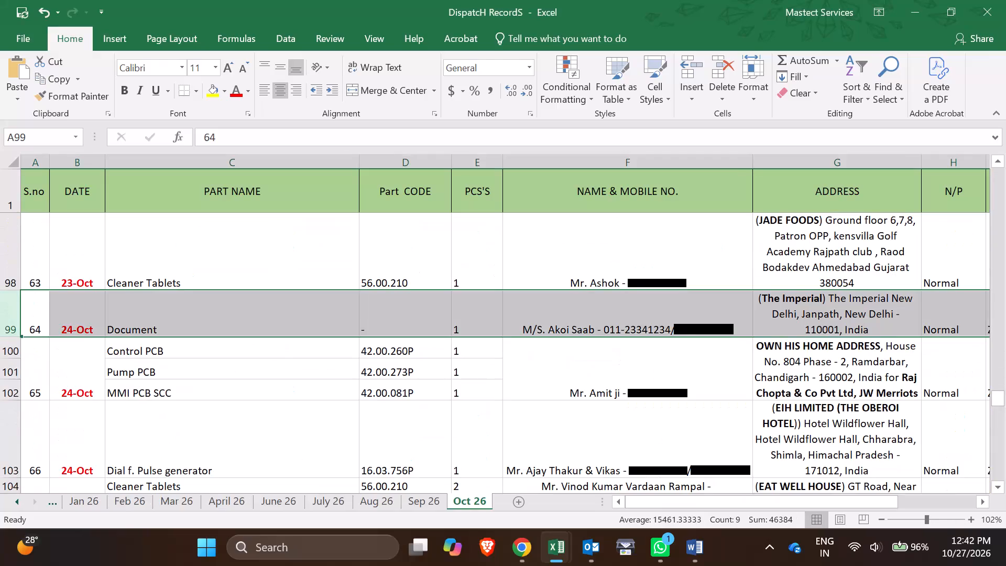
Switch from the dispatch records back to the DOCKET SLIP workbook.
key(alt+Tab)
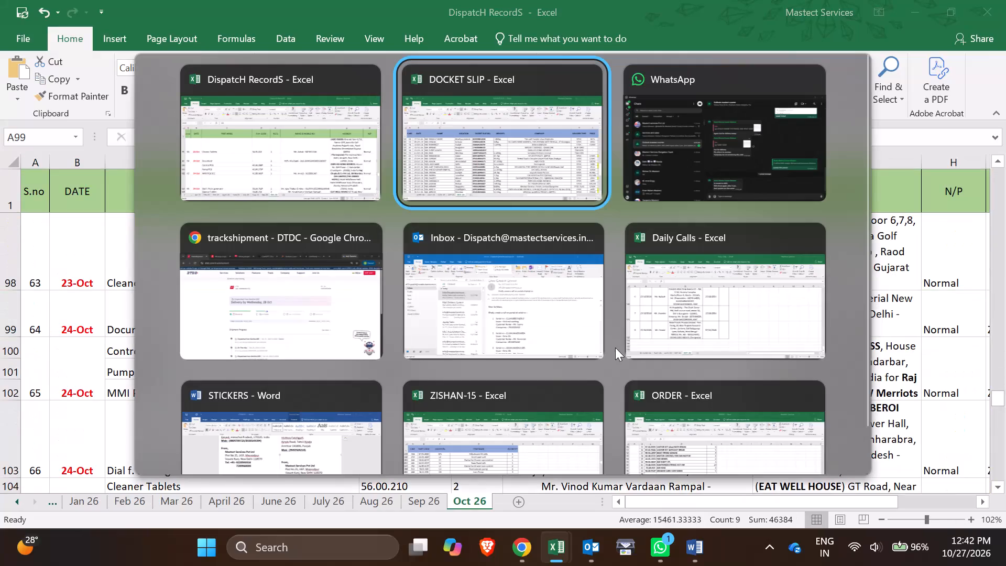
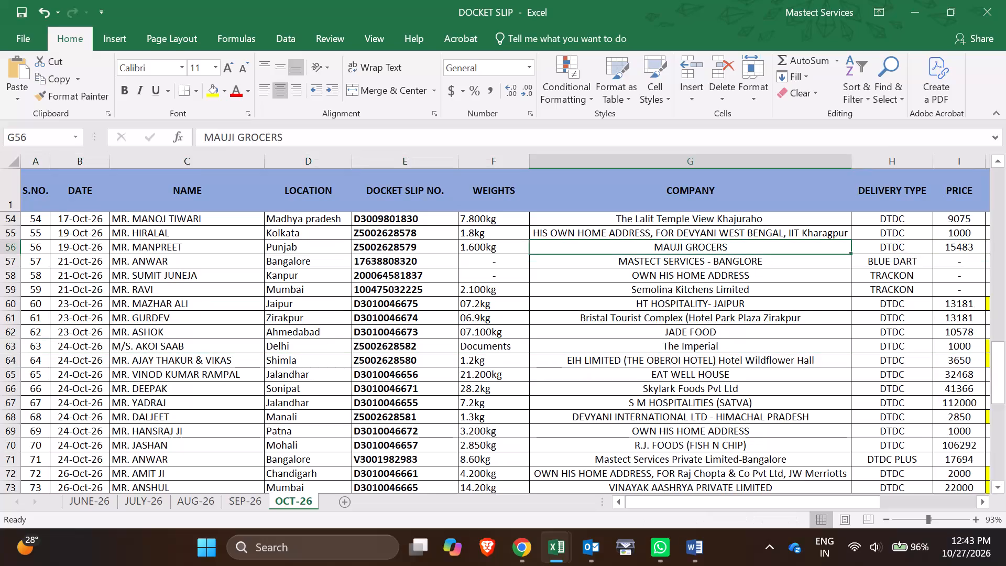
Start a new Find search in the OCT-26 docket sheet with the search term cleared.
key(ctrl+f)
key(BackSpace)
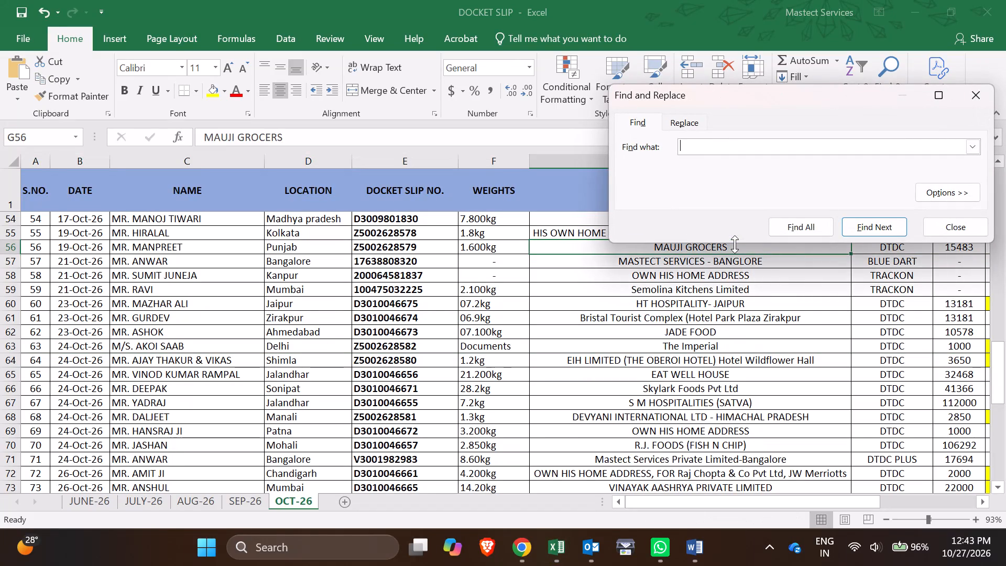
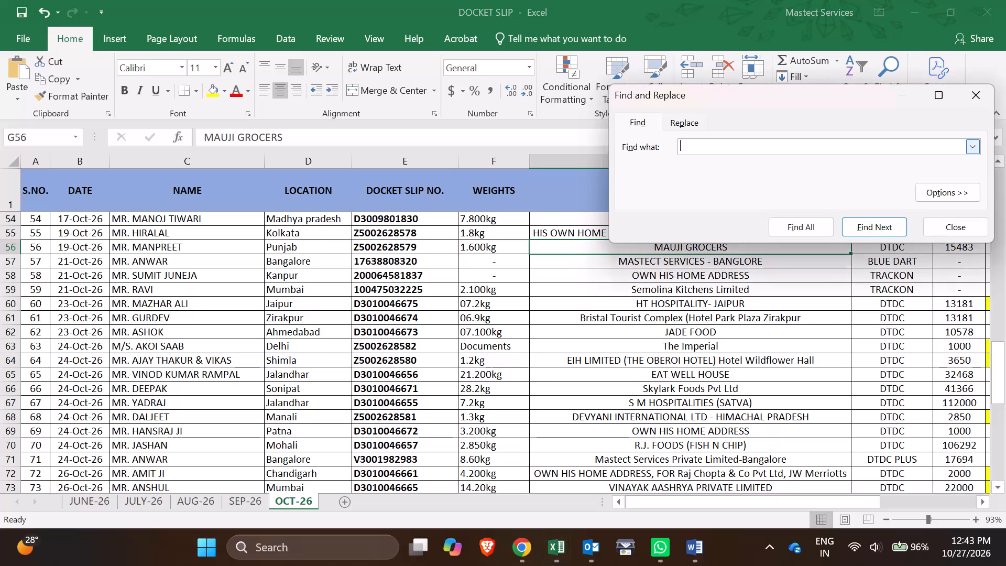
Search the OCT-26 docket sheet for docket number 46675 and close the search.
text(466)
text(75)
key(Return)
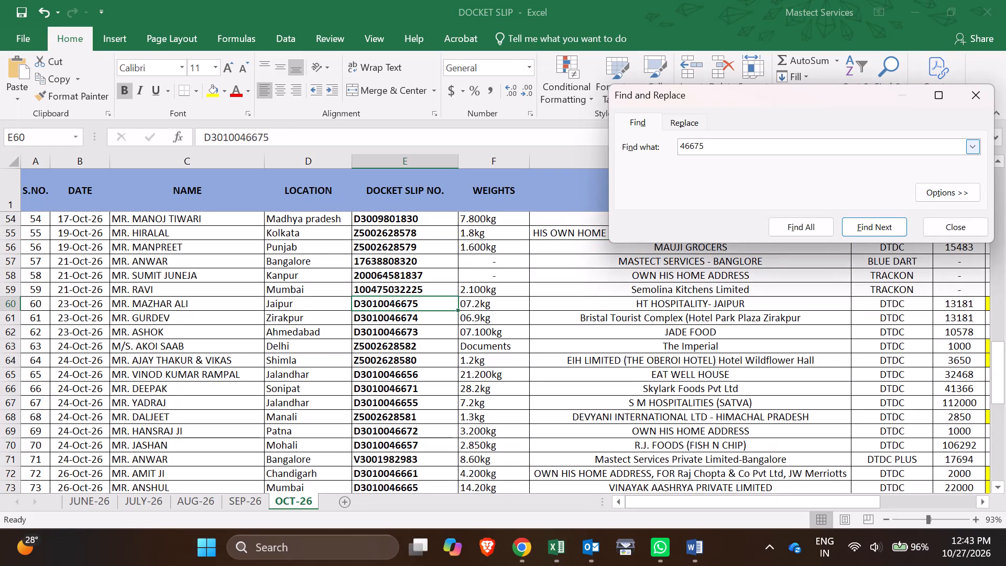
key(Return)
click(970, 99)
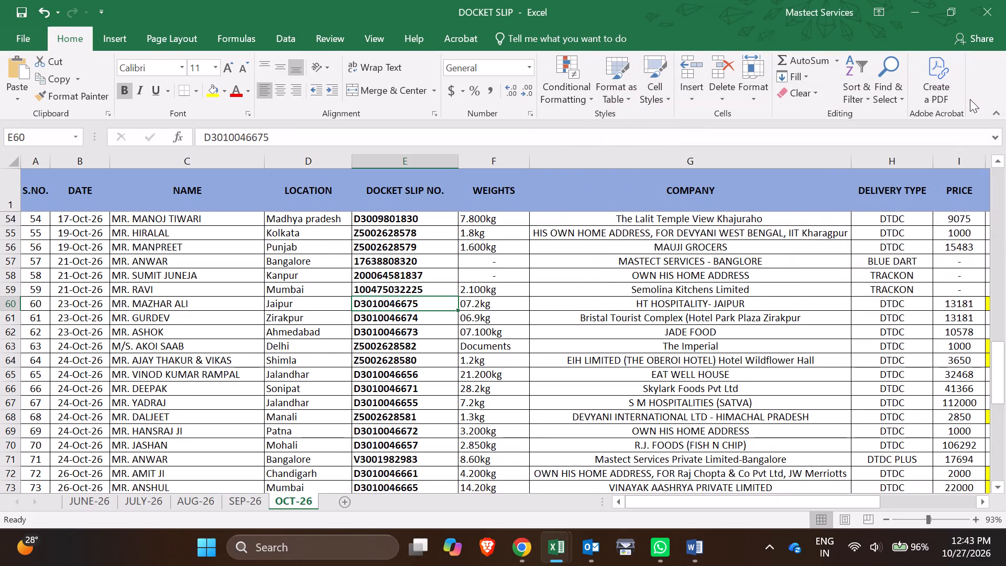
Select the found docket entry's row from the serial number through the MAIL column to review its details.
key(Left)
key(Left)
key(Left)
key(Left)
key(Left)
key(Left)
key(Left)
key(shift+Right)
key(shift+Right)
key(shift+Right)
key(shift+Right)
key(shift+Right)
key(shift+Right)
key(shift+Right)
key(shift+Right)
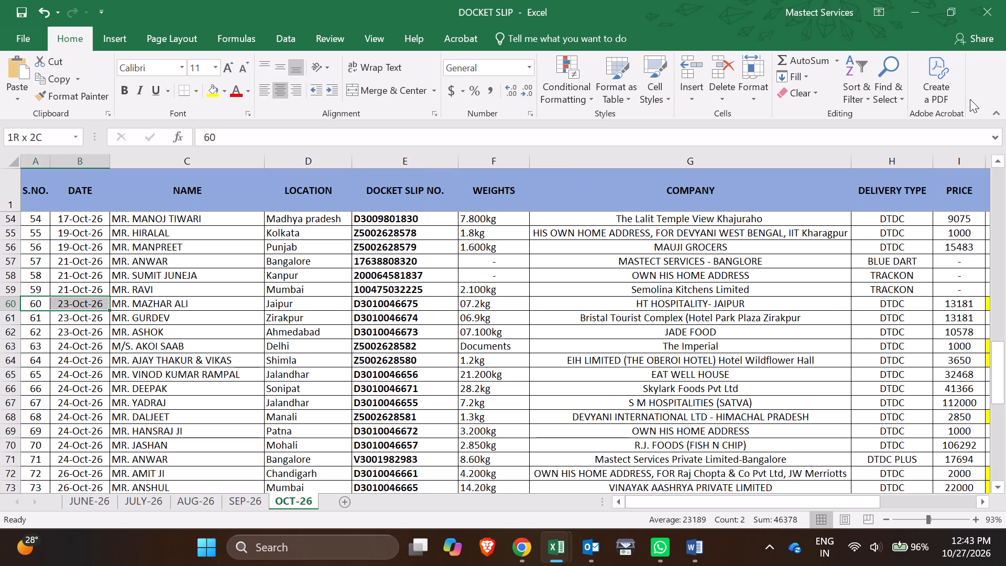
key(shift+Right)
key(shift+Right)
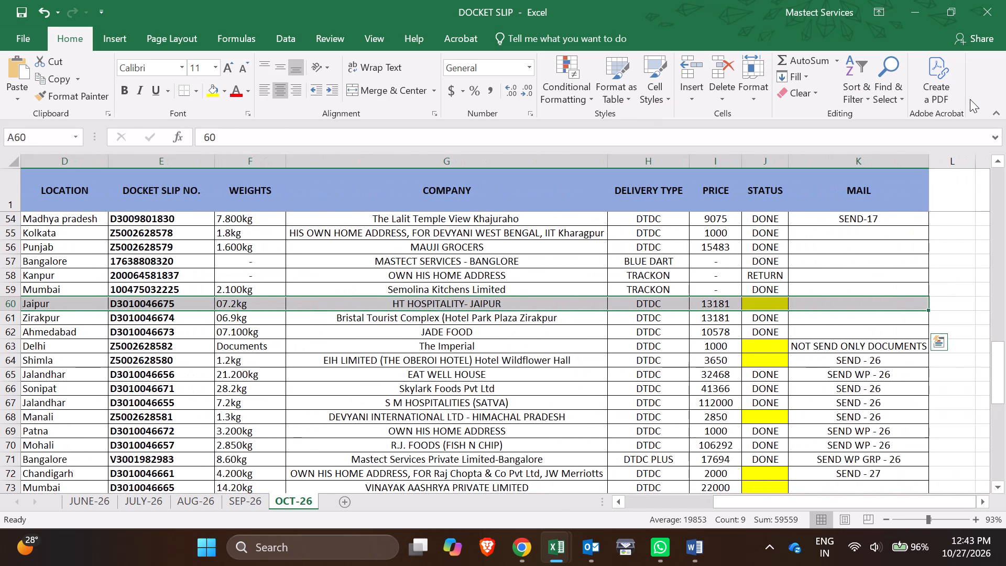
scroll(734, 333, right, 4)
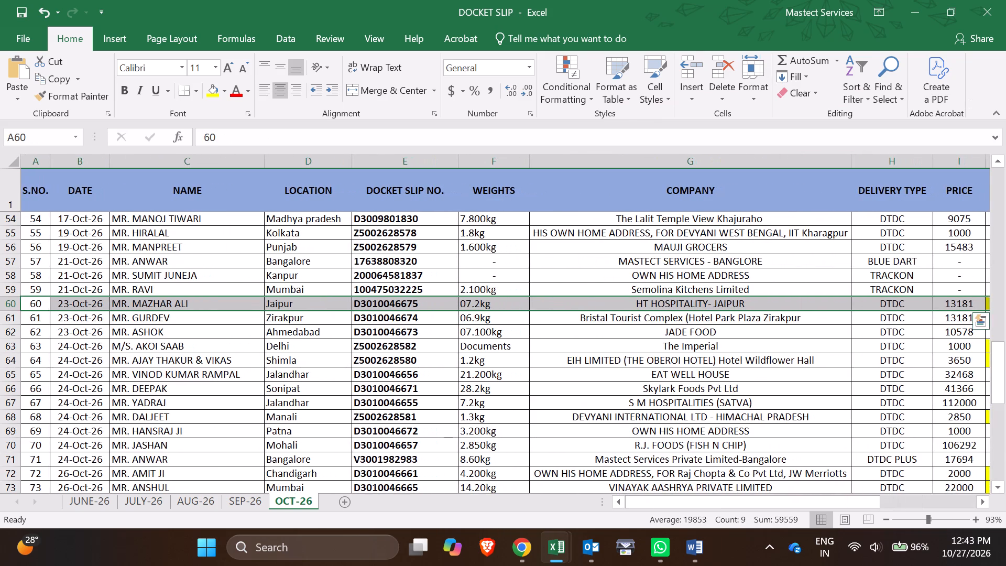
Switch to the DispatcH RecordS workbook and select the whole 23-Oct HT Hospitality Jaipur row in the Oct 26 sheet.
key(alt+Tab)
key(alt+Tab)
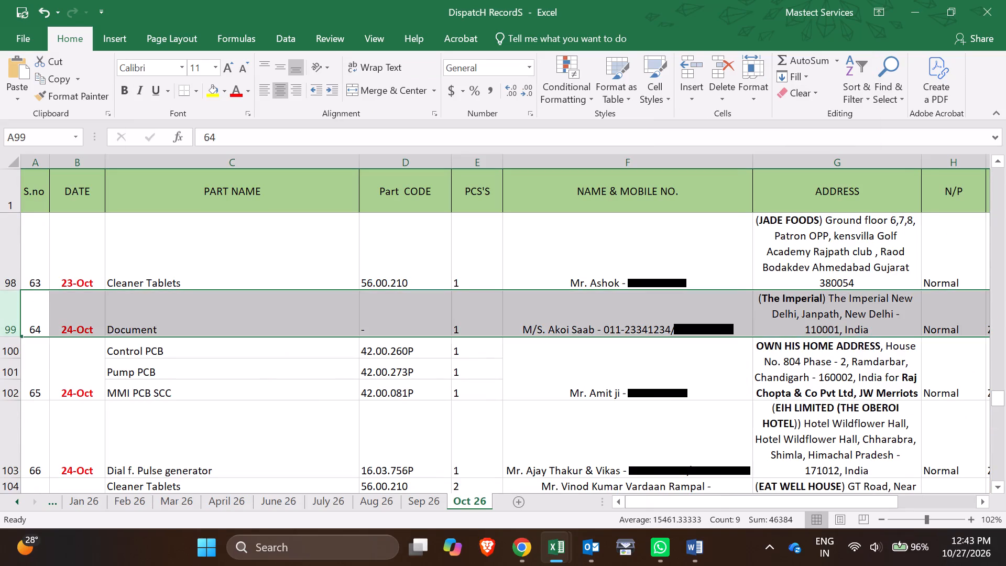
scroll(514, 352, up, 6)
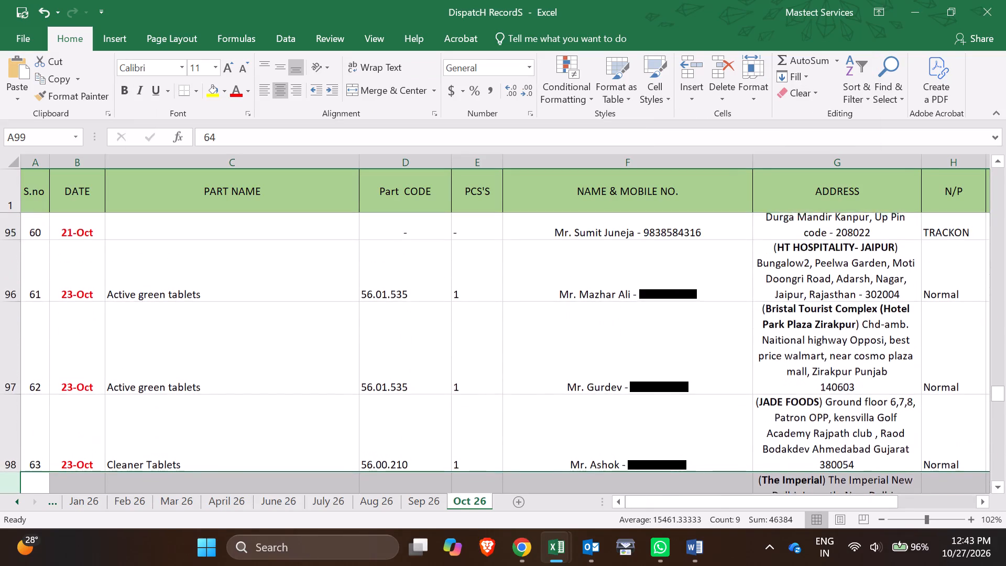
scroll(514, 352, up, 1)
click(86, 265)
scroll(86, 265, up, 1)
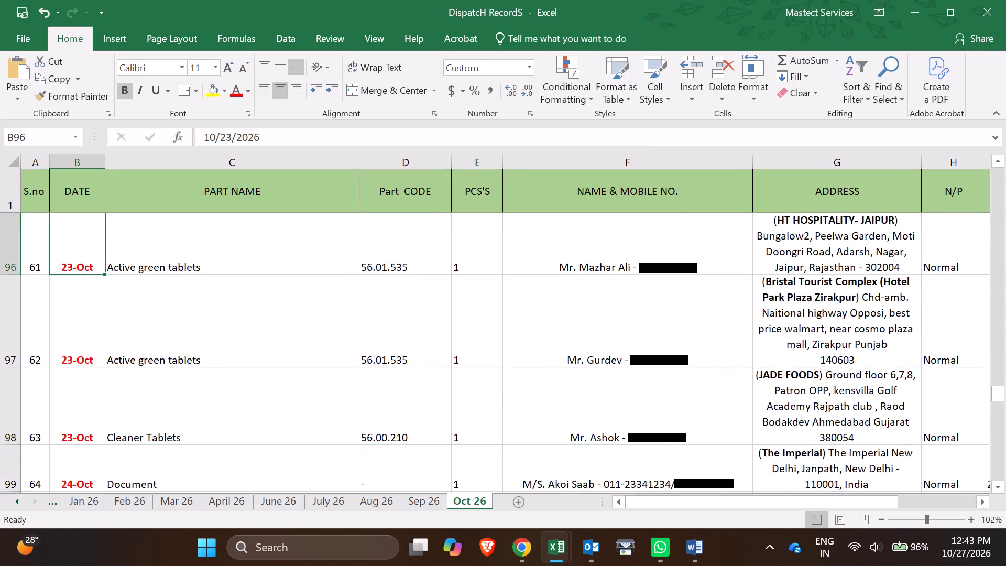
scroll(86, 265, up, 1)
click(9, 301)
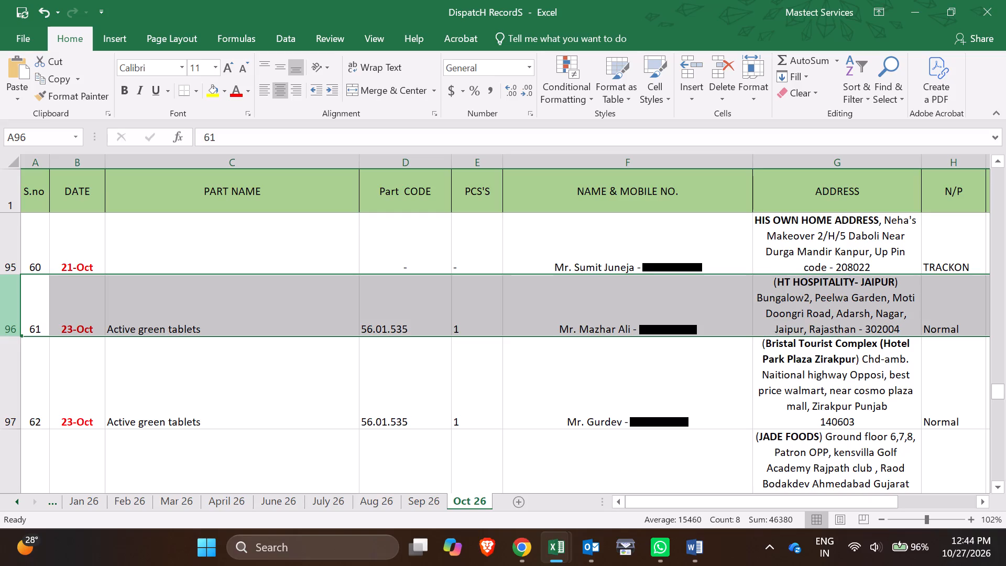
Review the HT Hospitality Jaipur entry across its columns in DOCKET SLIP and compare it with its DispatcH RecordS row.
key(alt+Tab)
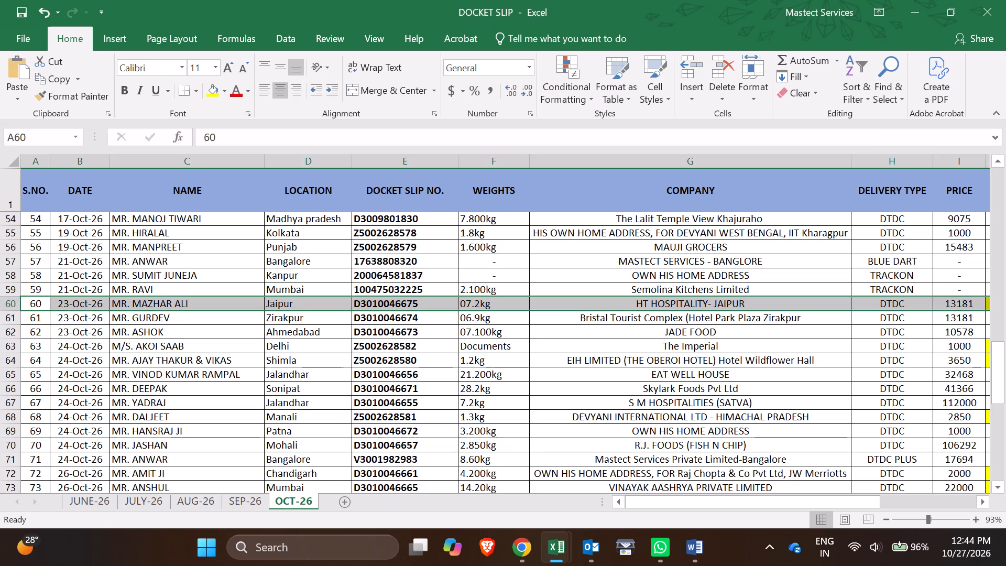
key(Right)
key(Right)
key(Right)
key(Right)
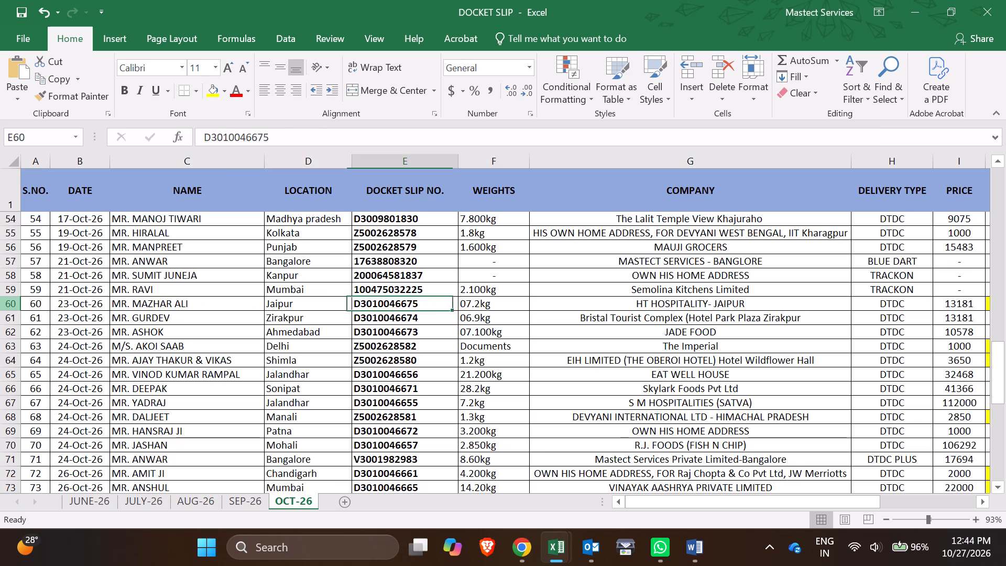
key(Right)
key(Right)
key(Right)
key(Right)
key(Right)
key(Left)
key(Left)
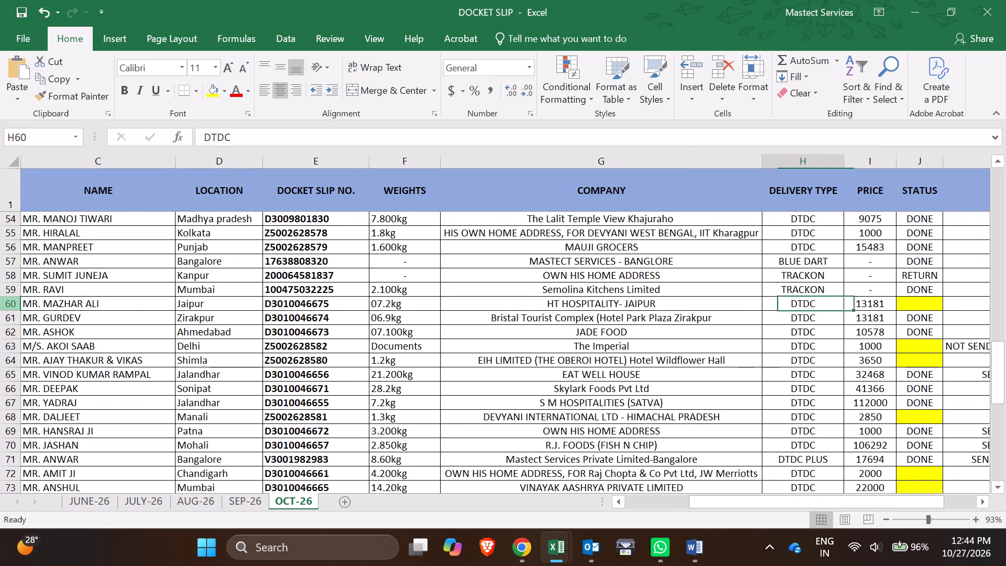
key(Left)
key(Left)
key(Left)
key(Left)
key(Left)
key(Left)
key(Left)
key(Left)
key(Left)
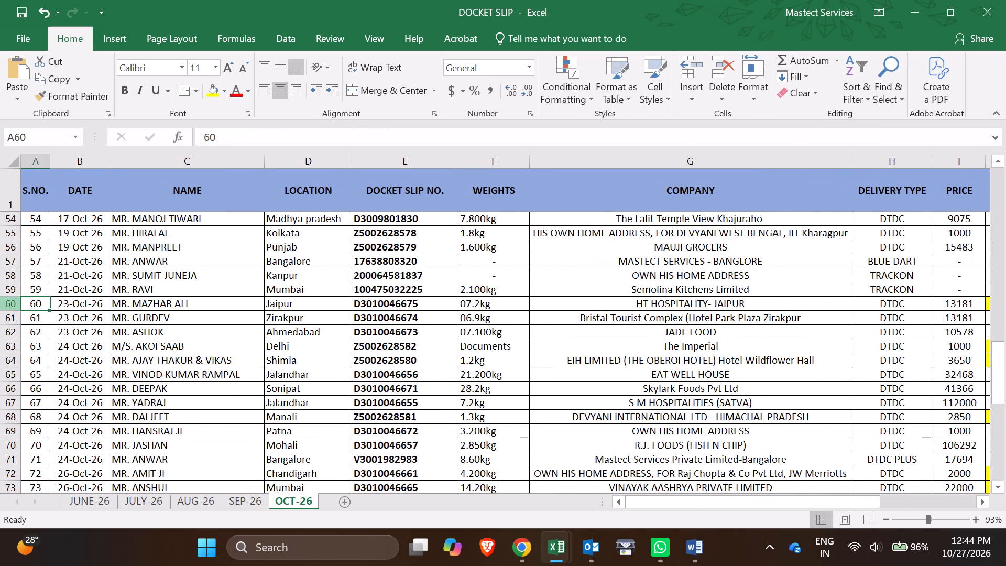
key(alt+Tab)
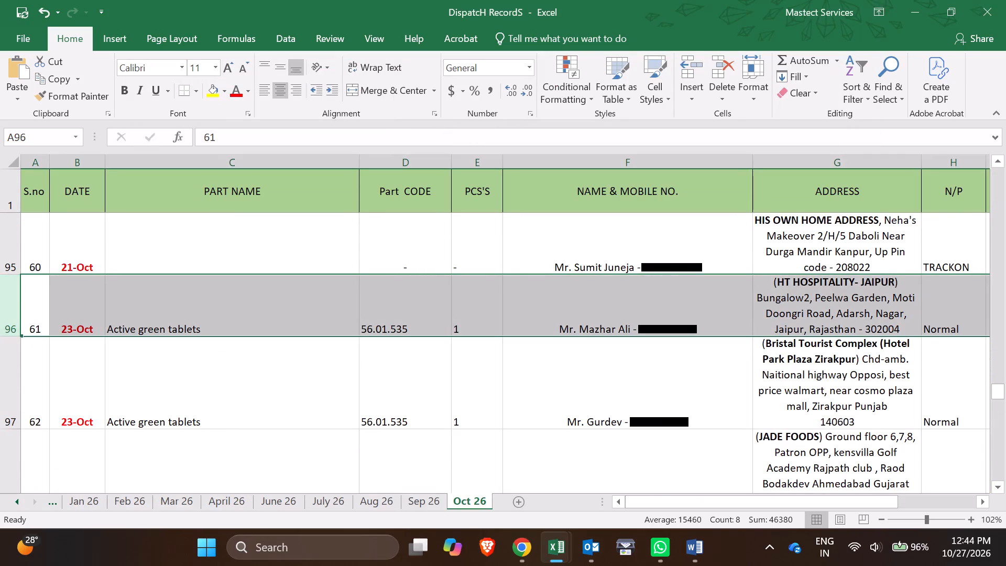
scroll(270, 308, left, 2)
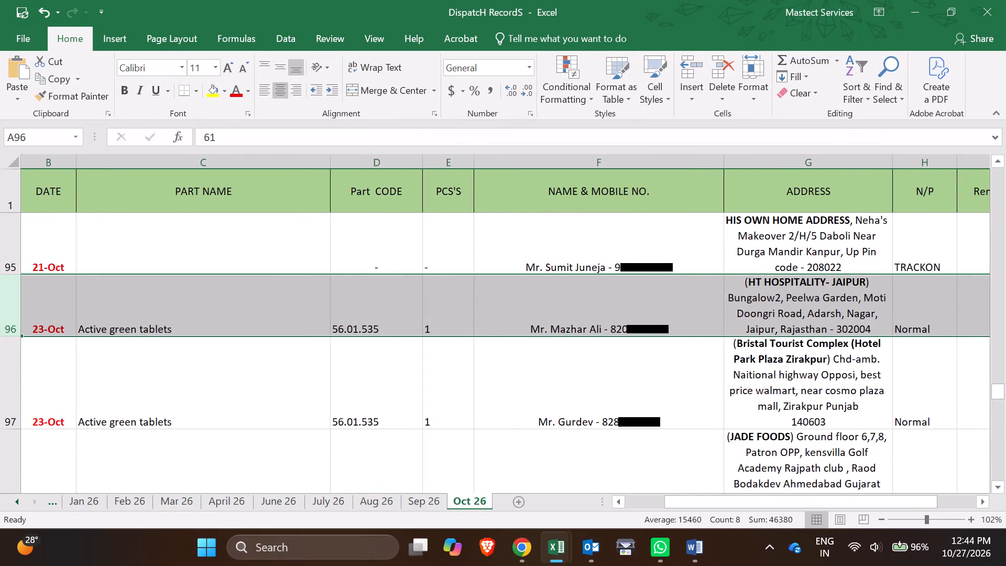
Return to DOCKET SLIP and select the HT Hospitality Jaipur entry from the serial number through the STATUS column.
key(alt+Tab)
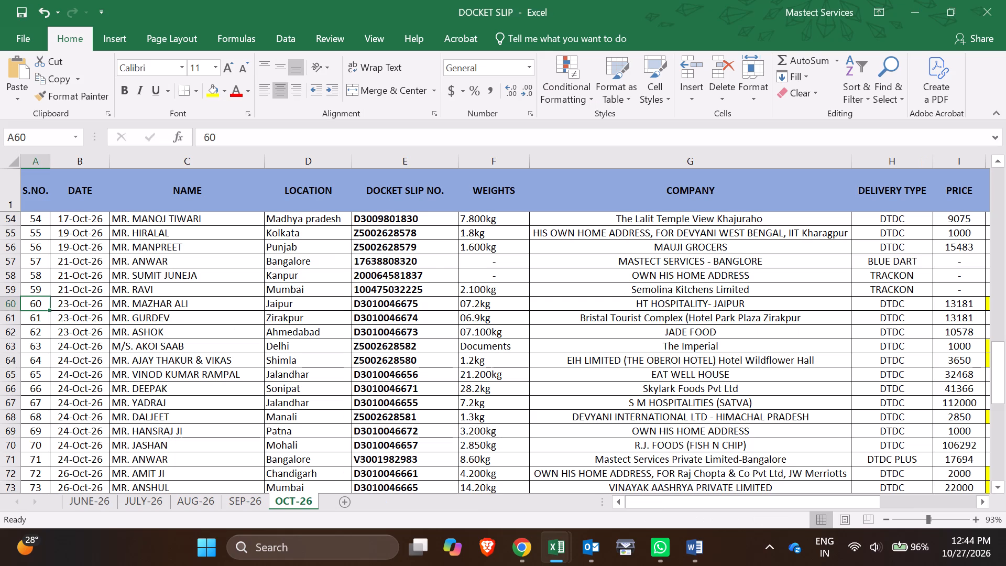
key(shift+Right)
key(shift+Right)
key(shift+Right)
key(shift+Right)
key(shift+Right)
key(shift+Right)
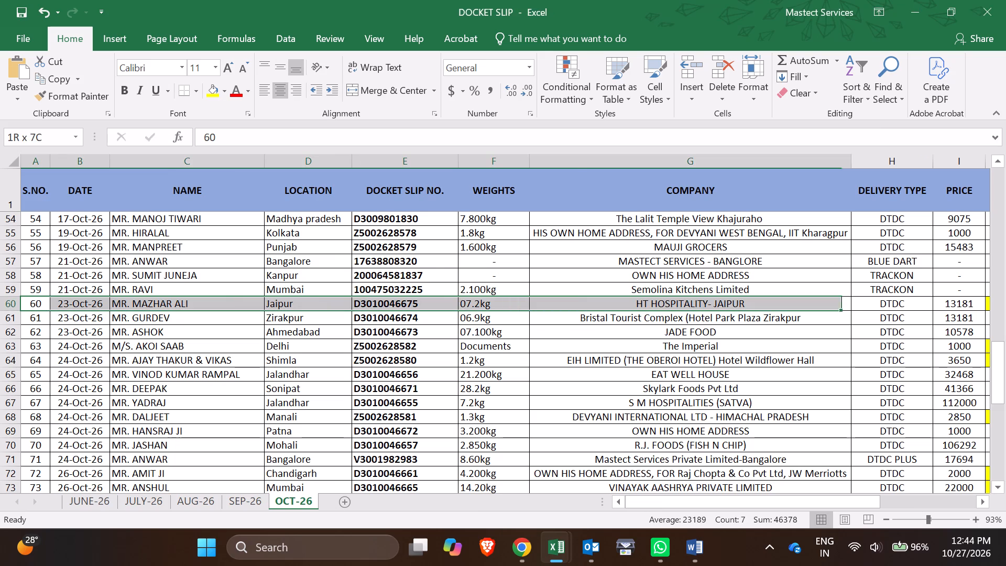
key(shift+Right)
key(shift+Right)
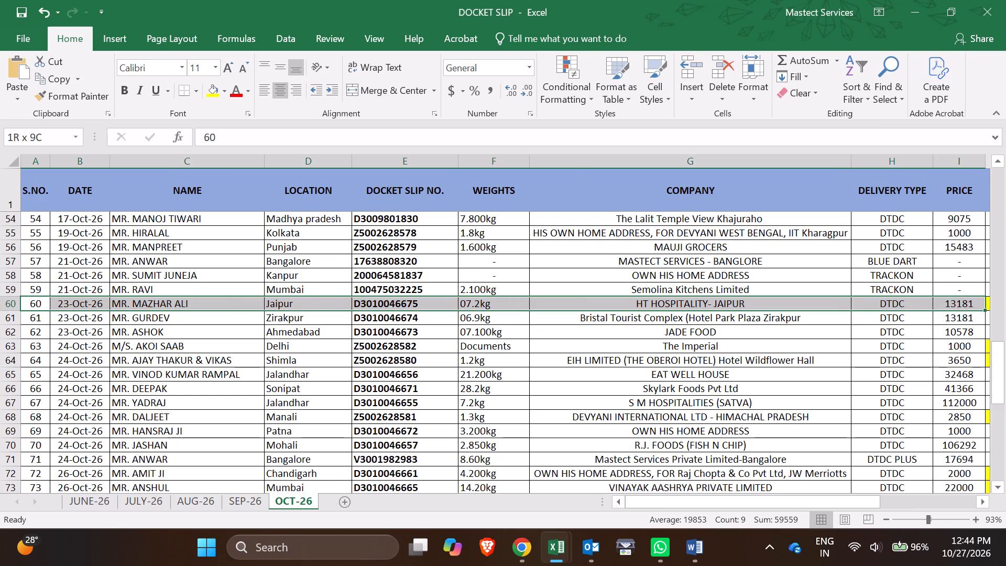
key(shift+Right)
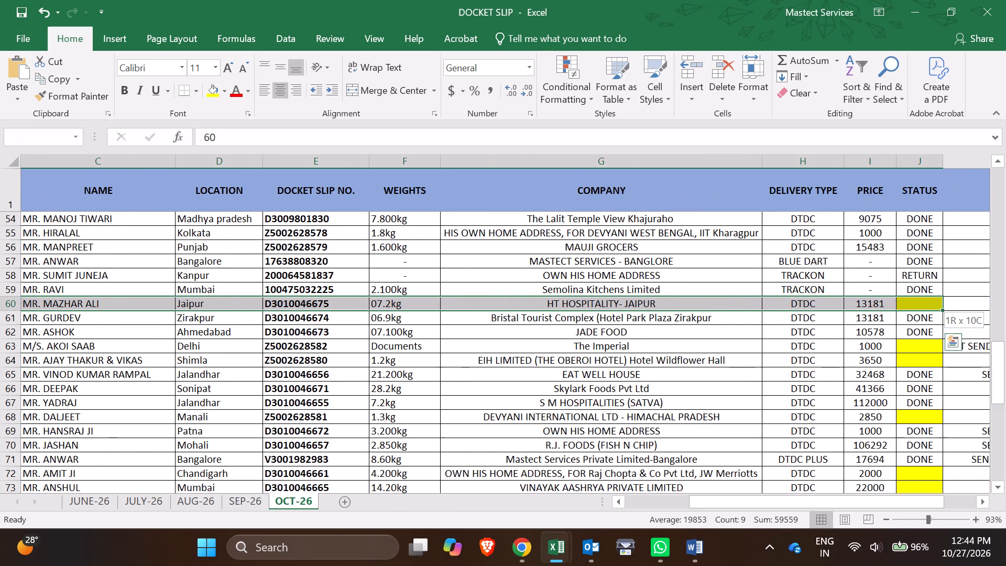
key(shift+Left)
key(shift+Right)
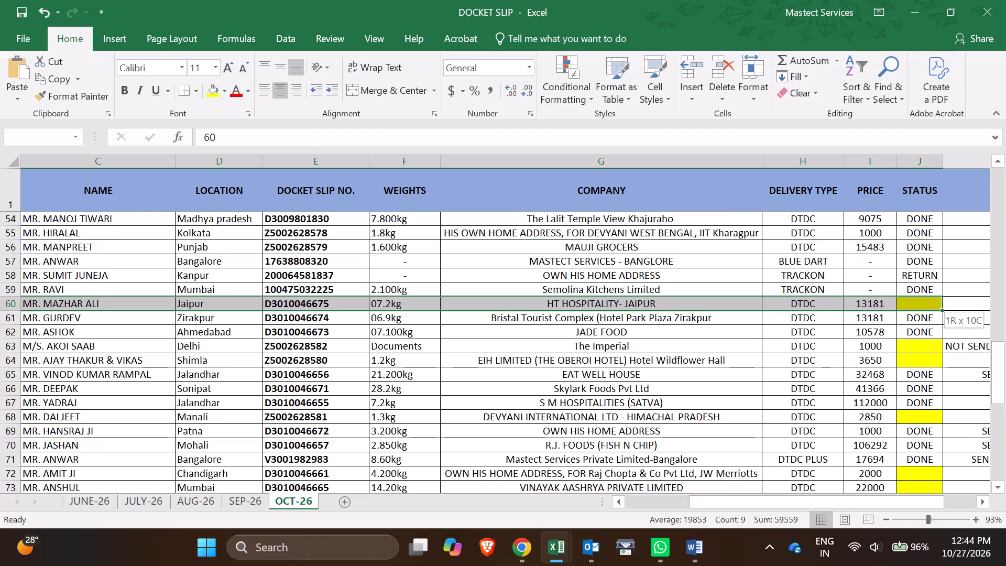
Cross-check the HT Hospitality Jaipur part, contact and address details in DispatcH RecordS against the docket, status and mail columns in DOCKET SLIP.
key(alt+Tab)
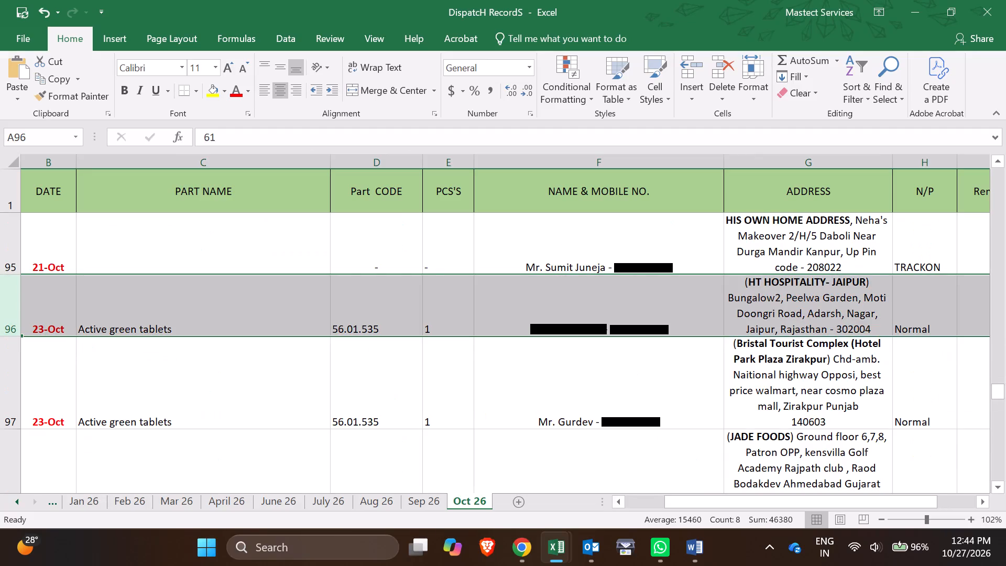
scroll(566, 303, left, 5)
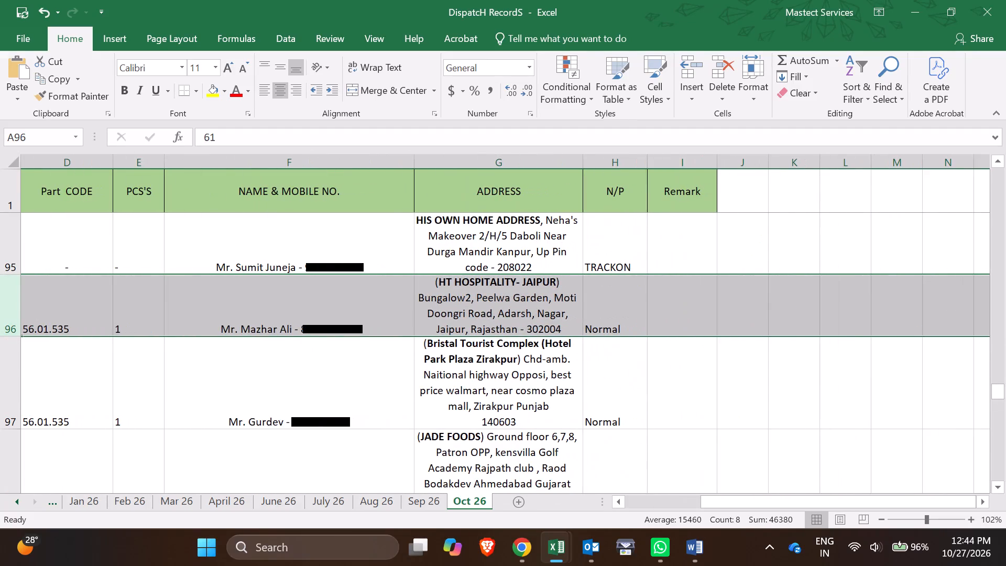
scroll(566, 303, left, 2)
scroll(566, 303, right, 3)
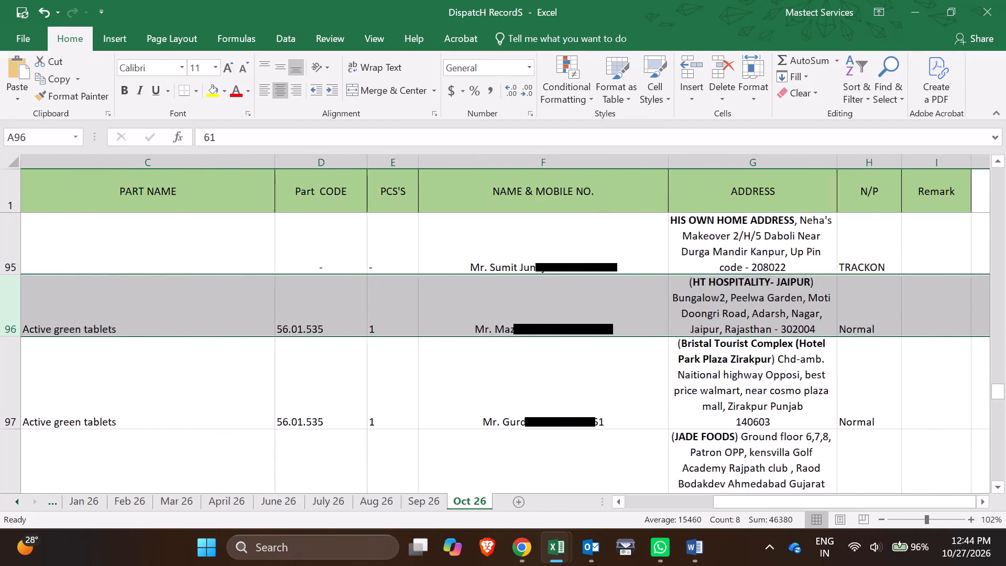
scroll(566, 303, right, 4)
key(alt+Tab)
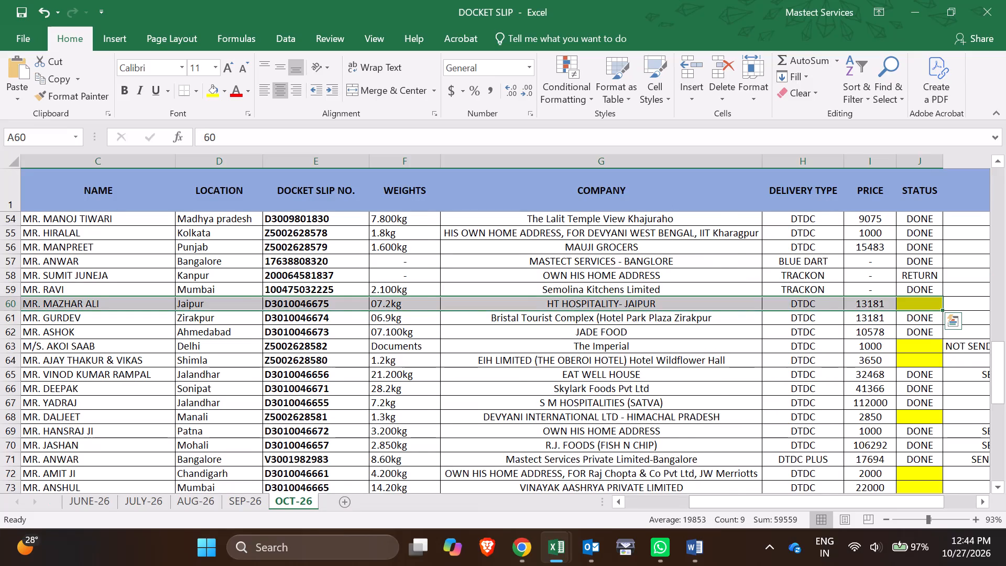
scroll(523, 308, left, 2)
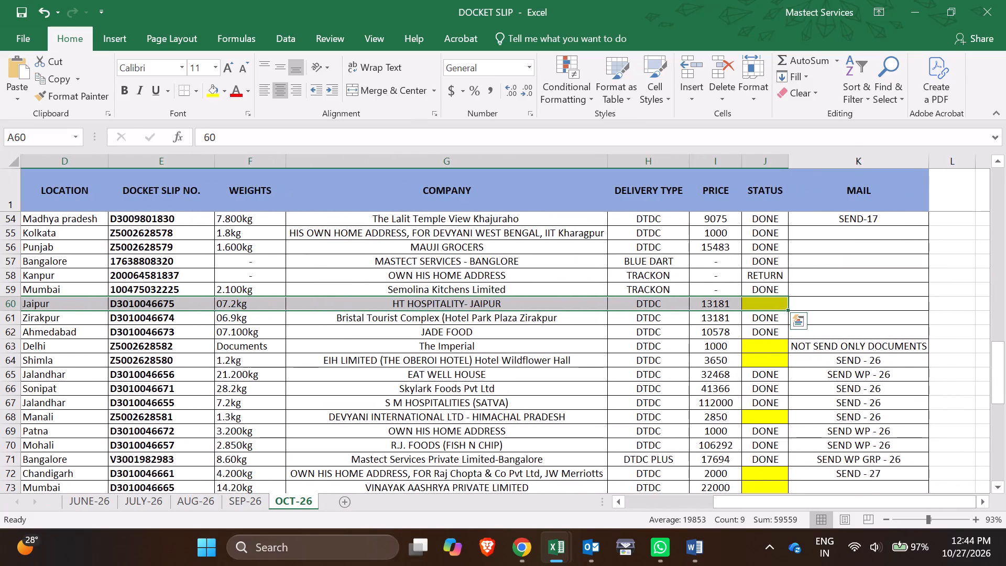
key(alt+Tab)
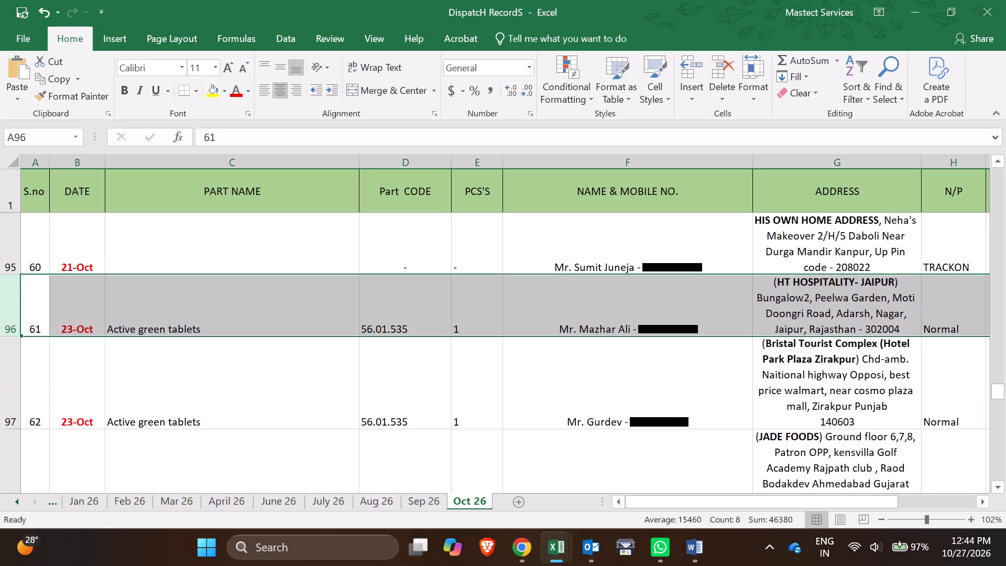
key(alt+Tab)
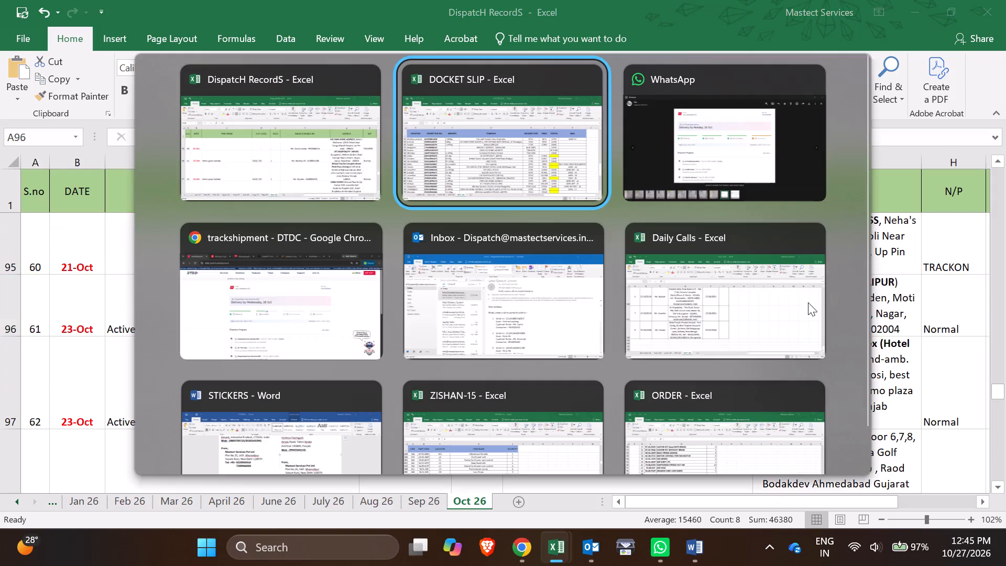
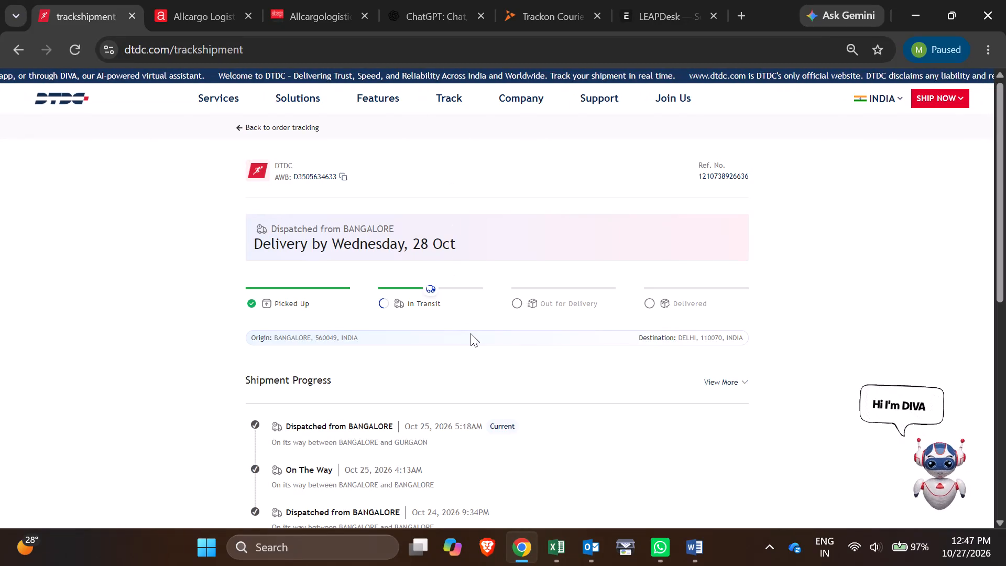
scroll(471, 333, down, 1)
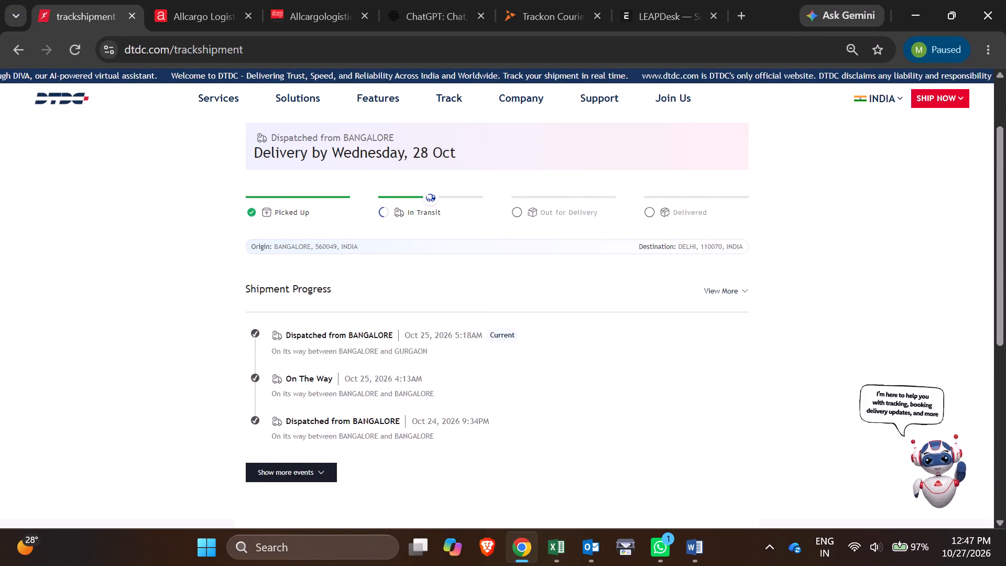
scroll(471, 333, up, 3)
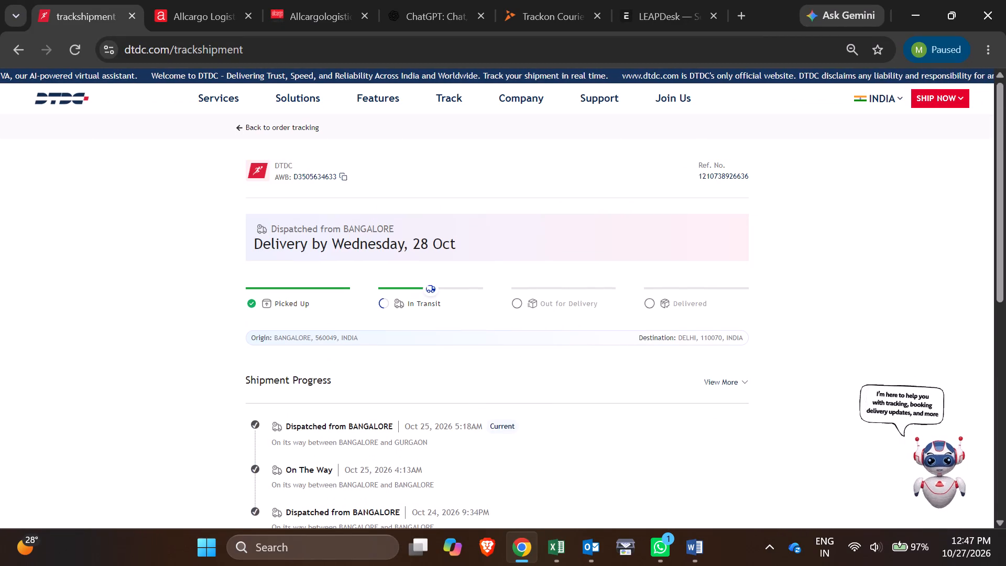
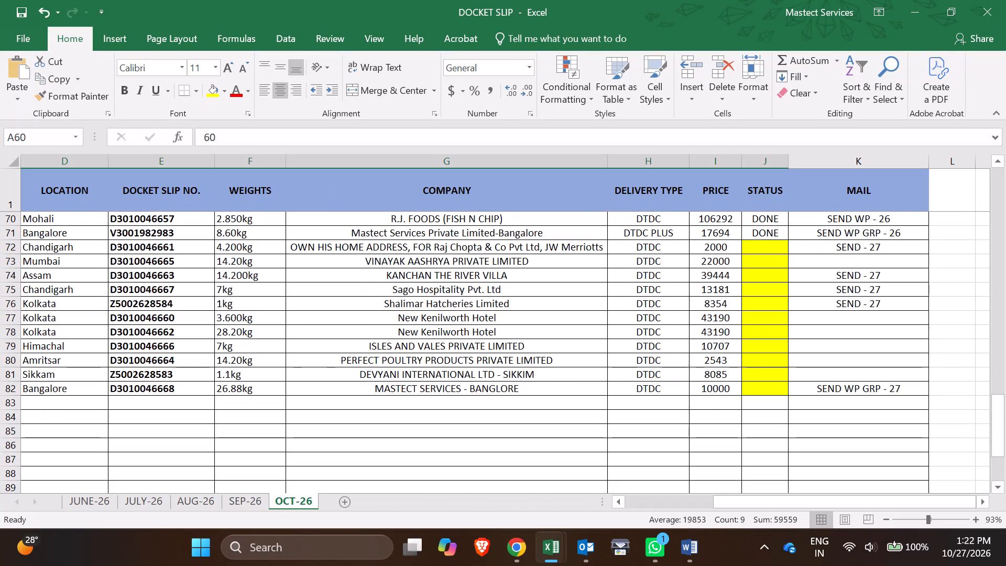
Review the OCT-26 entries without a recorded mail, from the first New Kenilworth Hotel row to DEVYANI INTERNATIONAL LTD - SIKKIM.
click(848, 318)
key(Left)
key(Left)
key(Left)
key(Left)
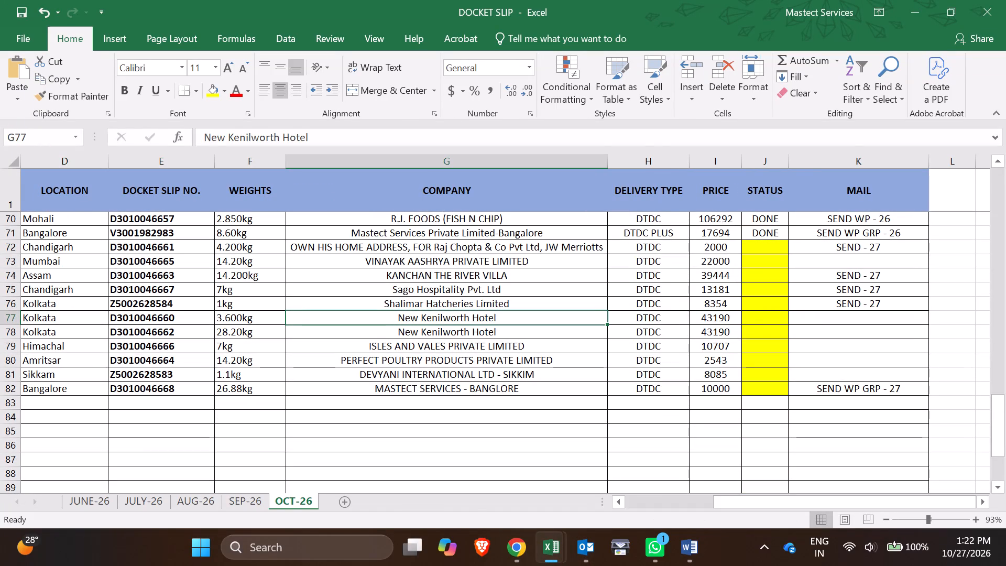
key(Down)
key(Down)
key(Down)
key(Down)
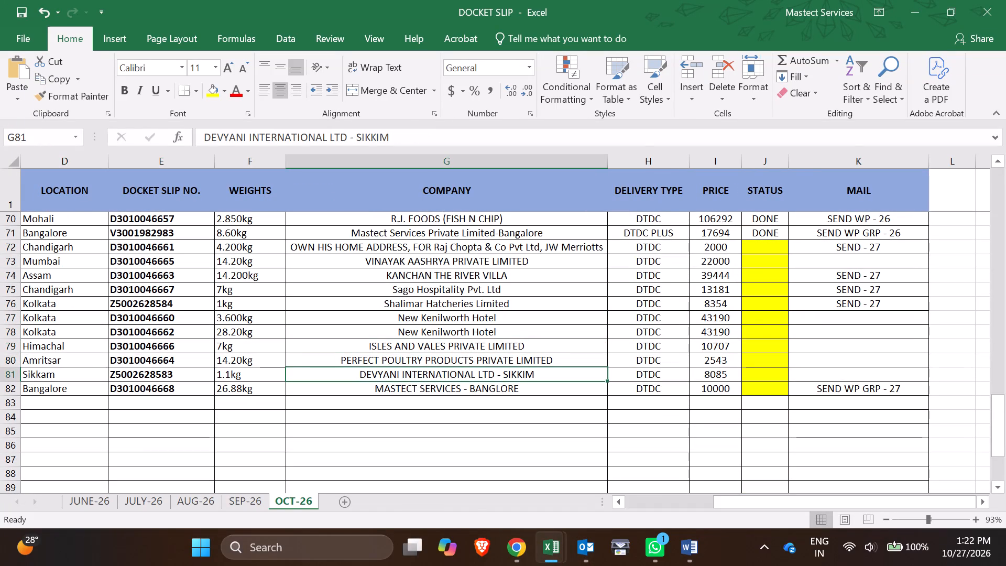
key(Up)
key(Up)
key(Up)
key(Up)
key(Right)
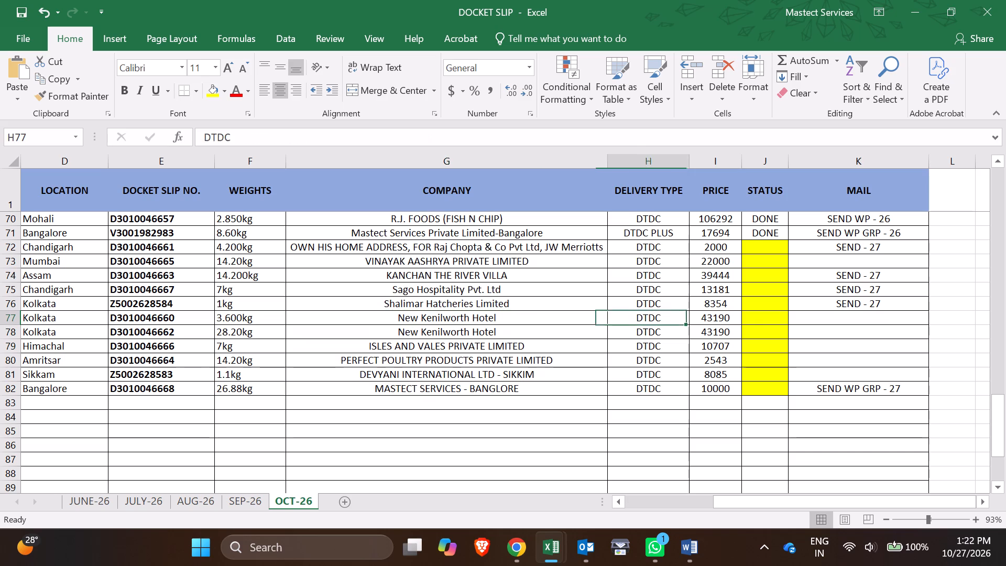
key(Right)
key(Right)
key(Right)
key(Left)
key(Left)
key(Left)
key(Left)
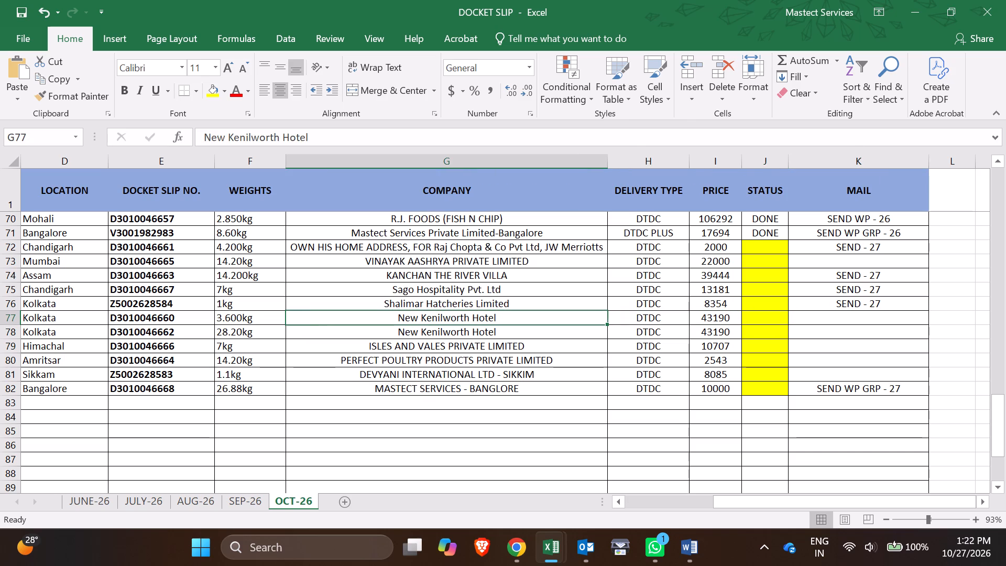
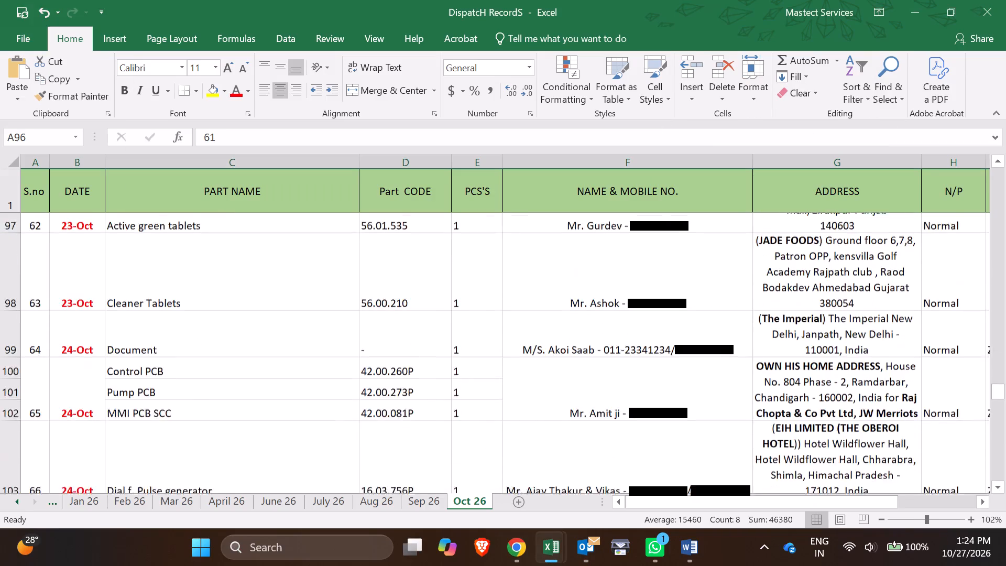
Locate the 26-Oct New Kenilworth Hotel entry for the Hand shower roll guide and select its cells from the name and mobile column onward.
scroll(652, 361, down, 10)
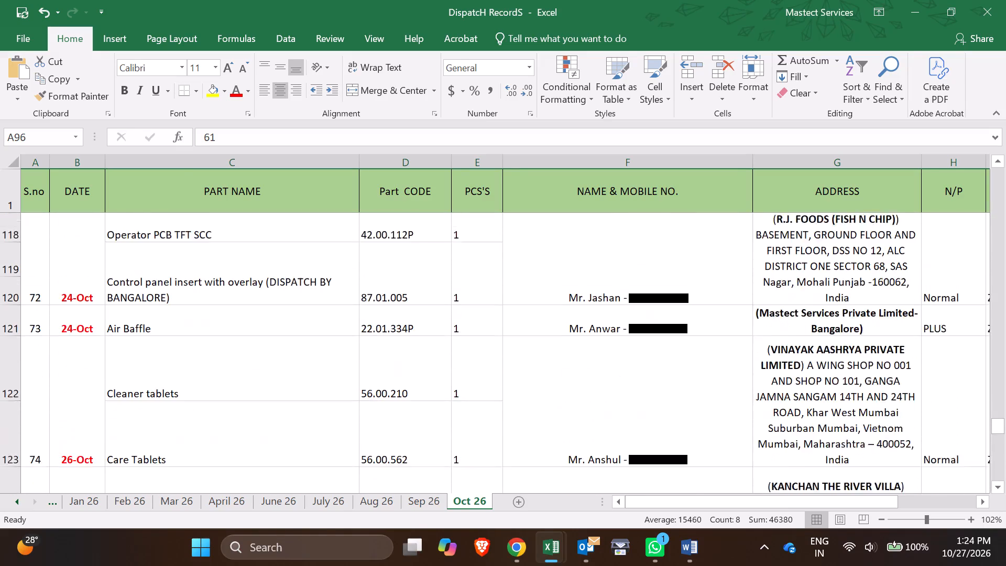
scroll(652, 361, down, 4)
click(659, 314)
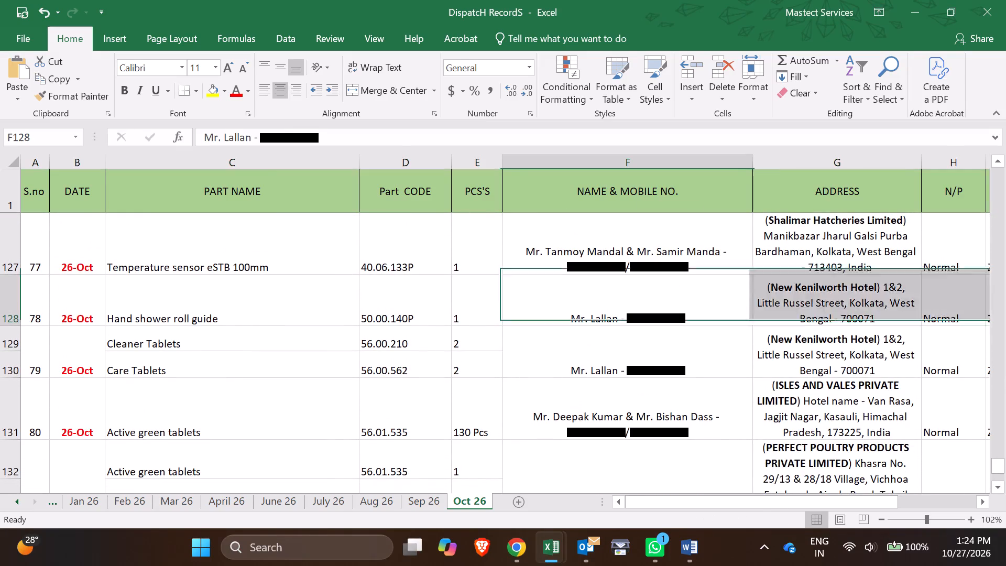
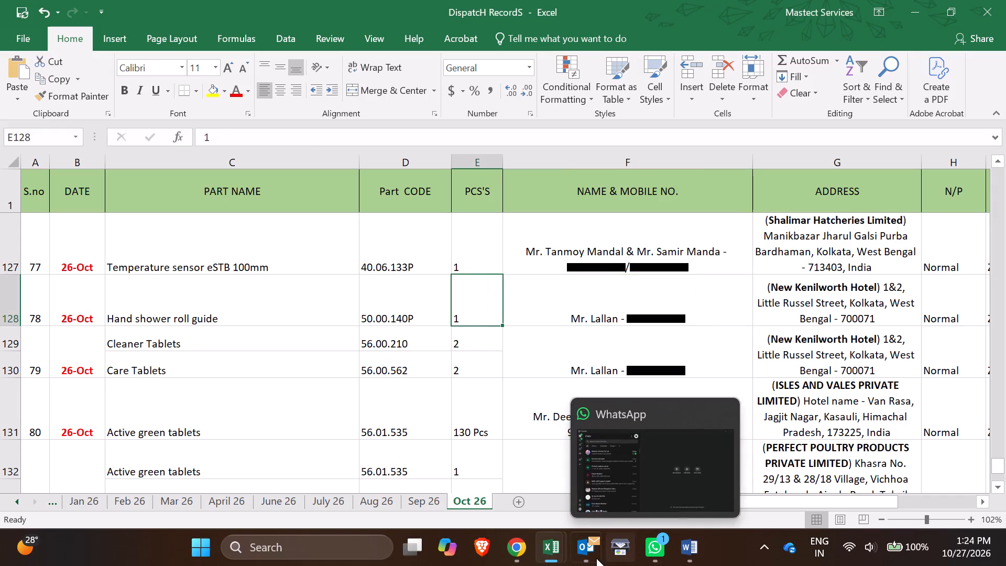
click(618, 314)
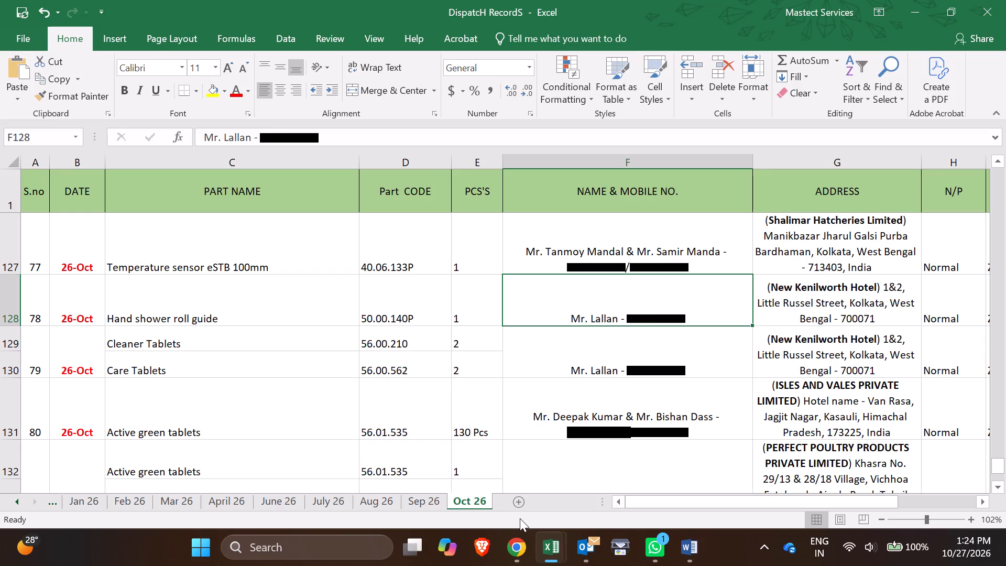
Browse the Mastect - Mastect Services OneDrive folder down to Acoounts, PO generated, North, and close the file browser.
key(super+e)
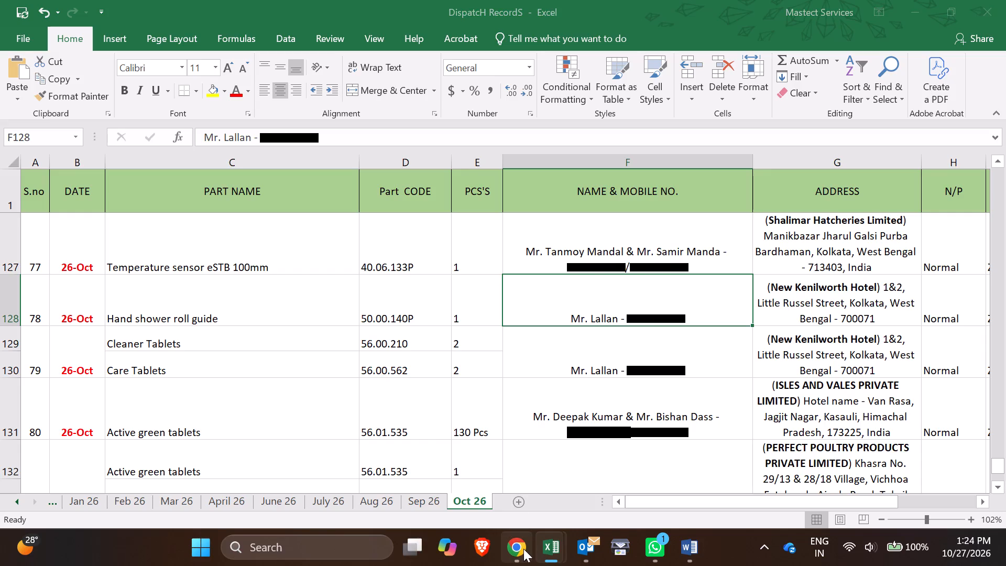
click(92, 171)
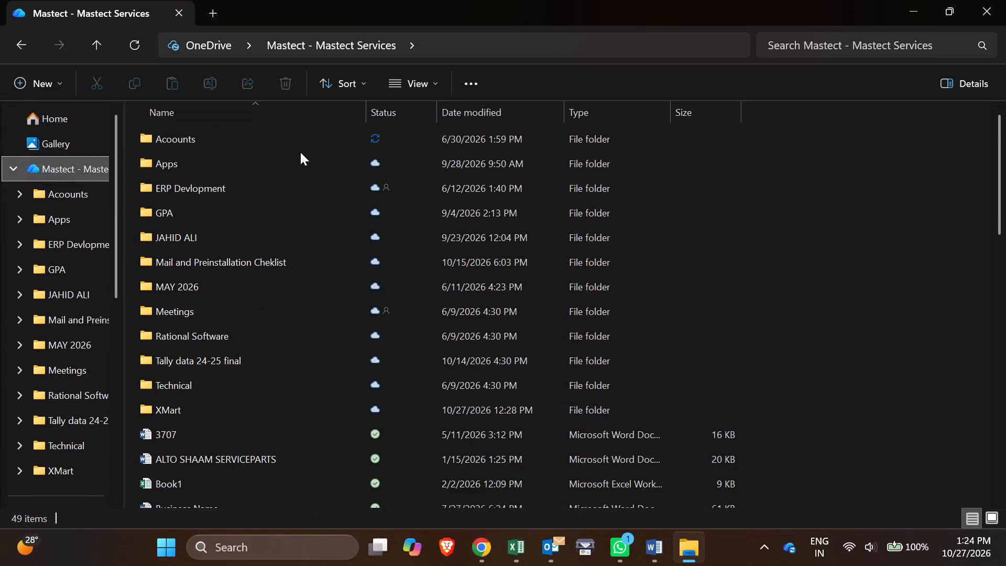
double_click(304, 135)
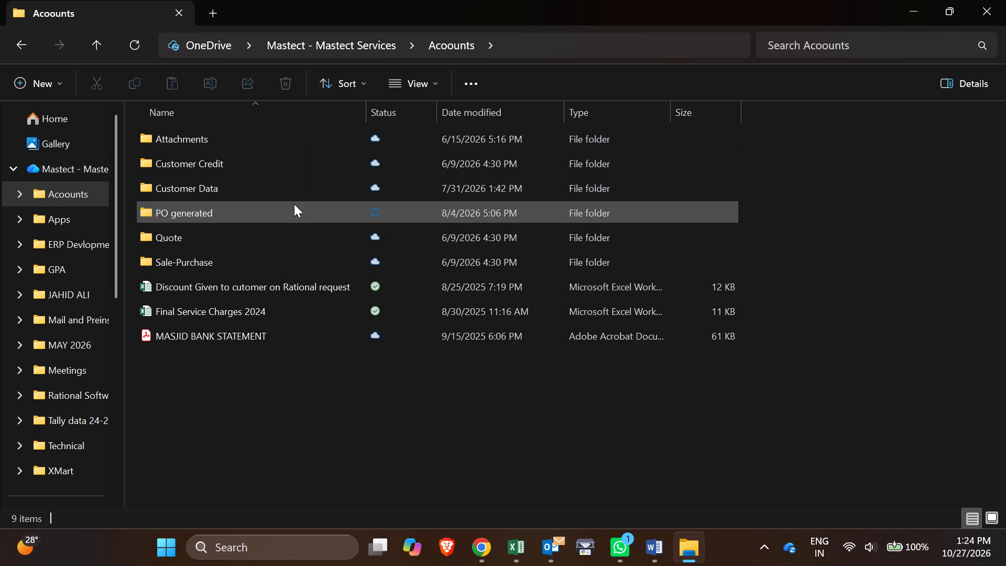
double_click(294, 210)
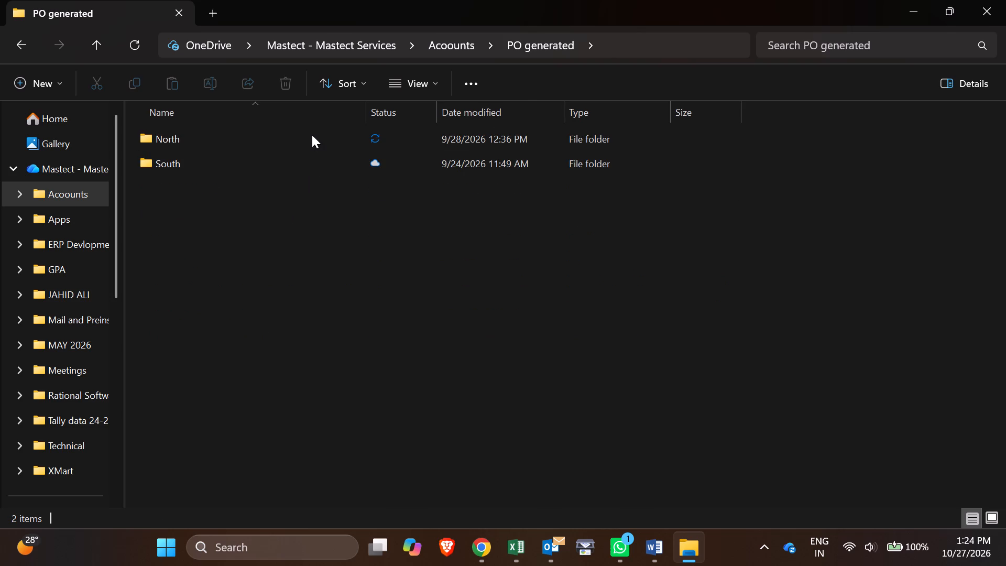
double_click(312, 135)
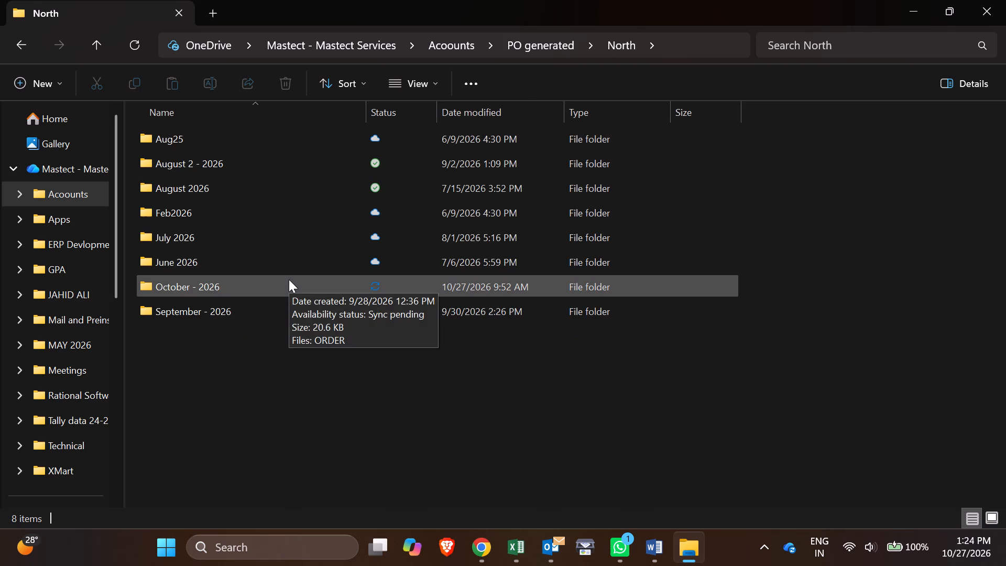
click(1005, 0)
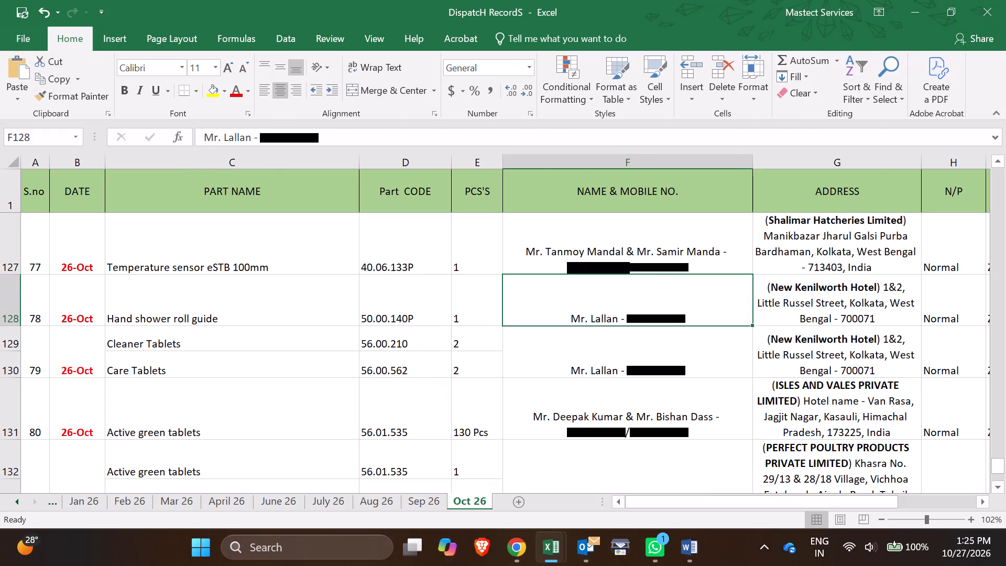
Switch to the open ORDER workbook and save it.
key(alt+Tab)
key(alt+Tab)
key(alt+Tab)
key(alt+Tab)
key(alt+Tab)
key(alt+Tab)
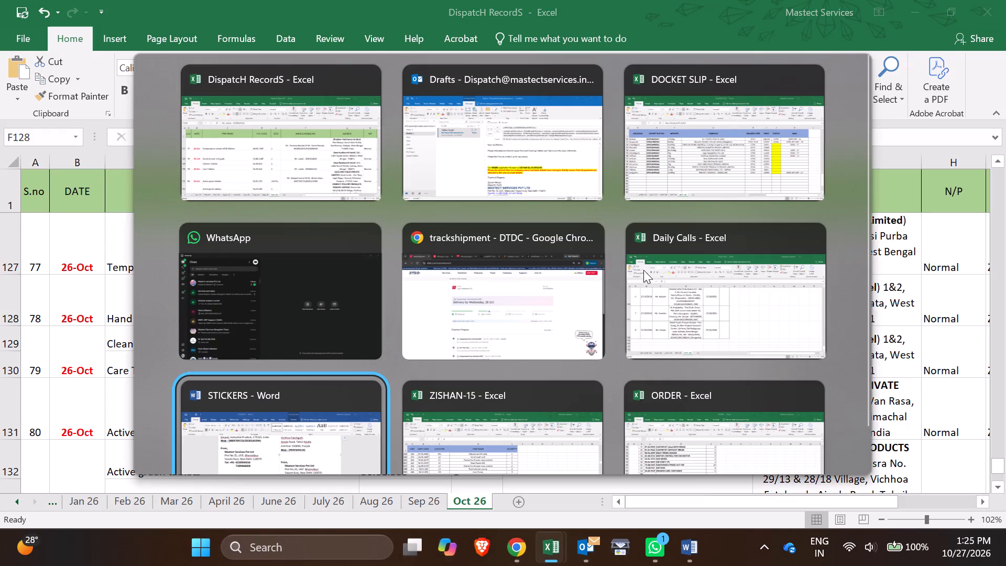
key(alt+Tab)
key(alt+Tab)
key(alt+Tab)
key(alt+Tab)
key(alt+Tab)
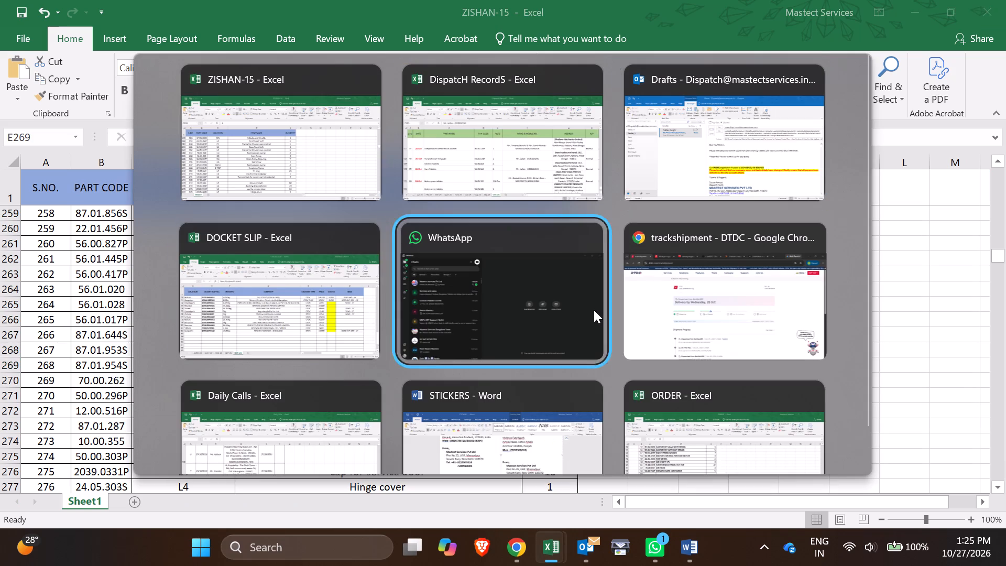
key(alt+Tab)
key(alt+Tab)
key(alt+Tab)
key(alt+Tab)
click(440, 320)
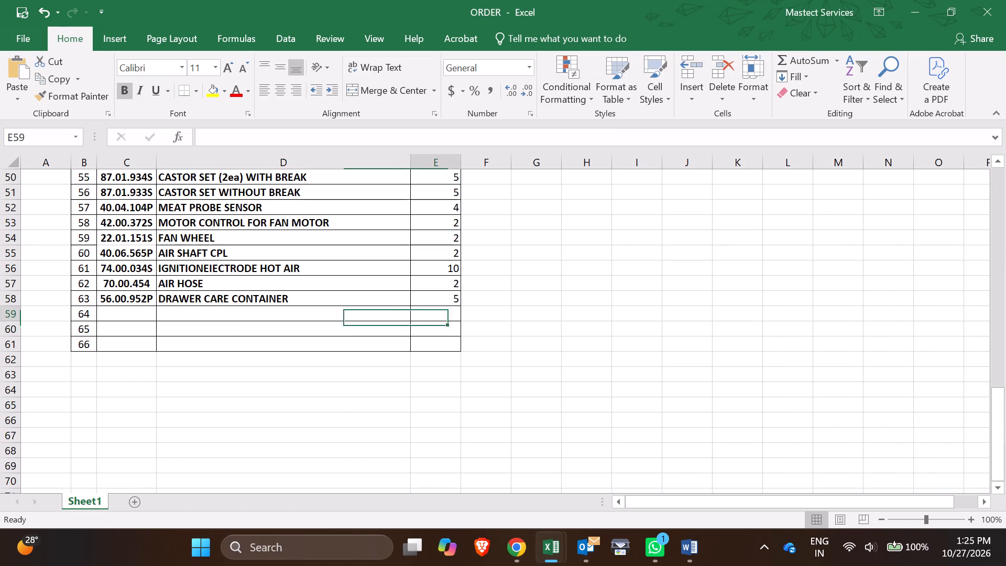
key(ctrl+s)
key(ctrl+s)
Examine the part codes, part names and quantities throughout the ORDER list down to its end before leaving the workbook.
scroll(440, 320, up, 7)
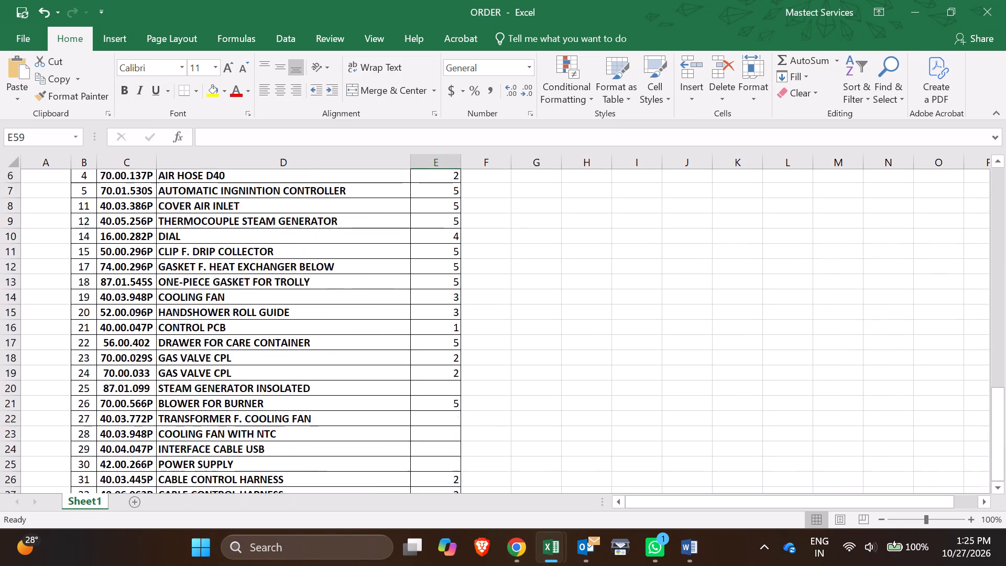
scroll(440, 320, up, 4)
scroll(440, 320, down, 7)
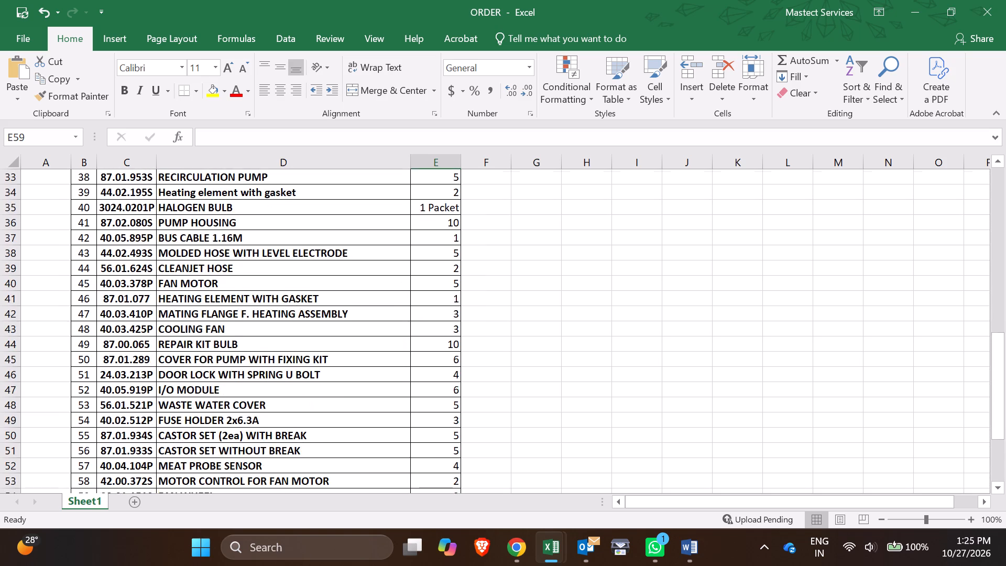
scroll(440, 320, down, 4)
key(alt+Tab)
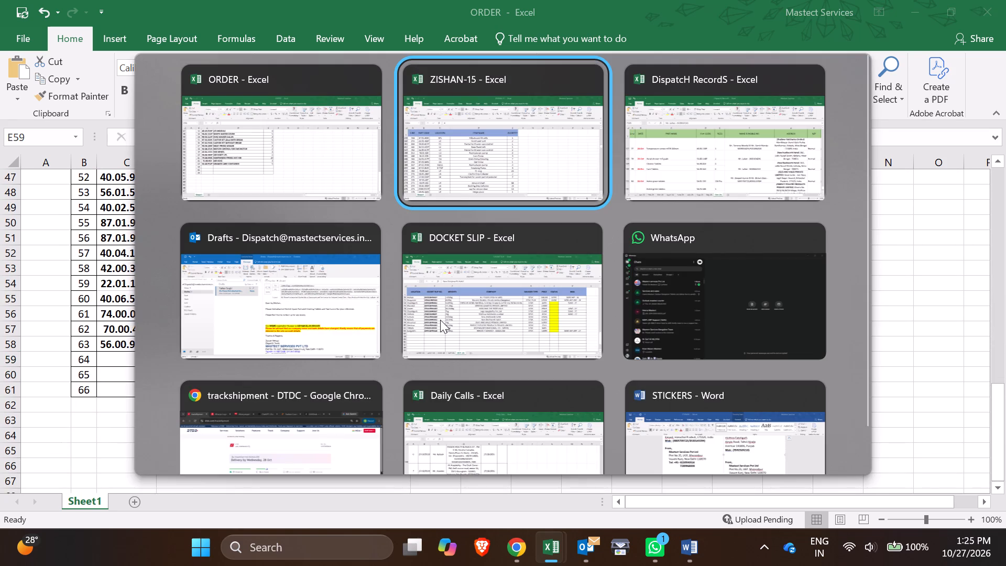
Switch from the ORDER workbook to the ZISHAN-15 workbook to compare their part lists.
key(alt+Tab)
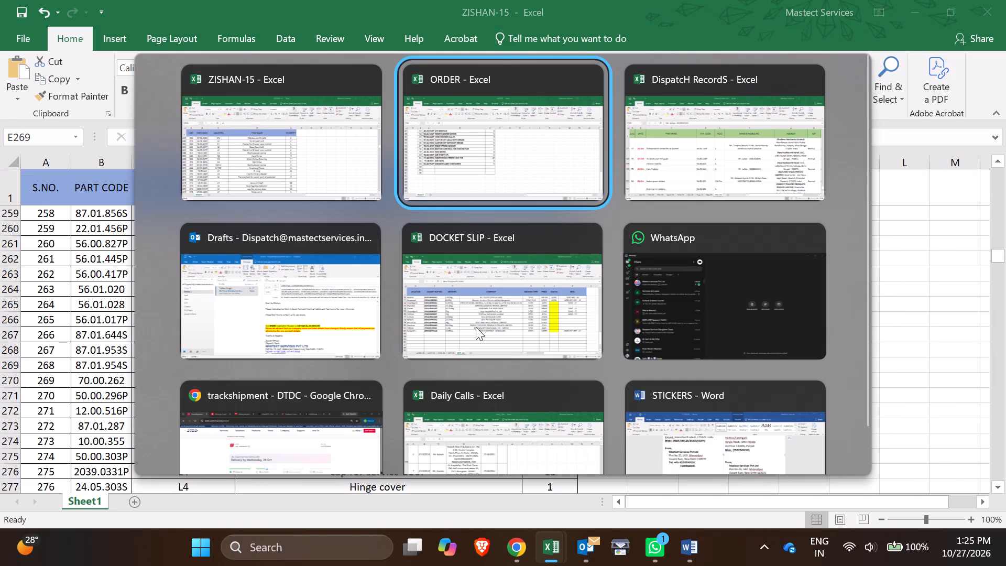
Switch back to the ORDER workbook, save it and close it.
key(alt+Tab)
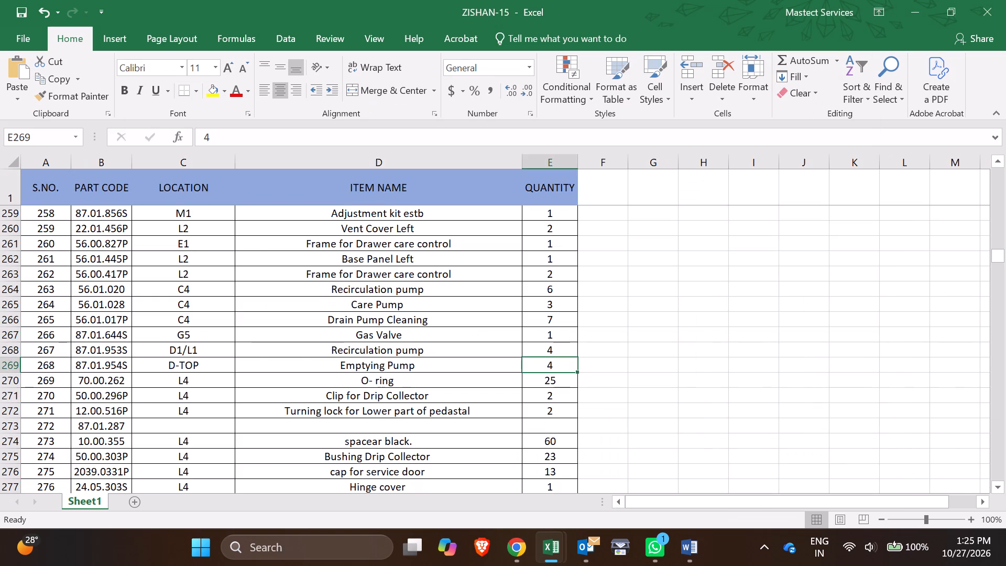
key(alt+Tab)
click(400, 324)
key(ctrl+s)
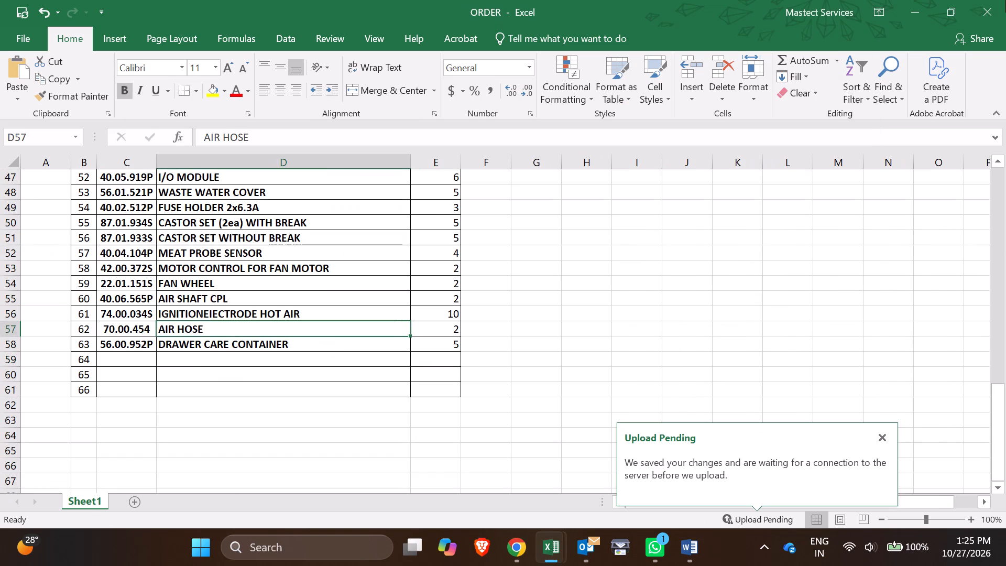
click(1005, 0)
click(579, 309)
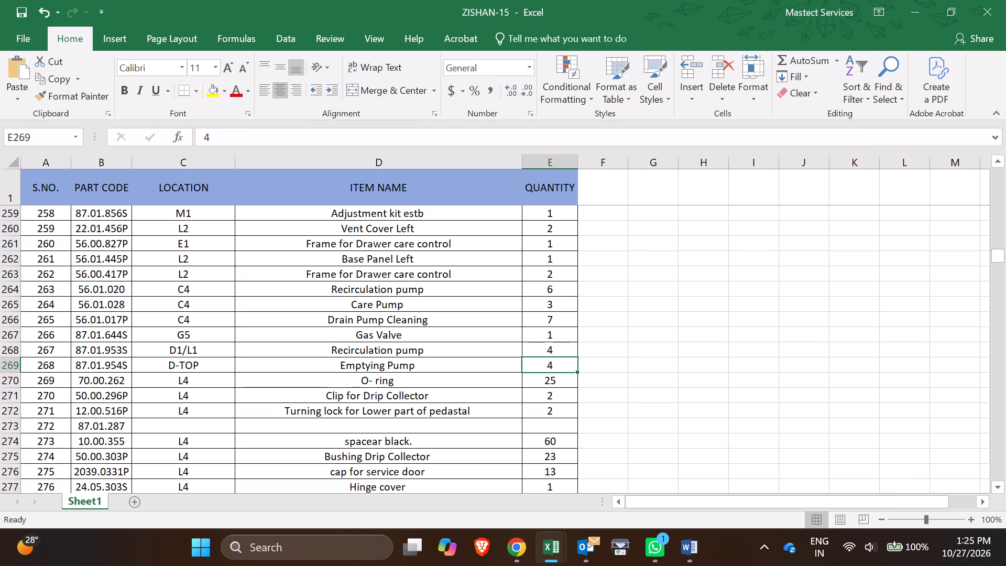
Save the ZISHAN-15 workbook.
click(556, 308)
key(ctrl+s)
Switch from ZISHAN-15 to the October sheet of the DispatcH RecordS workbook.
key(alt+Tab)
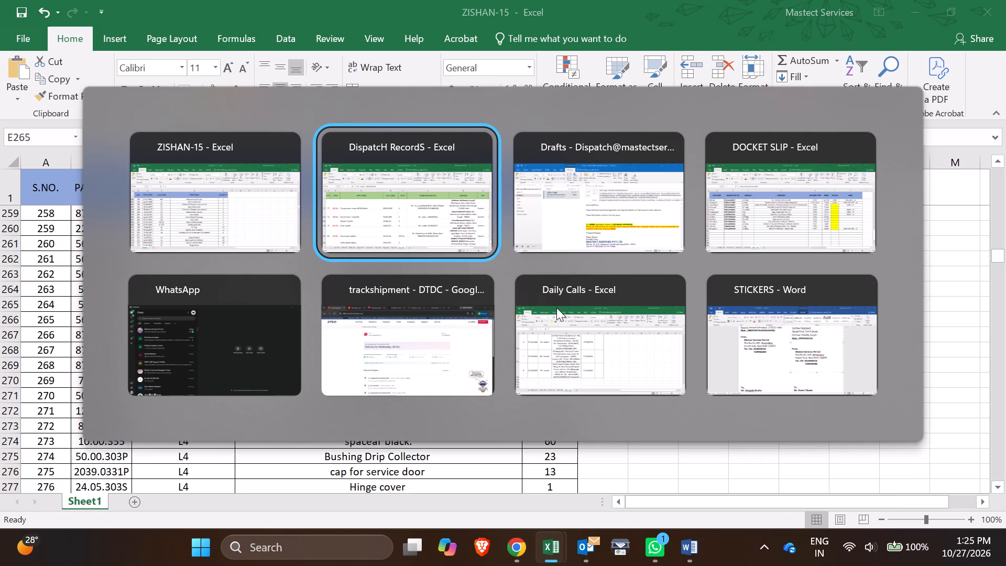
key(alt+Left)
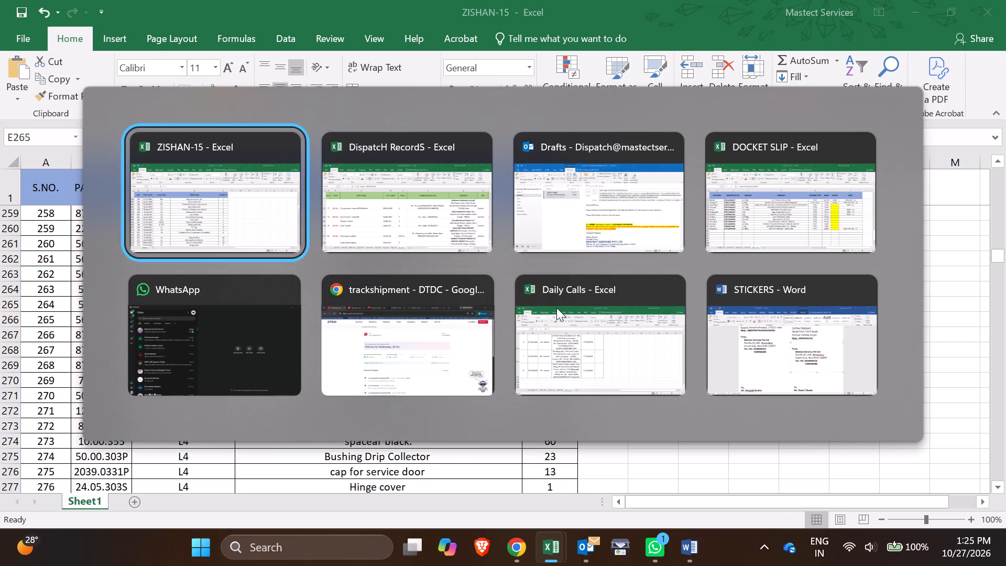
key(alt+Right)
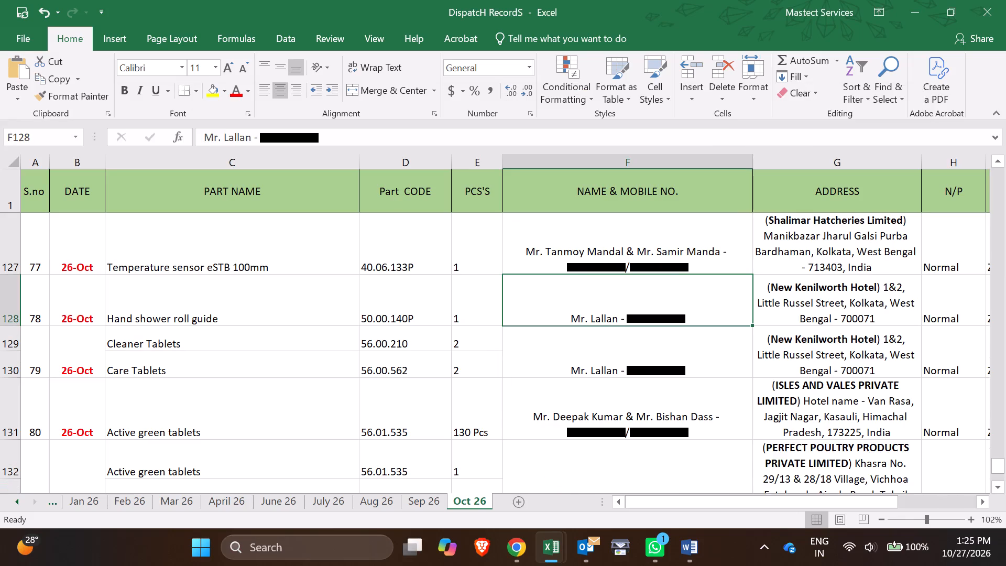
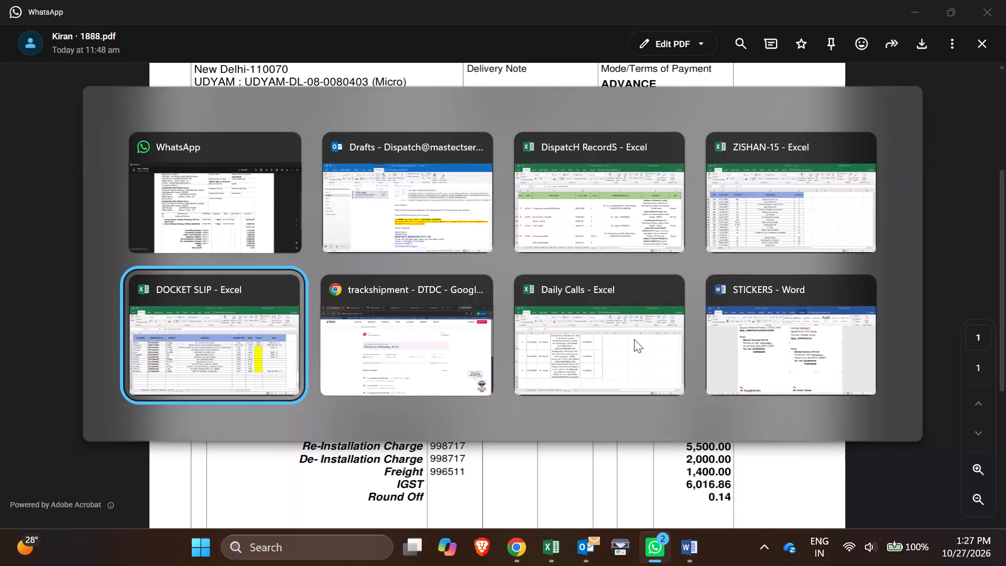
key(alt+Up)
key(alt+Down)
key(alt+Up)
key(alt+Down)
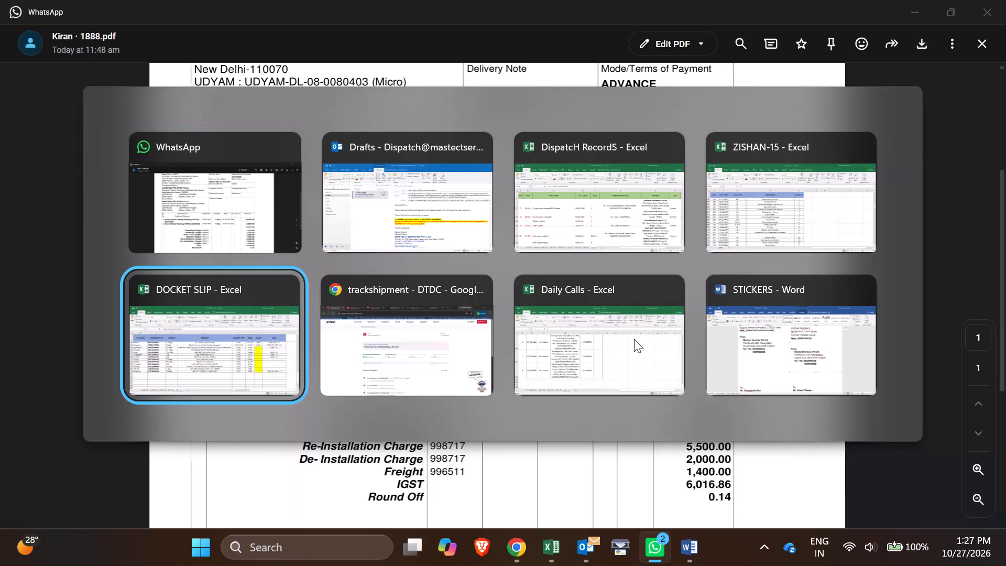
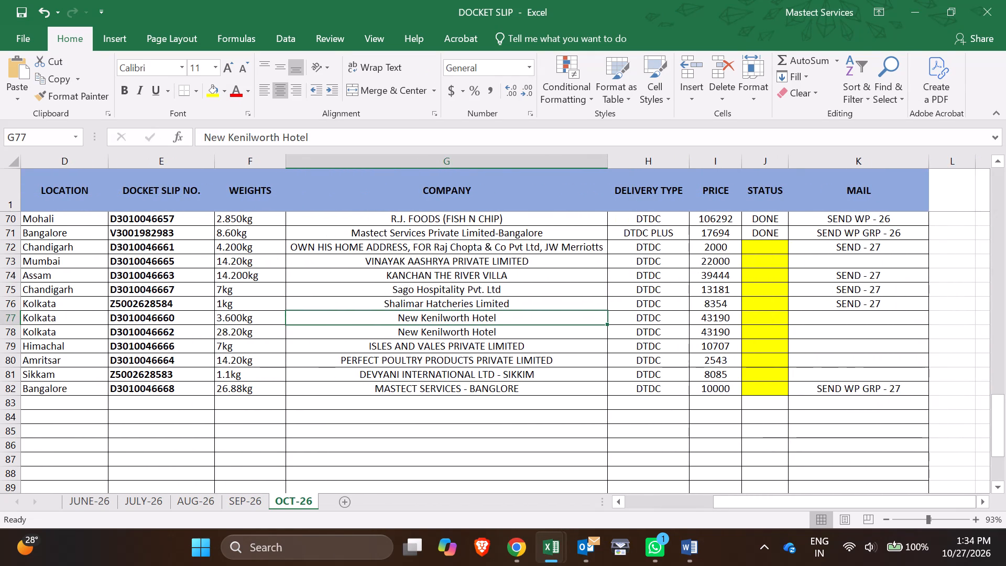
Fill the MAIL entry SEND - 27 from the Shalimar Hatcheries row down to both New Kenilworth Hotel rows and save the workbook.
click(829, 313)
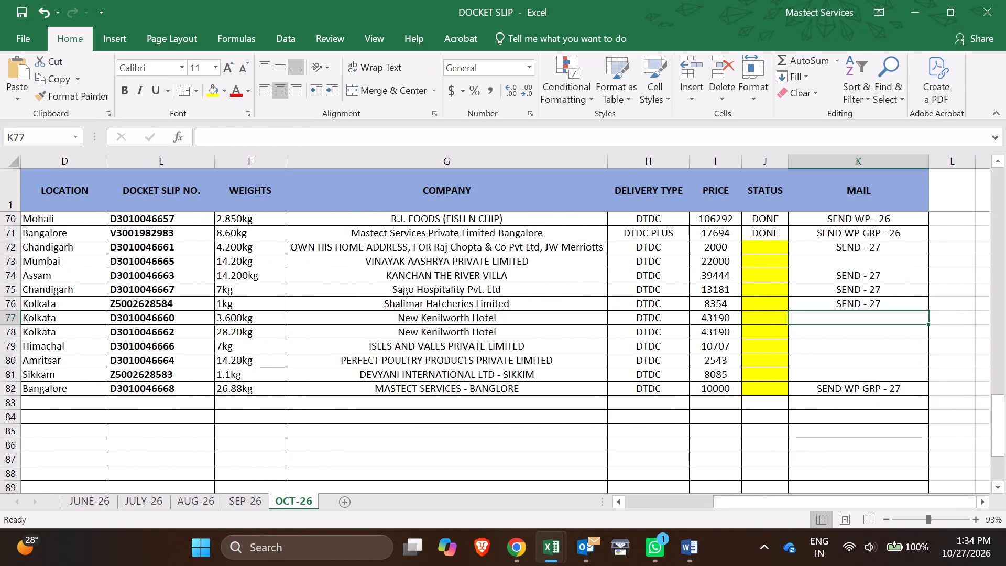
key(Up)
key(shift+Down)
key(shift+Down)
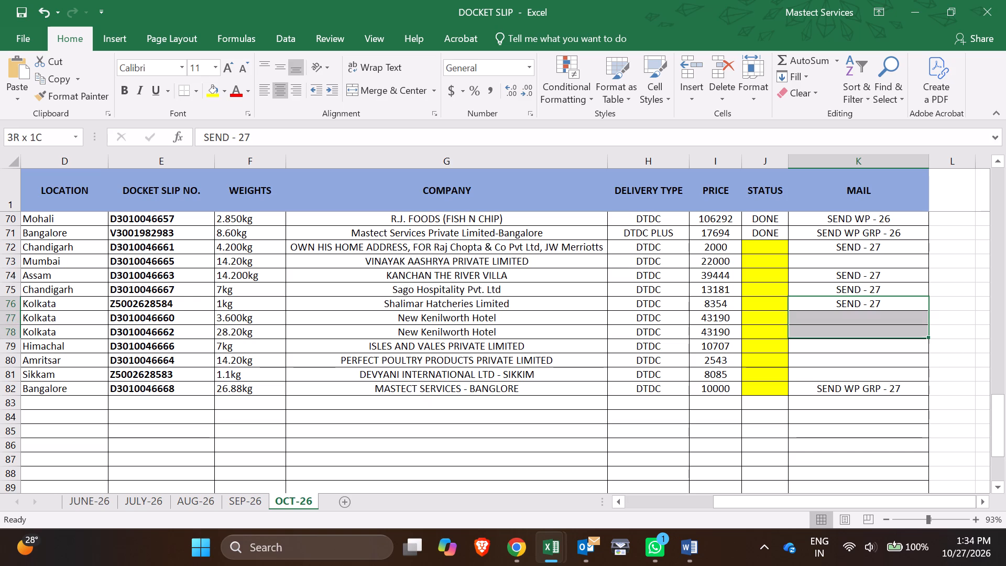
key(ctrl+d)
key(ctrl+s)
key(ctrl+s)
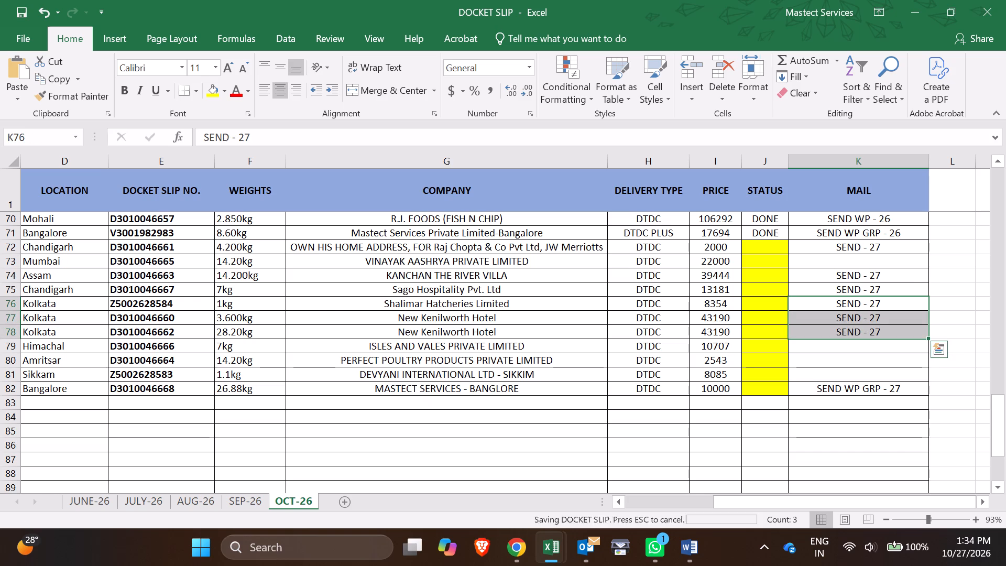
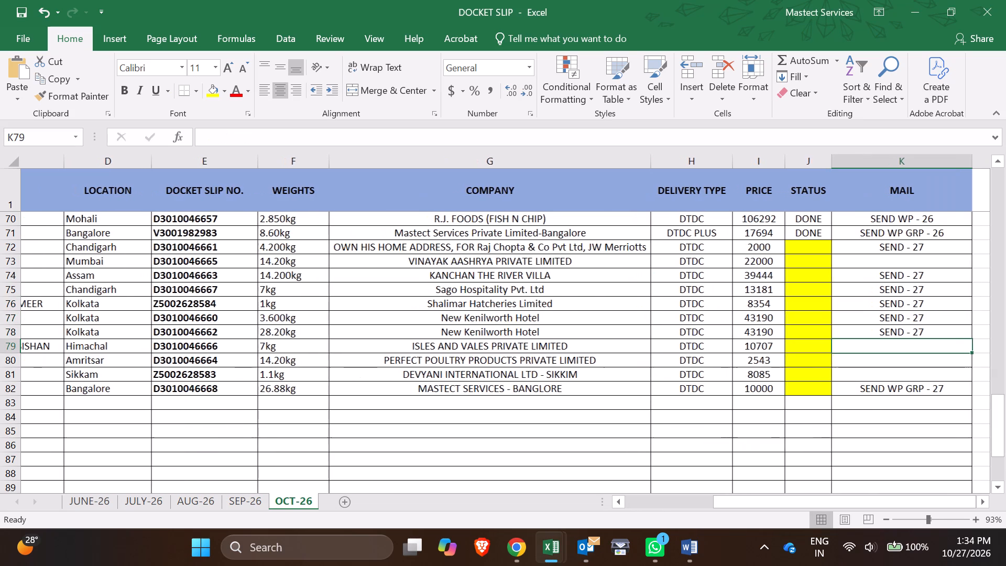
Select the Isles and Vales, Perfect Poultry Products and Devyani International Sikkim entries from COMPANY through MAIL to review them.
scroll(794, 345, right, 2)
key(Left)
key(Left)
key(Left)
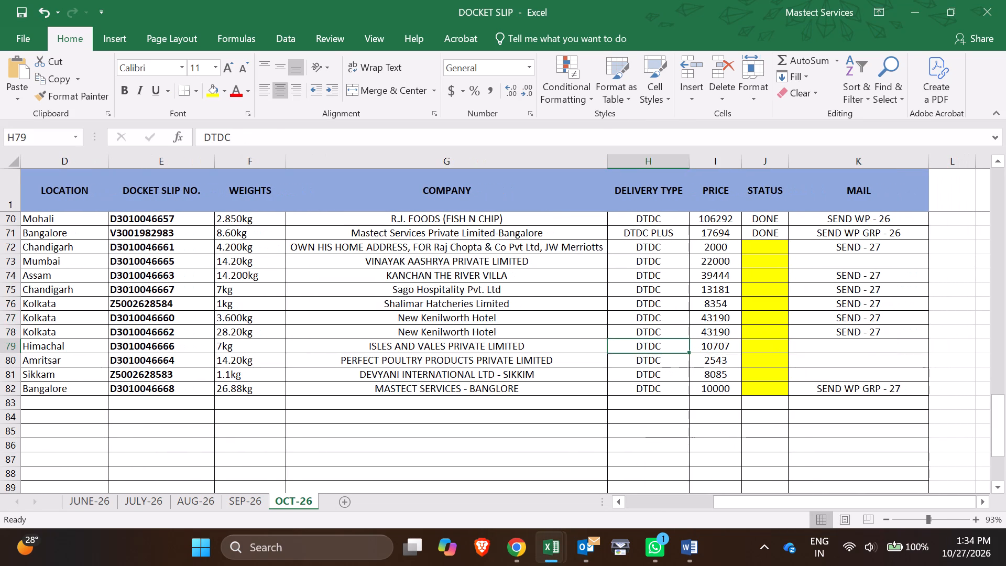
key(Left)
key(shift+Down)
key(shift+Down)
key(shift+Right)
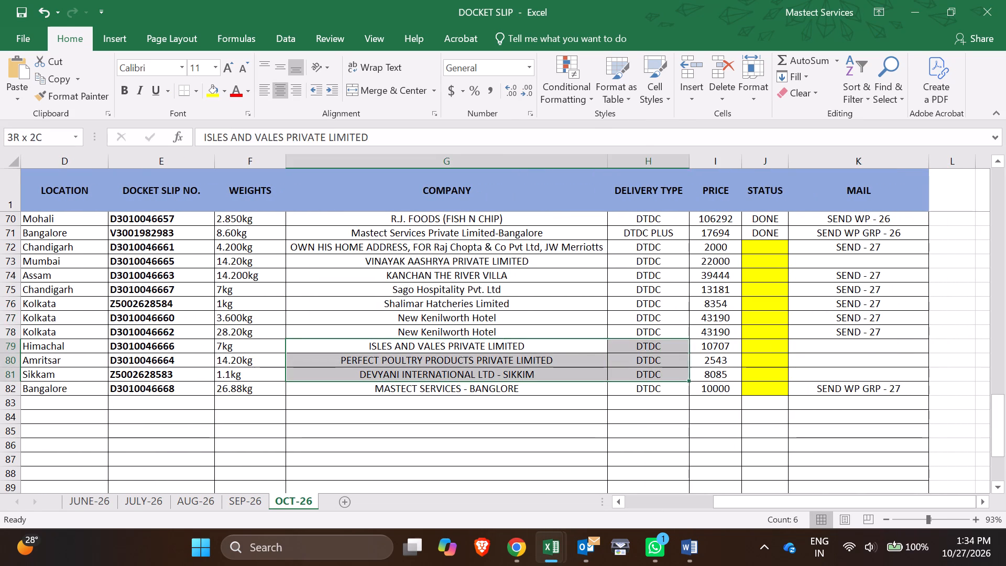
key(shift+Right)
key(shift+Right)
key(shift+Right)
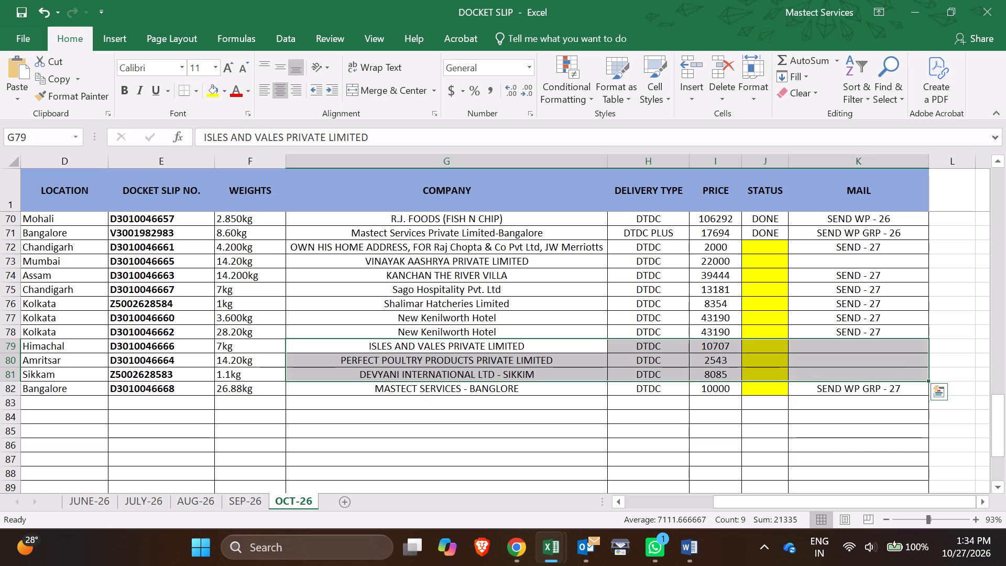
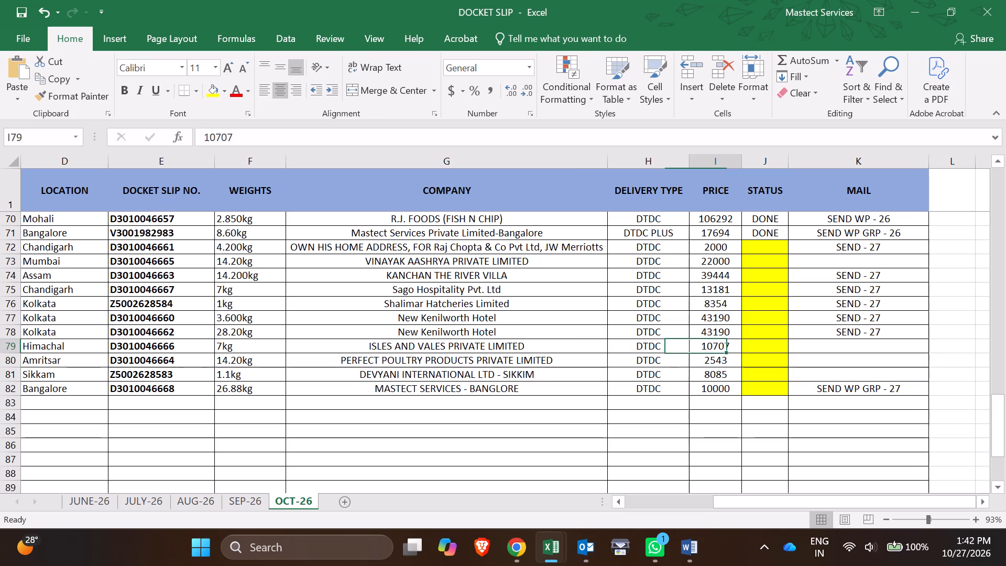
Check the MAIL cell of the ISLES AND VALES PRIVATE LIMITED entry and save the DOCKET SLIP workbook.
key(Right)
key(Right)
key(ctrl+s)
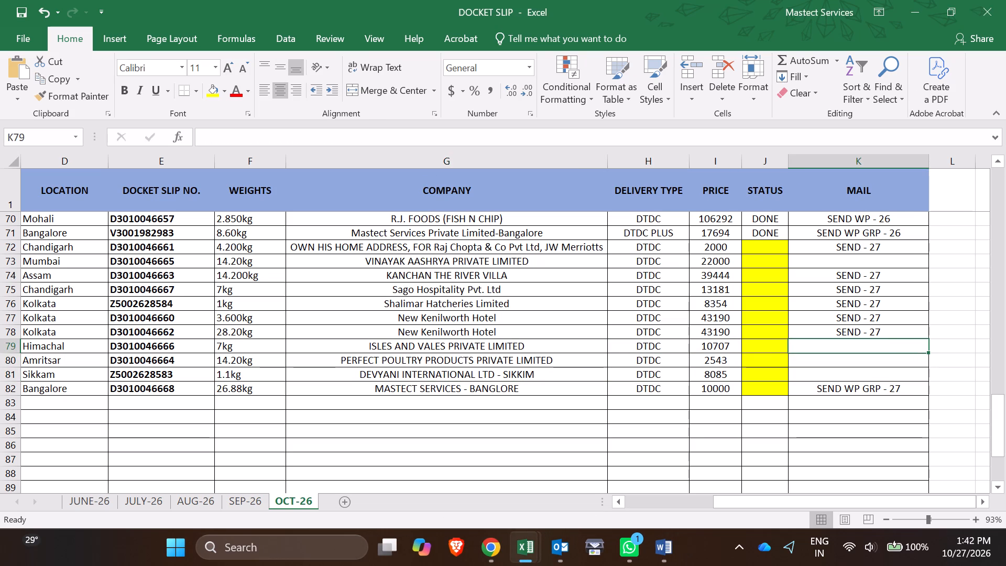
key(ctrl+s)
key(ctrl+s)
Go back to the COMPANY cell of the ISLES AND VALES PRIVATE LIMITED entry for Himachal.
key(Left)
key(Left)
key(Left)
key(Left)
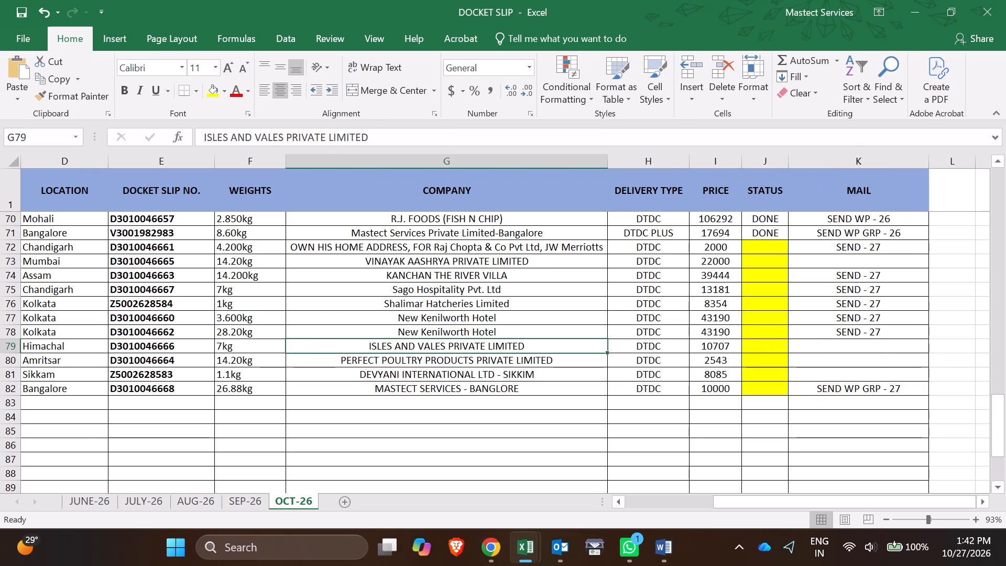
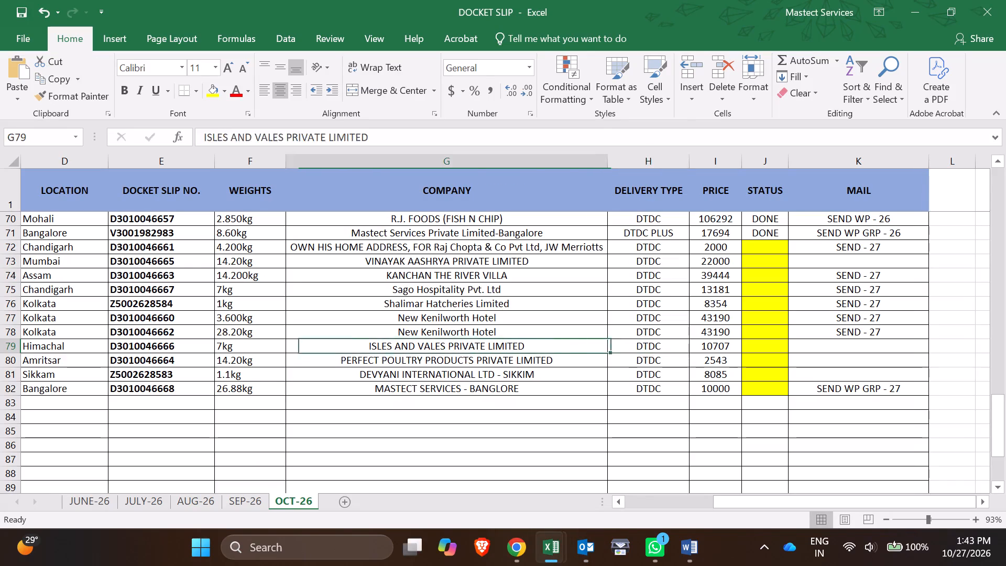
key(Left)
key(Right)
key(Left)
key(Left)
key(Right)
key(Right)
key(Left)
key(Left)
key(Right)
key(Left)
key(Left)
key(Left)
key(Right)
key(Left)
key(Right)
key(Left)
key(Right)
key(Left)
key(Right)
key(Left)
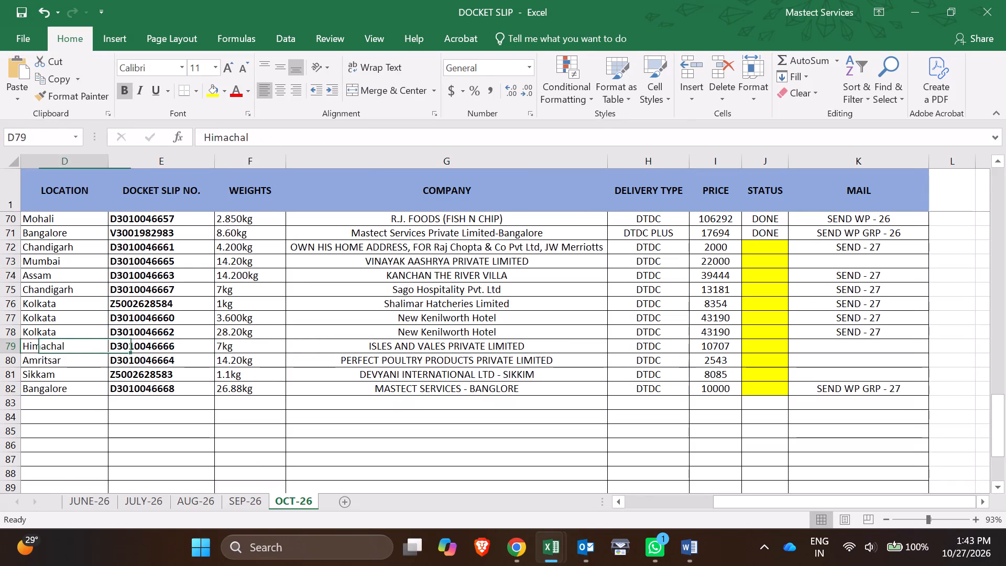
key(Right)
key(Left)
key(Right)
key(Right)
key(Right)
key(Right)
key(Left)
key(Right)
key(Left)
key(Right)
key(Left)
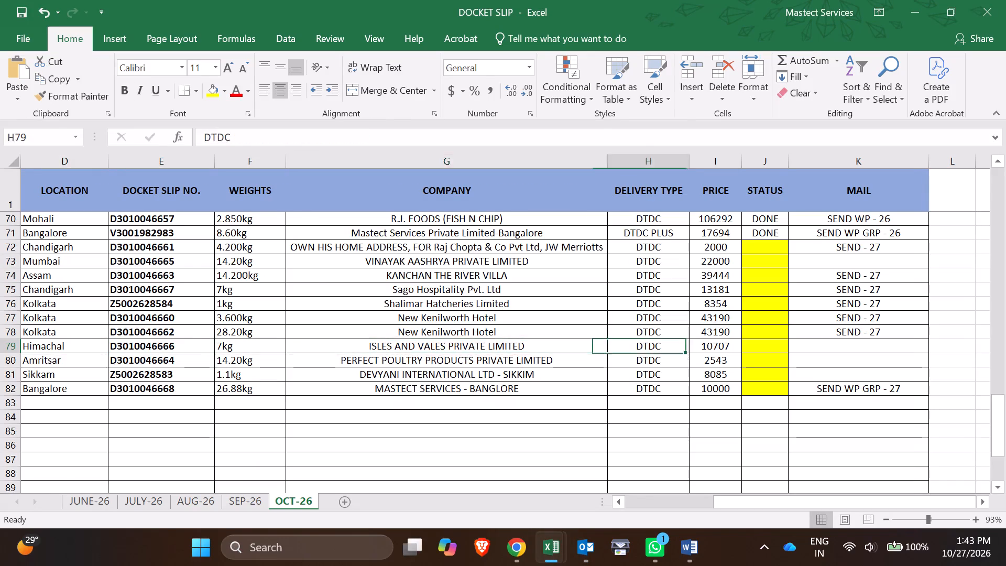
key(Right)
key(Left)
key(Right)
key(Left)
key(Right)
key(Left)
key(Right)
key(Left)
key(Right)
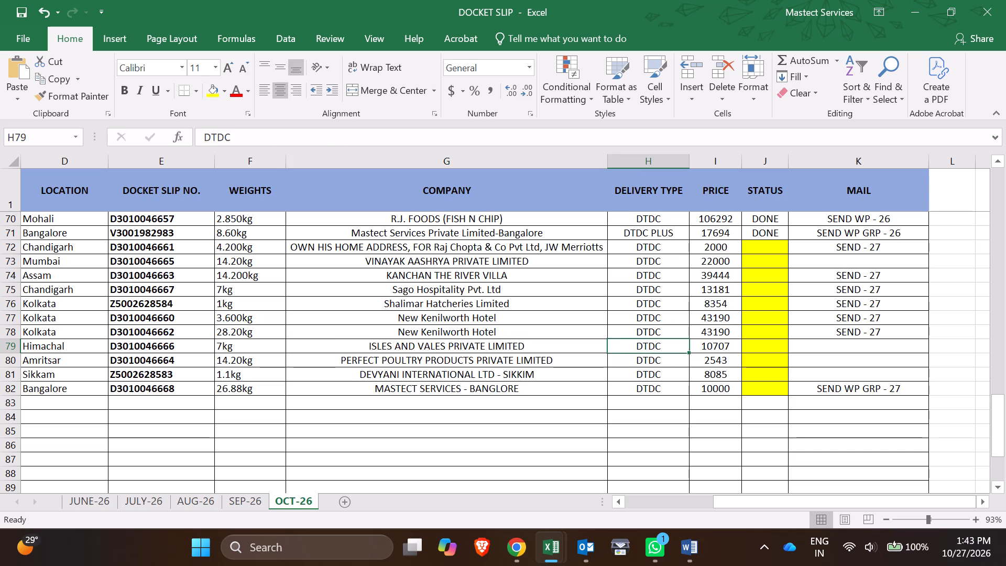
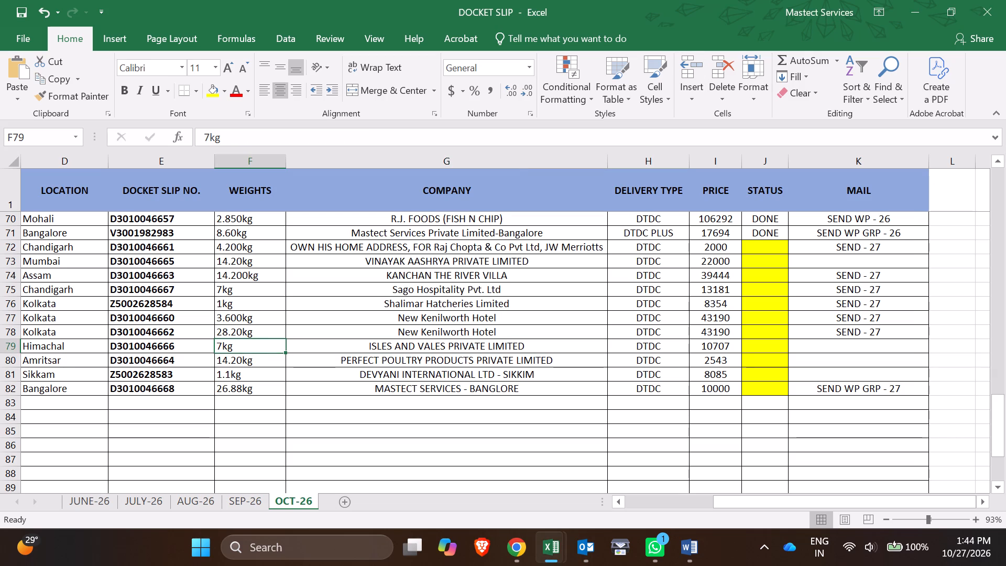
Review the October entries whose MAIL column is blank, from ISLES AND VALES PRIVATE LIMITED through DEVYANI INTERNATIONAL LTD - SIKKIM.
click(306, 345)
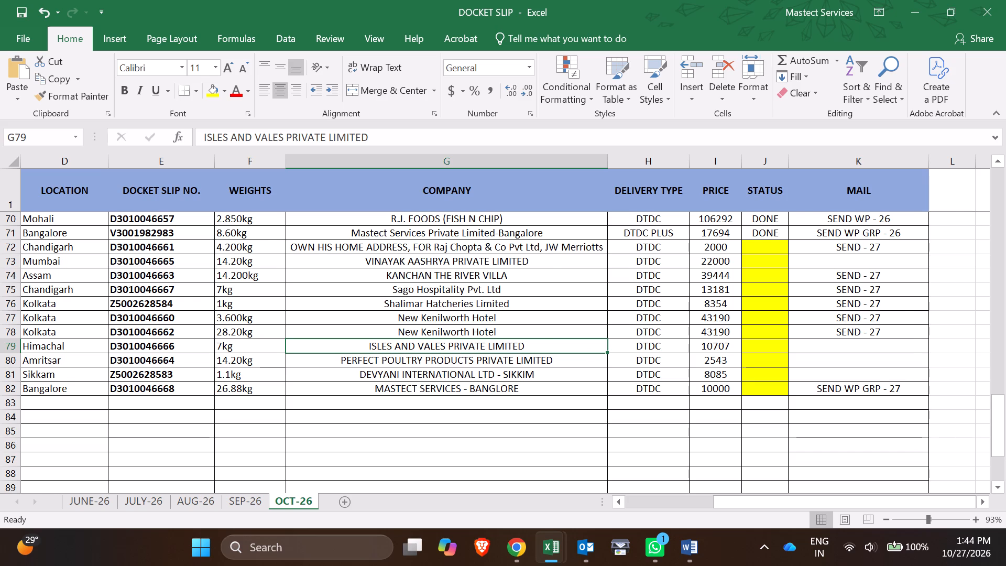
scroll(306, 345, right, 1)
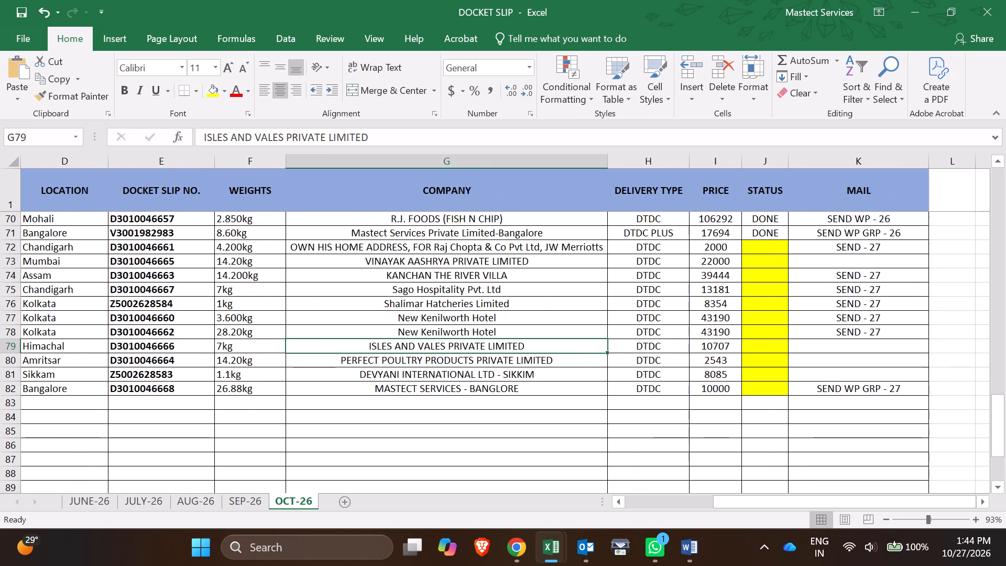
key(Down)
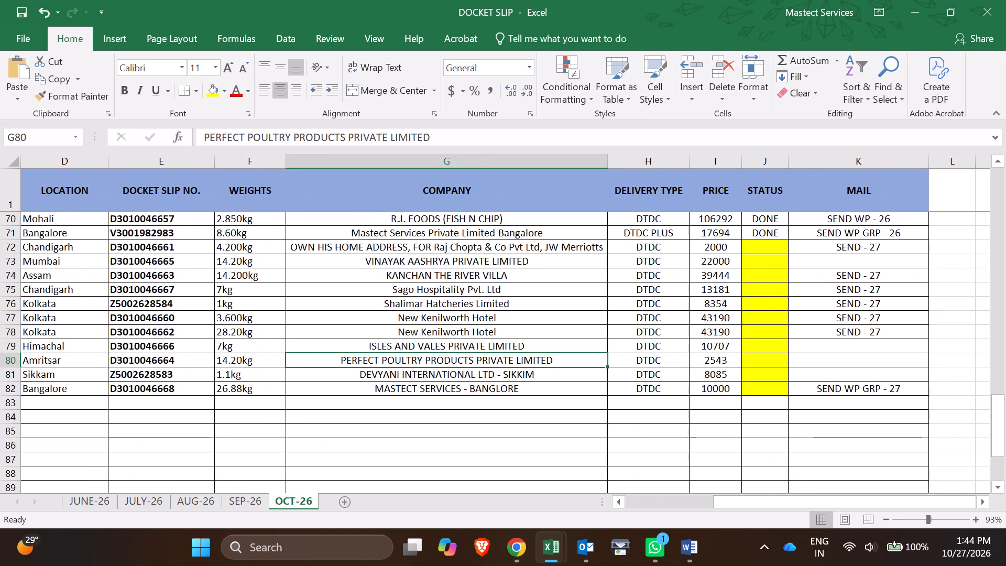
key(Down)
key(Up)
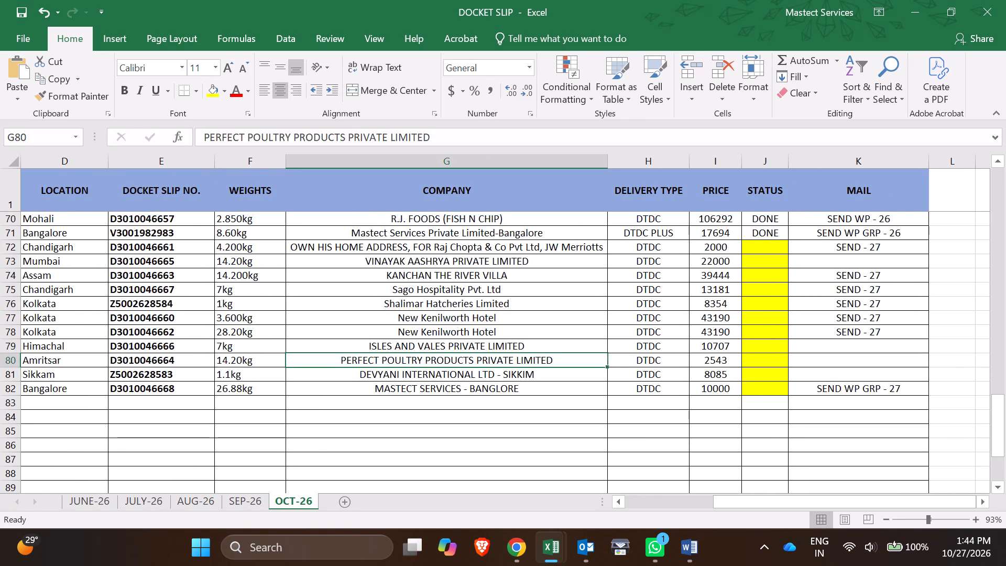
key(Up)
key(Down)
key(Down)
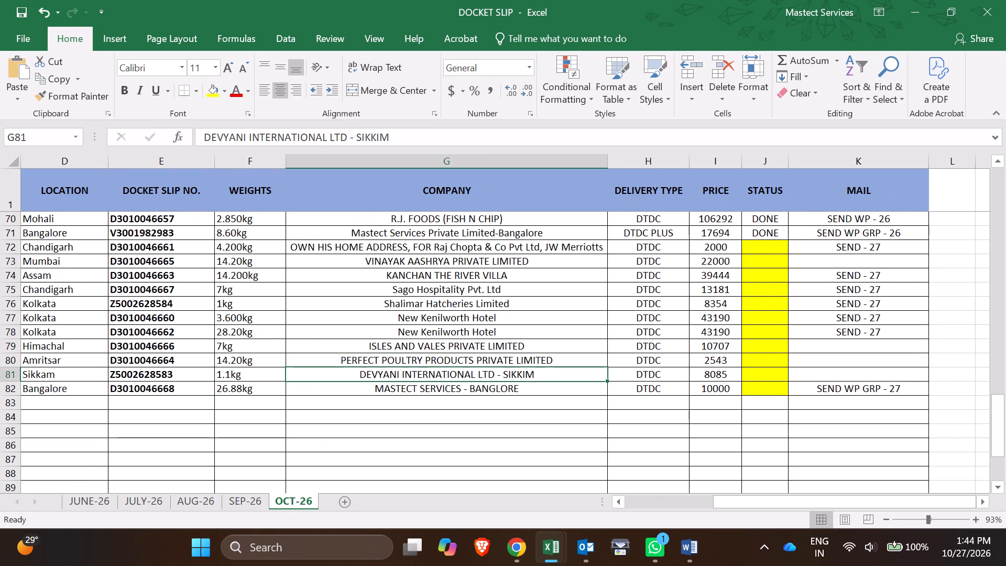
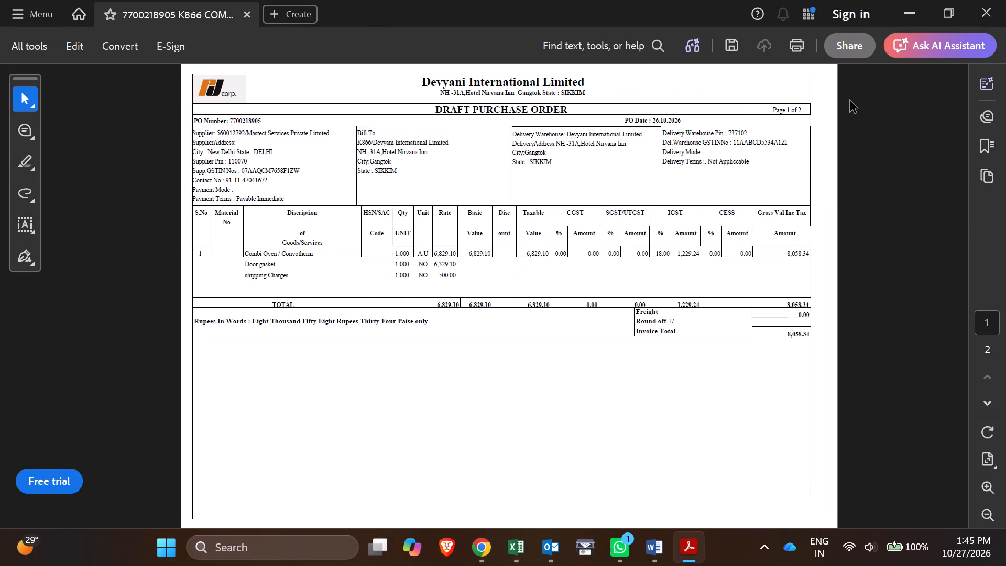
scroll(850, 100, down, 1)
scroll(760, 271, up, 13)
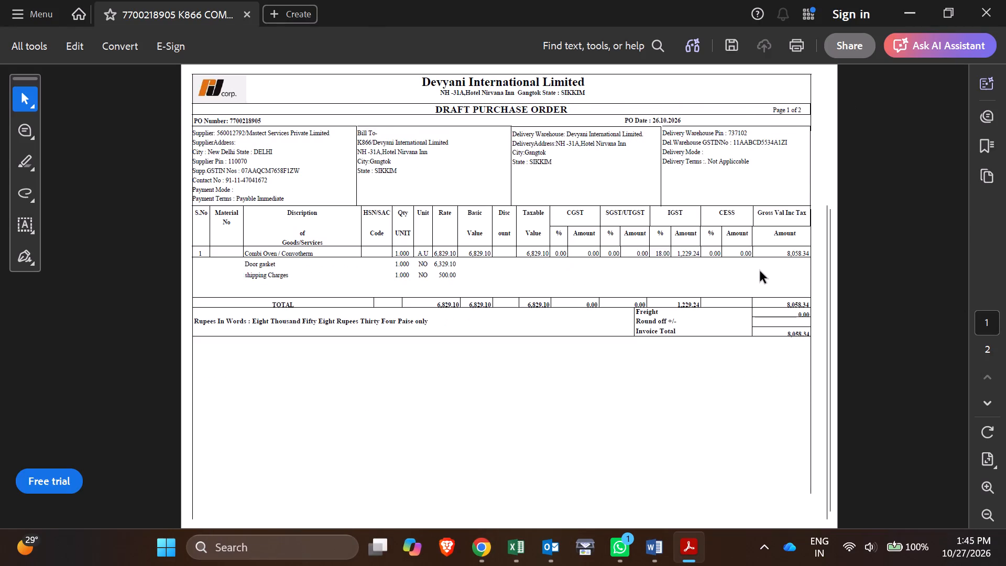
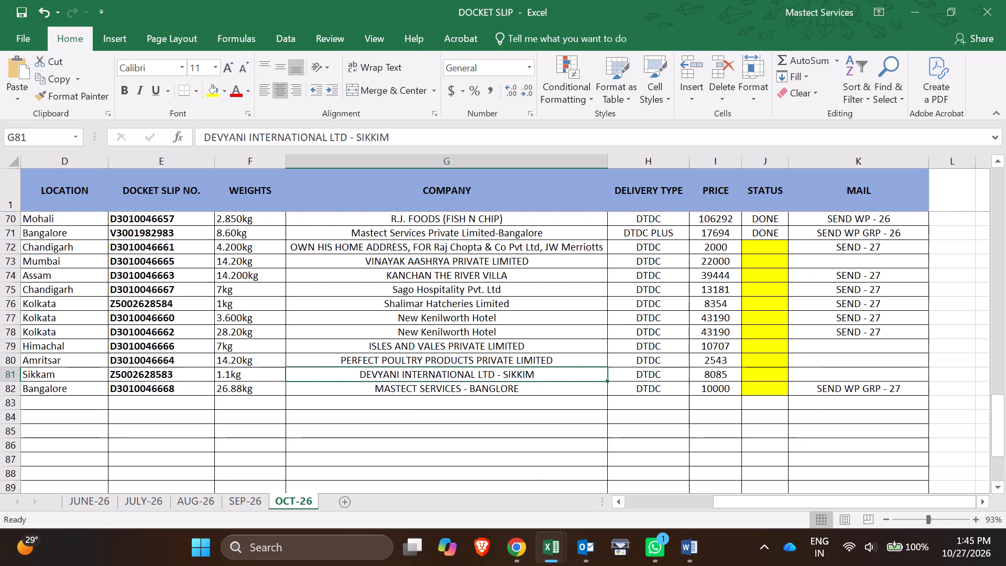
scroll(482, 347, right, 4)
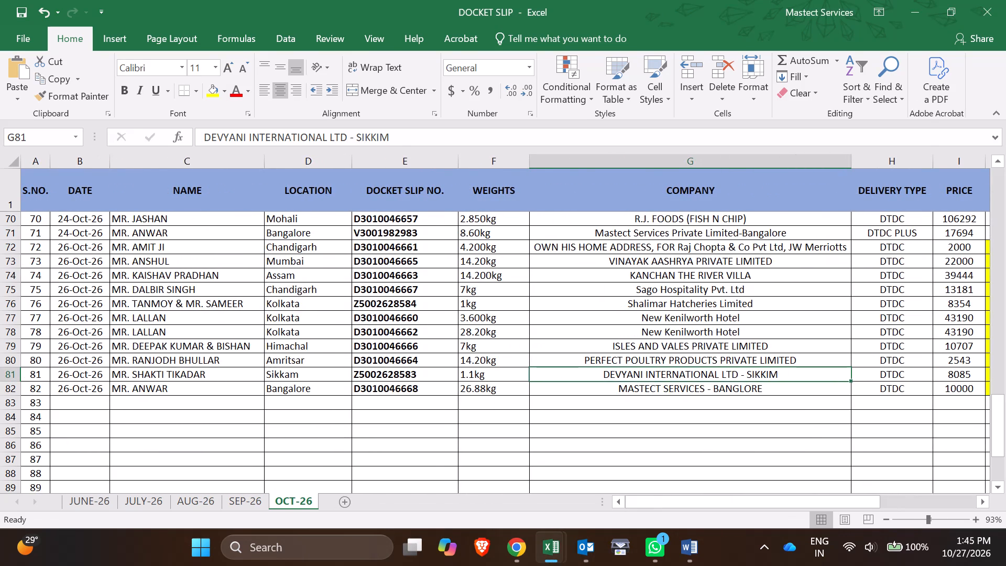
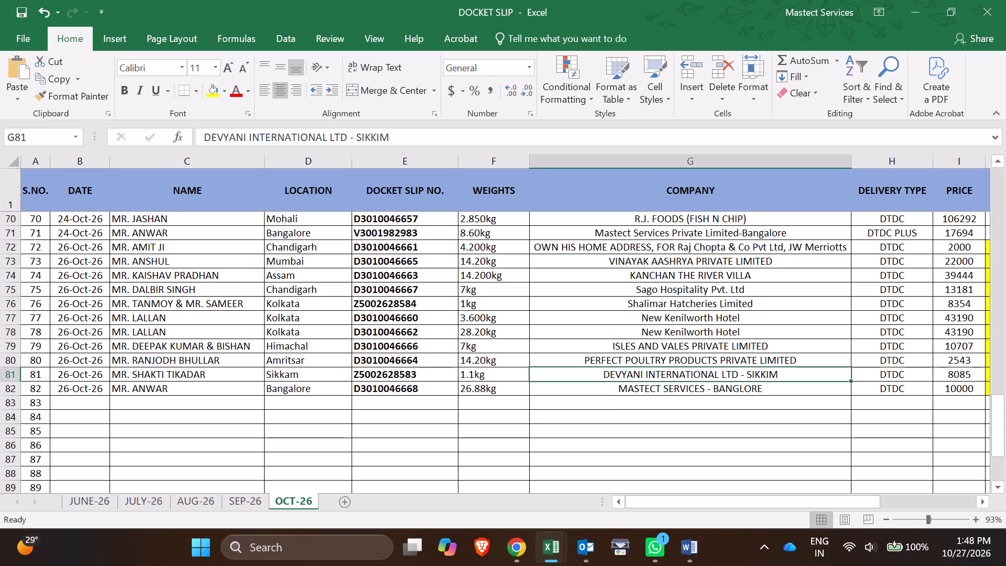
Fill the DEVYANI INTERNATIONAL LTD - SIKKIM entry's MAIL cell with SEND - 27, copied from the New Kenilworth Hotel entry, and save the workbook.
key(Left)
key(Right)
key(Right)
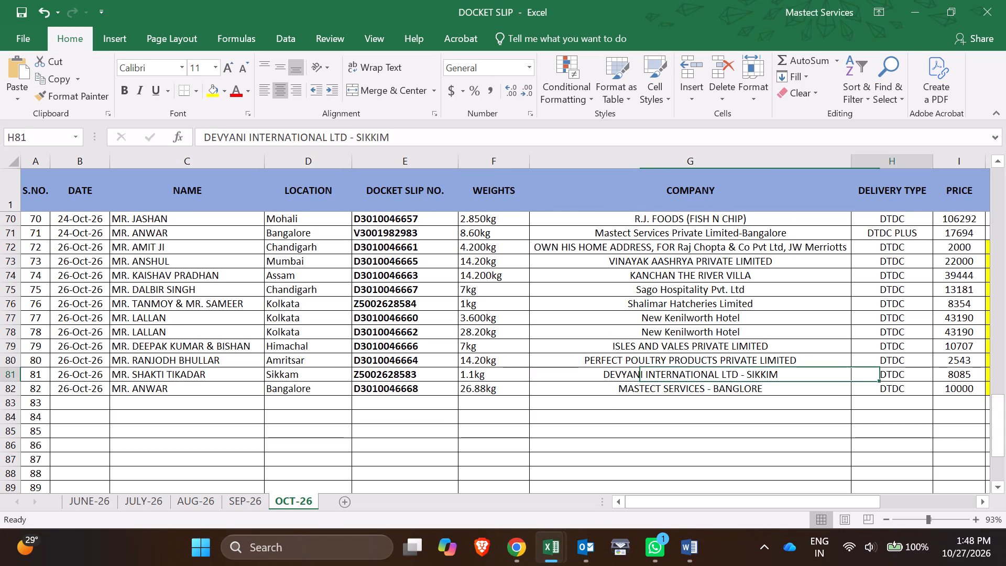
key(Right)
key(Left)
key(Left)
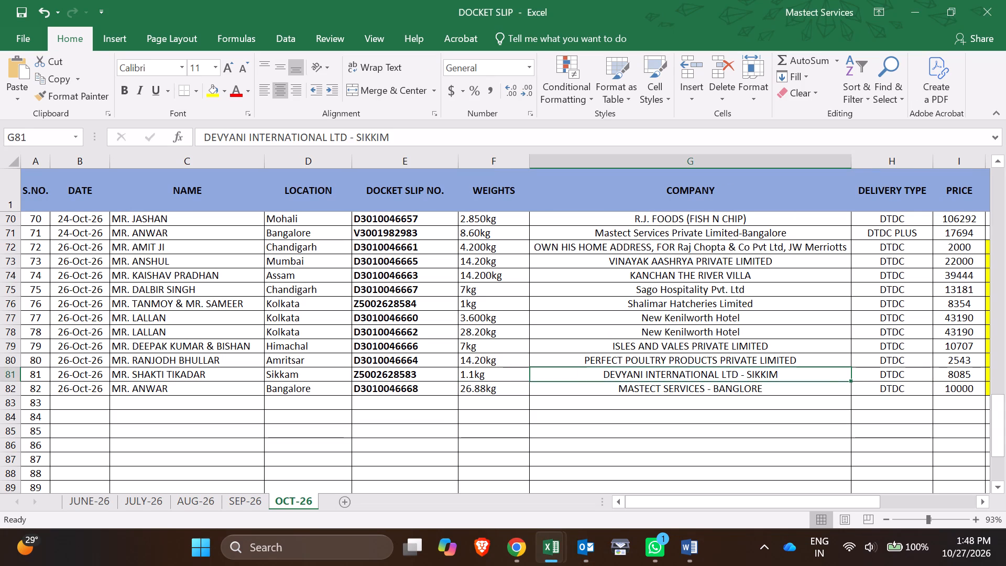
key(Right)
key(Right)
key(Right)
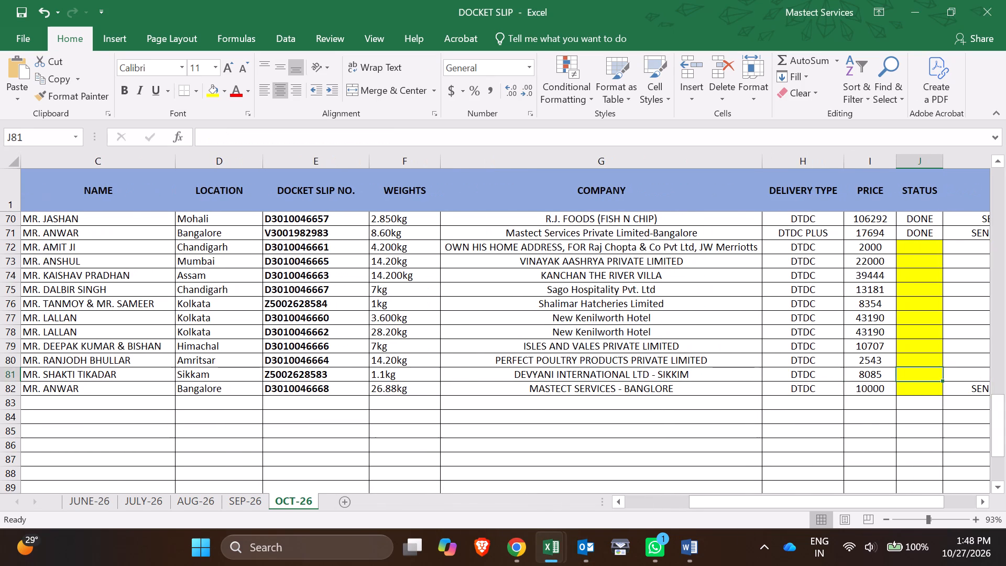
key(Right)
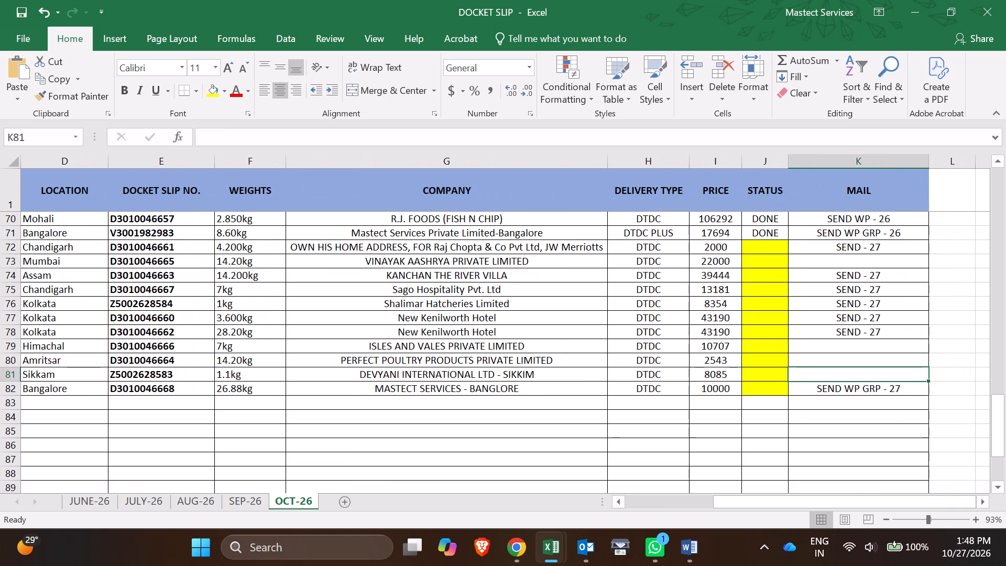
key(Up)
key(Up)
key(Up)
key(Up)
key(Down)
key(ctrl+c)
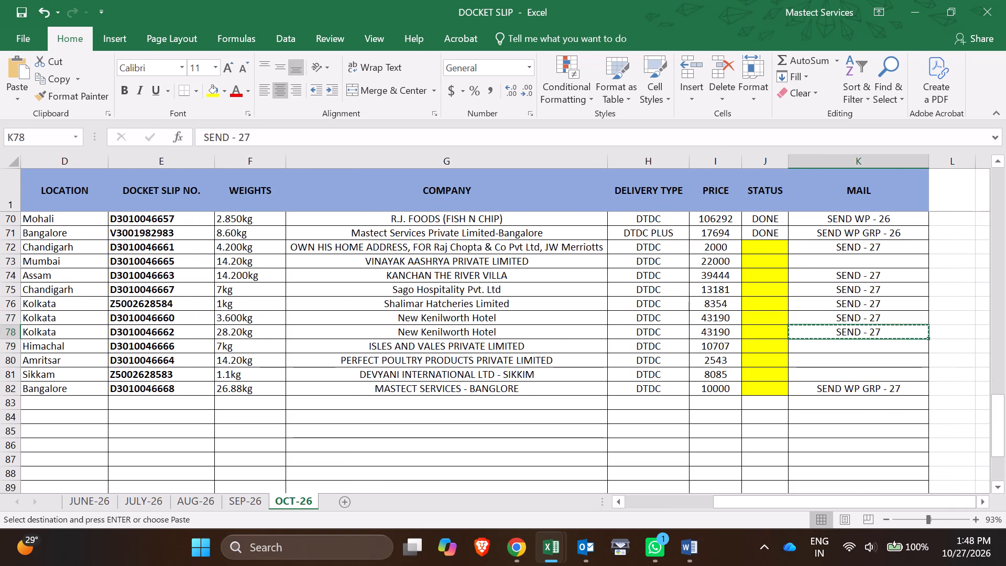
key(Down)
key(Down)
key(Down)
key(Down)
key(Up)
key(ctrl+v)
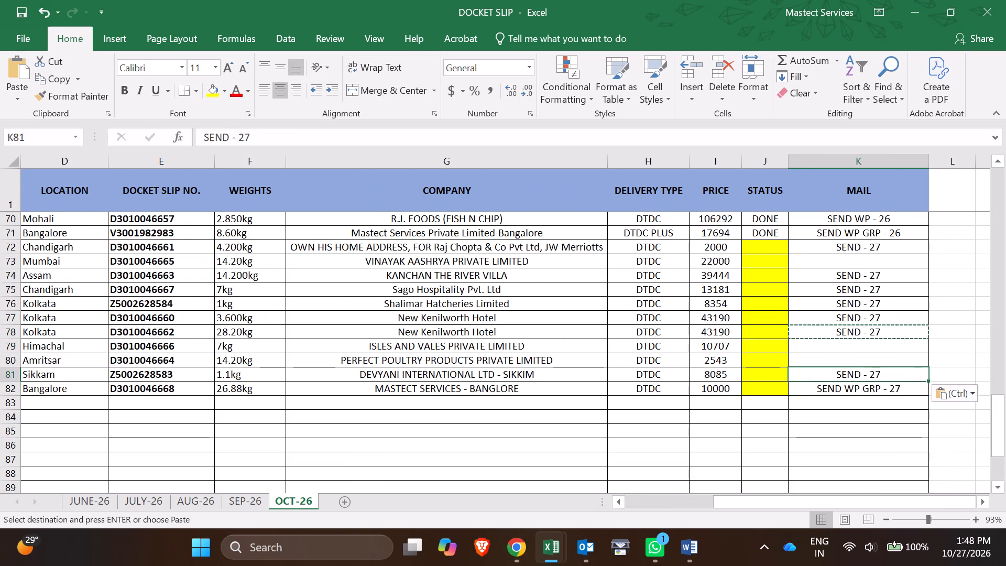
key(ctrl+s)
key(Return)
Go to the empty MAIL cell of the ISLES AND VALES PRIVATE LIMITED entry.
key(Up)
key(Up)
key(Up)
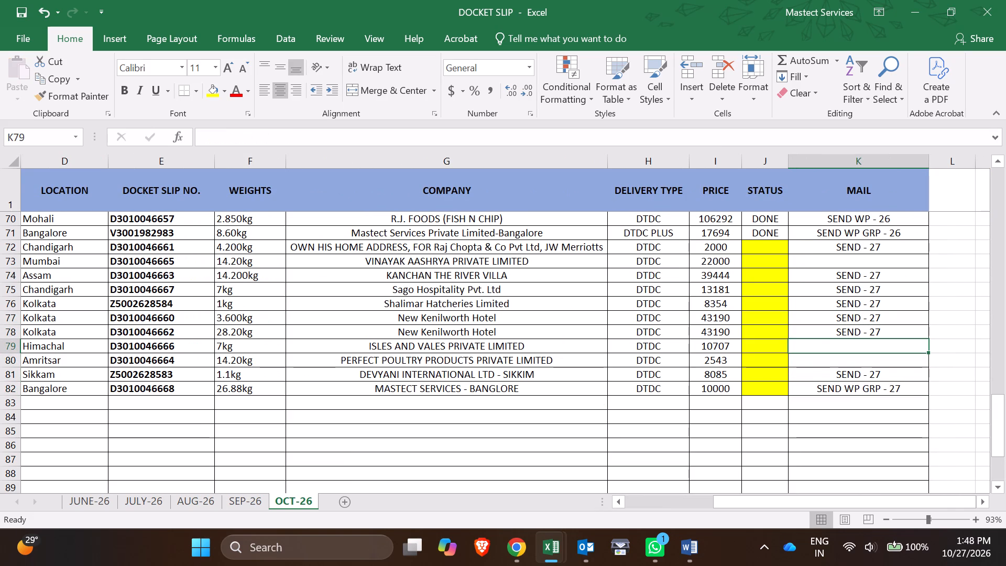
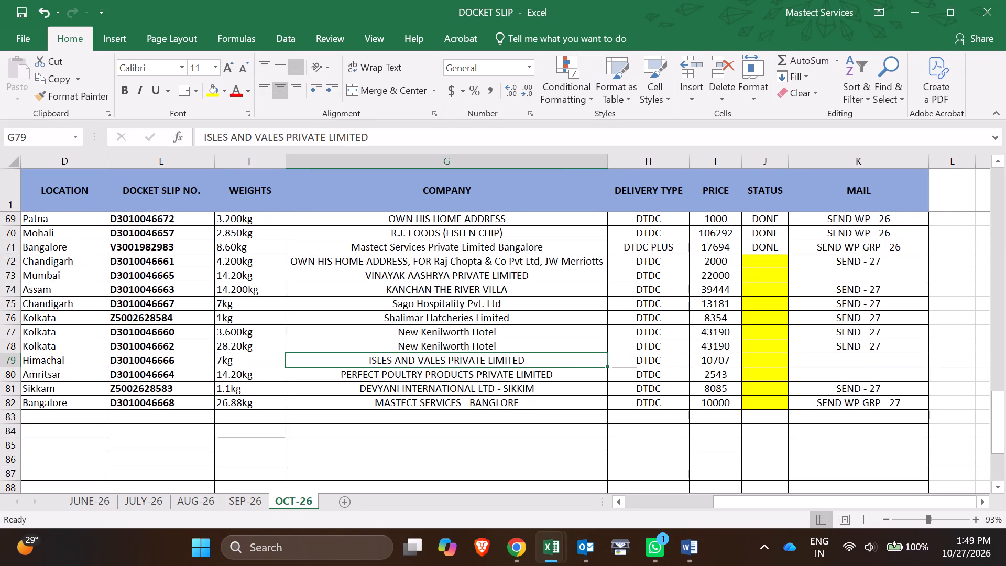
click(846, 262)
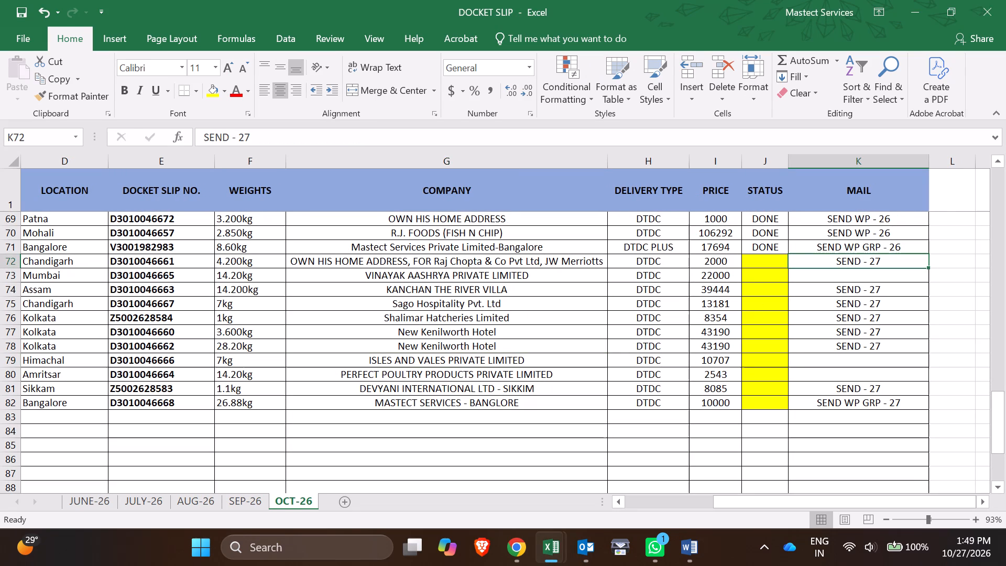
key(Return)
key(Return)
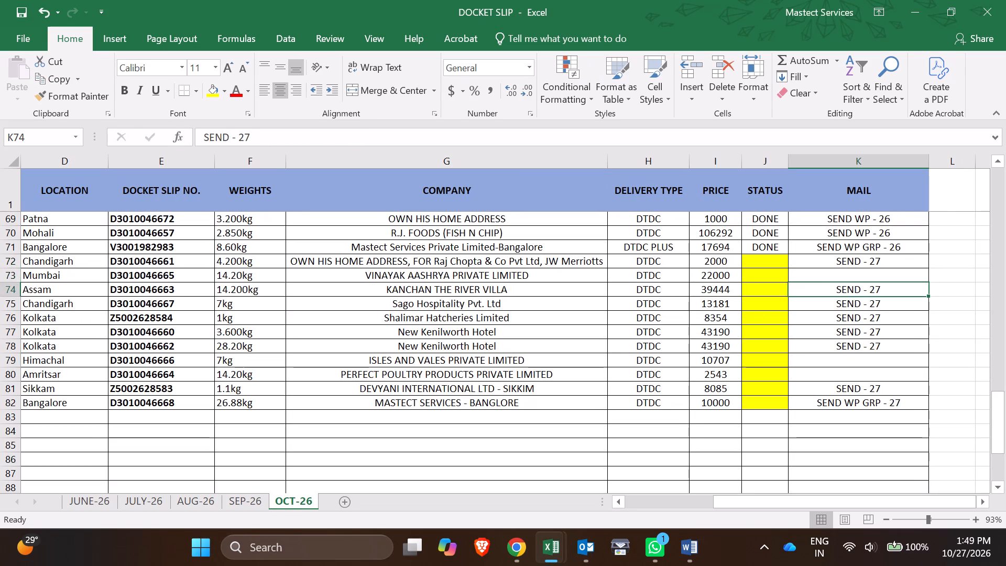
key(Return)
key(Return)
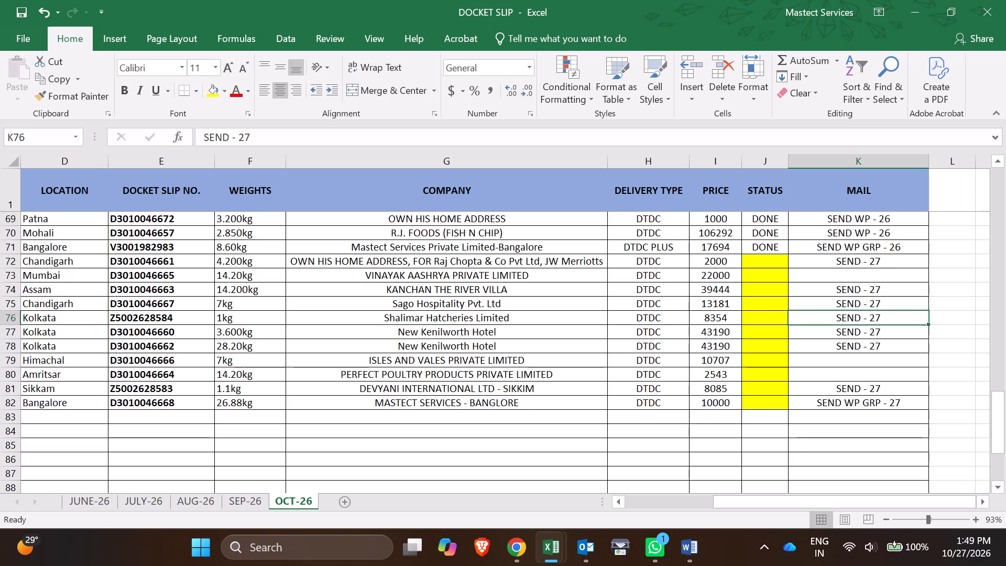
key(Return)
key(Return)
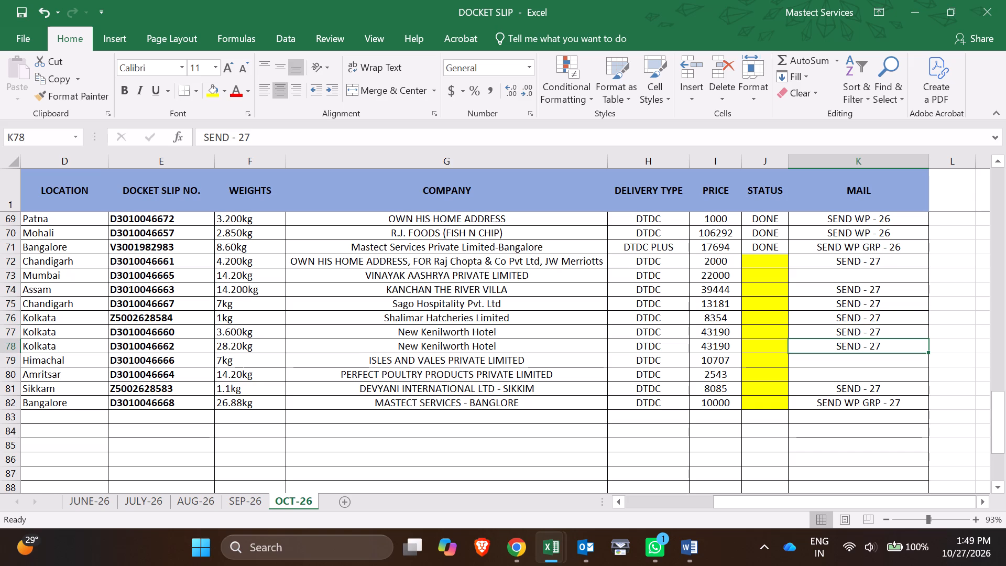
key(Return)
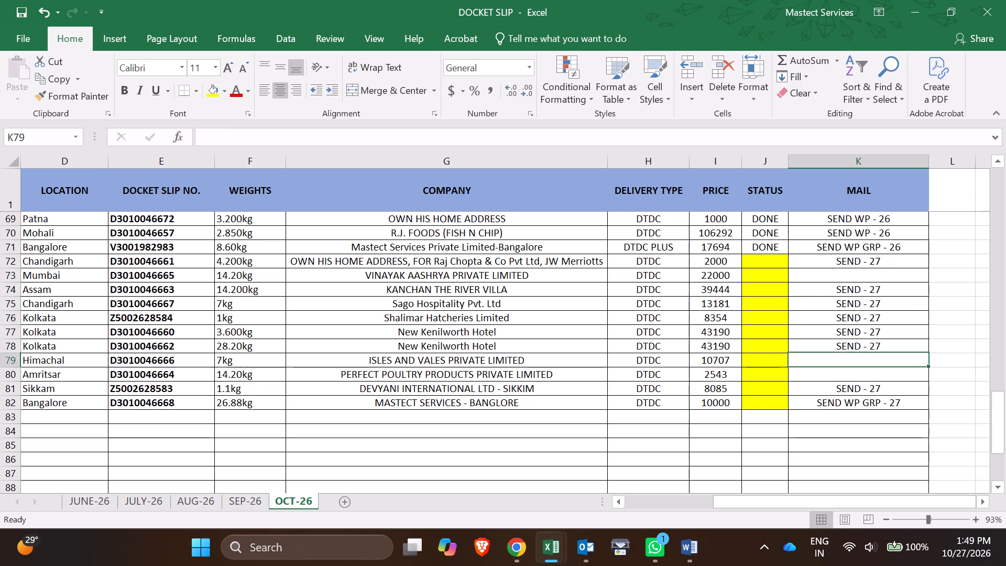
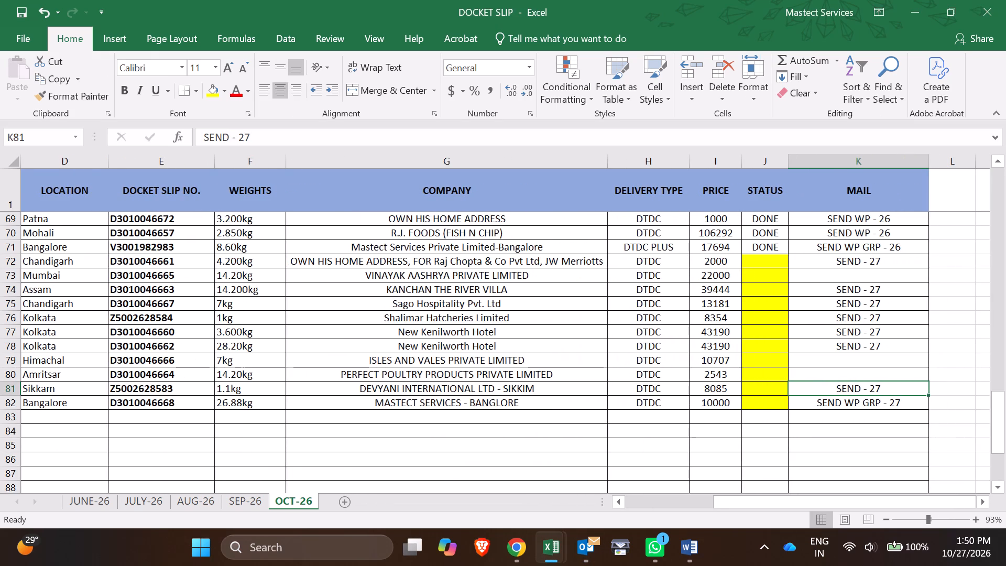
Save the DOCKET SLIP workbook with the empty MAIL cell of the Vinayak Aashrya Private Limited entry selected.
click(828, 274)
key(ctrl+s)
Review the Vinayak Aashrya Private Limited entry in the OCT-26 sheet, examining its docket slip number, weight, company, delivery type and price.
key(Left)
key(Left)
key(Left)
key(Left)
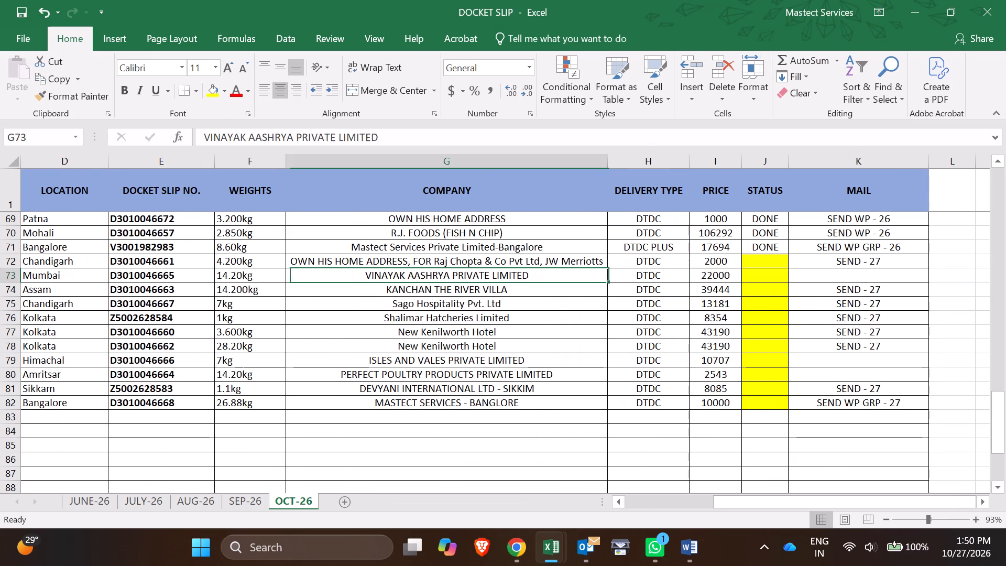
key(Left)
key(Right)
key(Left)
key(Right)
key(Left)
key(Right)
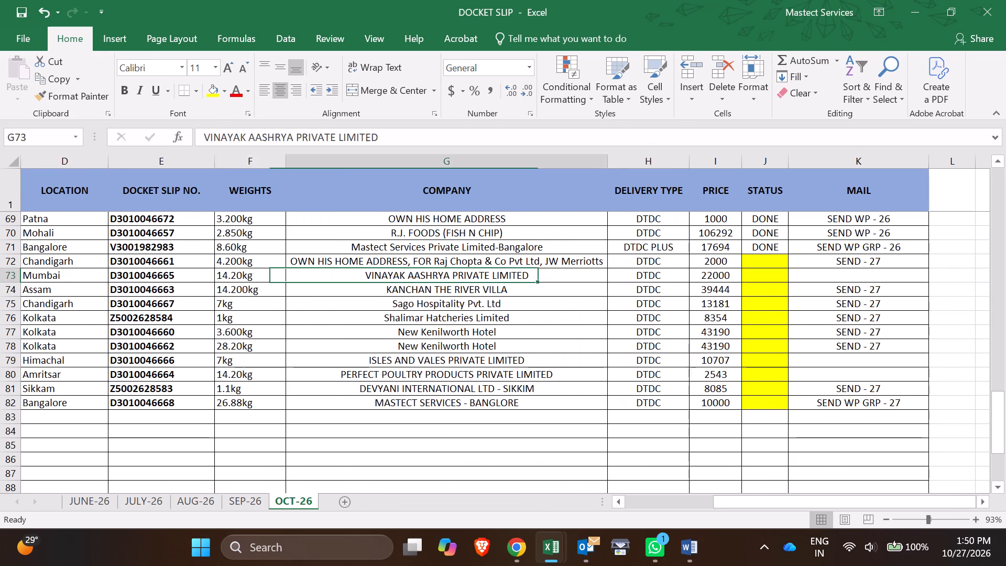
key(Left)
key(Right)
key(Left)
key(Left)
key(Right)
key(Left)
key(Right)
key(Left)
key(Right)
key(Left)
key(Right)
key(Left)
key(Right)
key(Right)
key(Left)
key(Right)
key(Right)
key(Right)
key(Left)
key(Right)
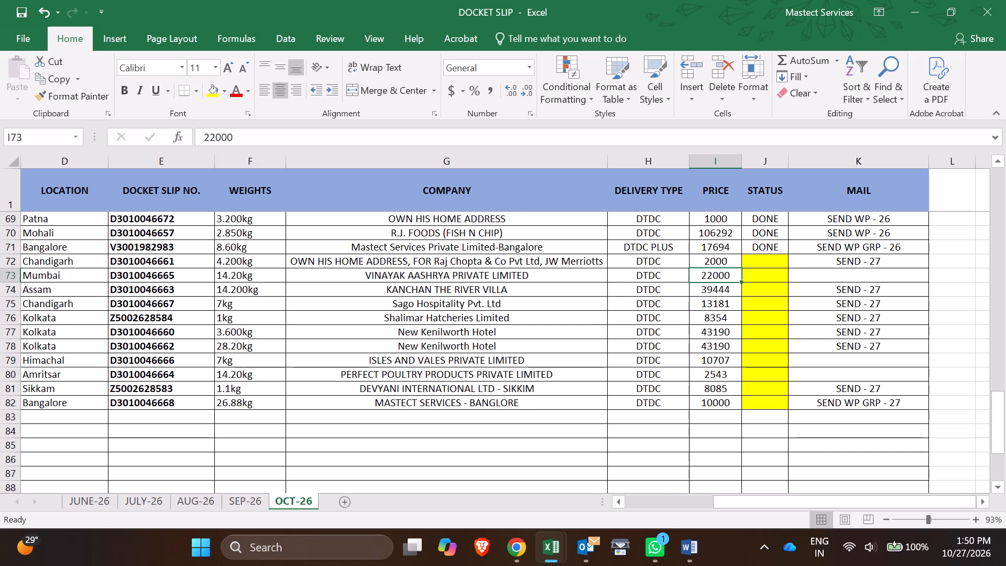
key(Left)
key(Left)
key(Left)
key(Right)
key(Left)
key(Right)
key(Left)
key(Right)
key(Left)
key(Right)
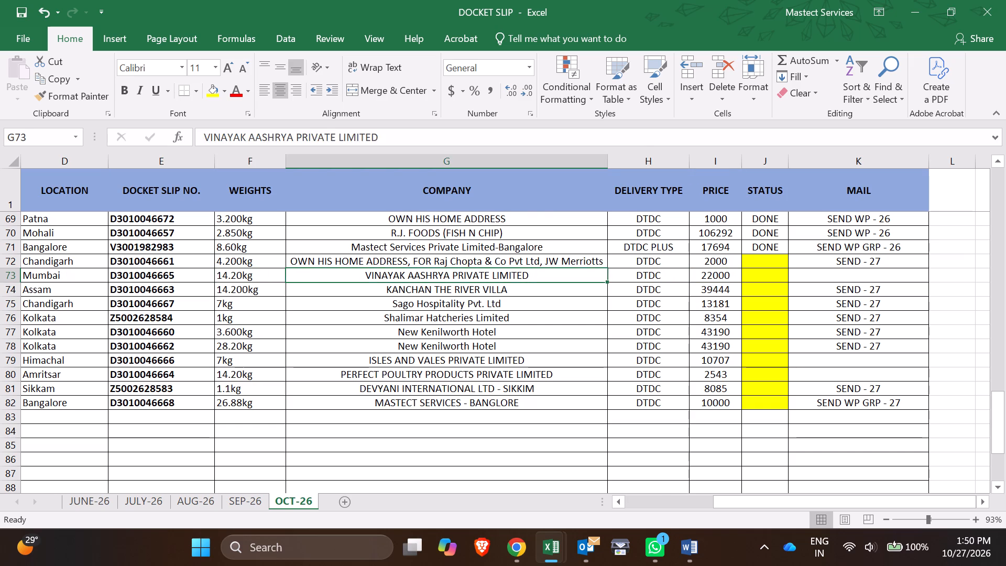
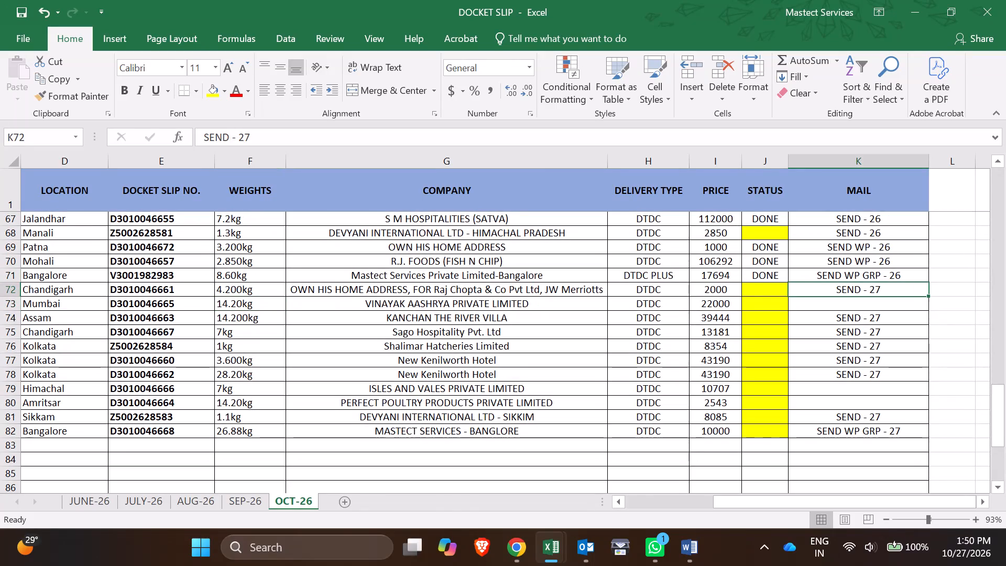
Go to the company name of the Mumbai entry, VINAYAK AASHRYA PRIVATE LIMITED, in the OCT-26 sheet to check its missing mail record.
key(Down)
key(Left)
key(Left)
key(Left)
key(Left)
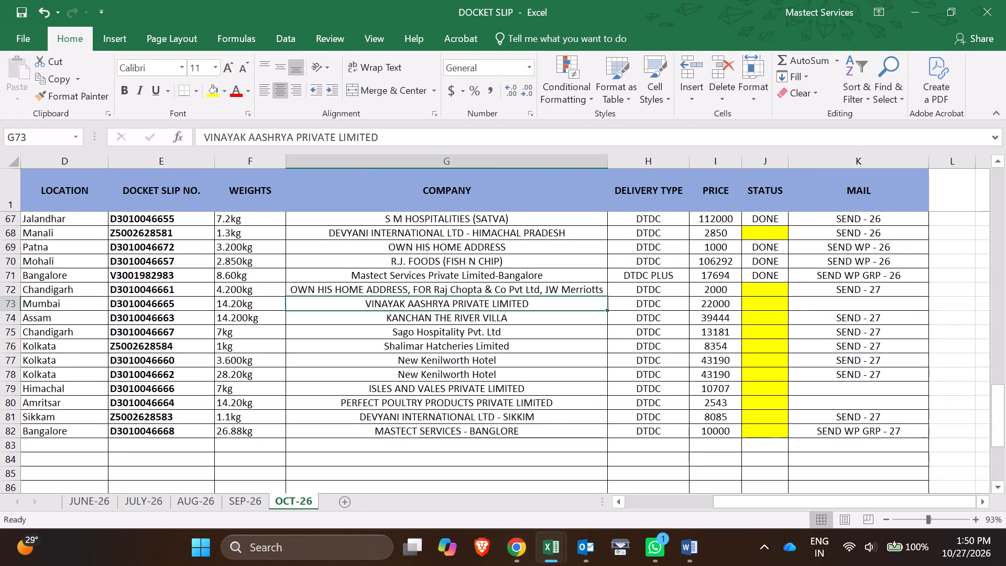
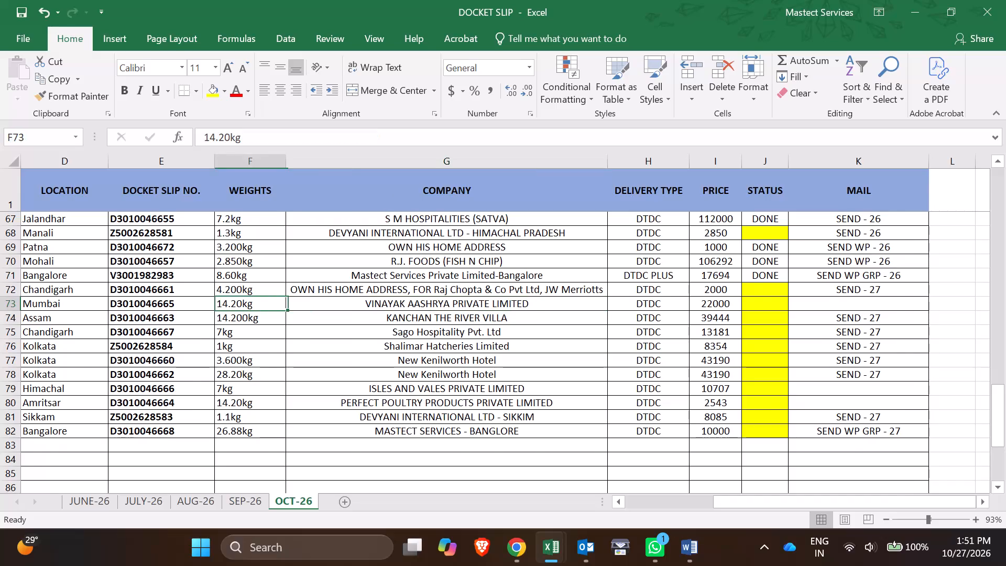
Review the Vinayak Aashrya Private Limited Mumbai entry in OCT-26 across its columns, through to its MAIL cell.
key(Right)
key(Right)
key(Right)
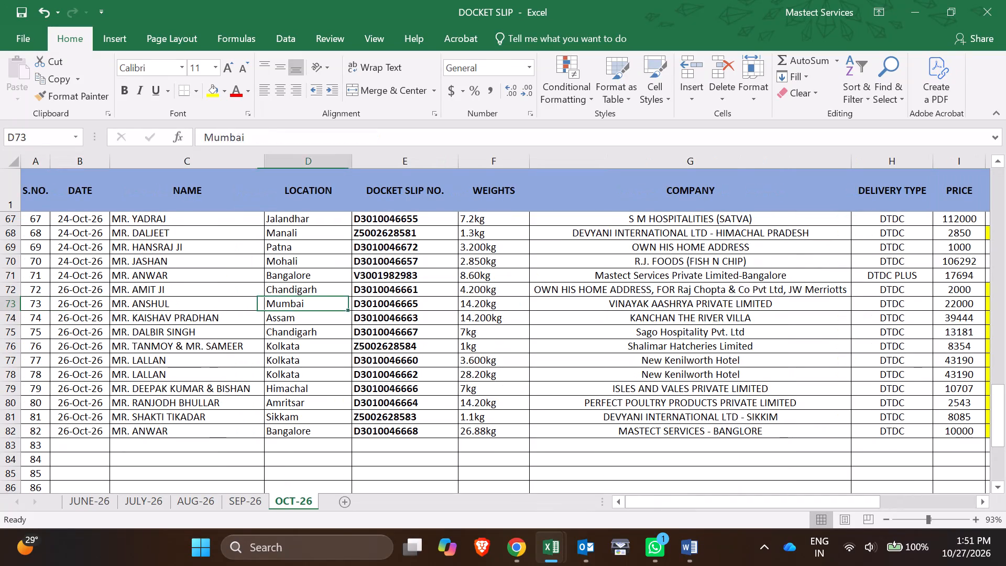
key(Right)
key(Right)
key(Right)
key(Right)
key(Right)
key(Right)
key(Right)
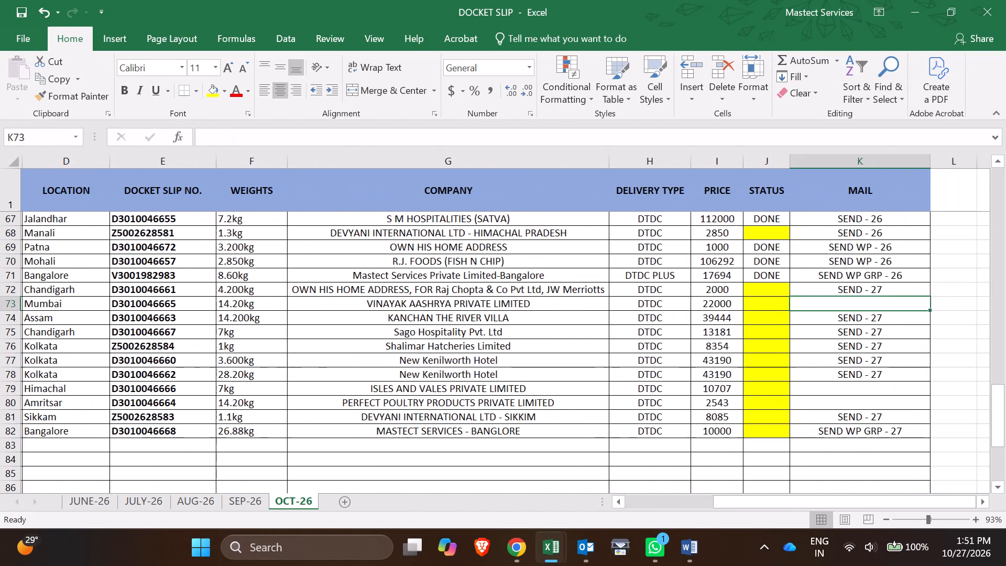
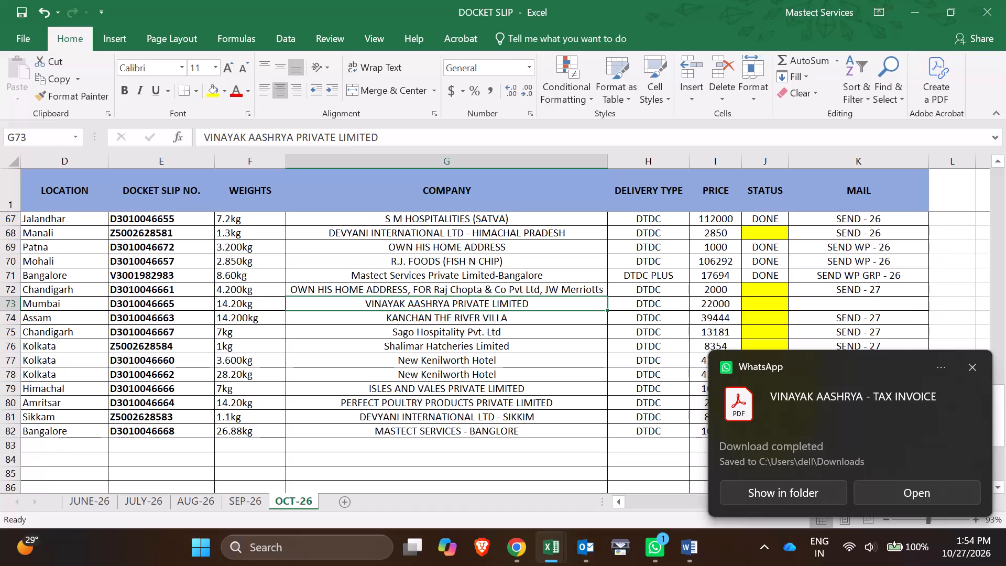
Review the Vinayak Aashrya Private Limited entry in the OCT-26 sheet, from the contact name and location through the company and status columns.
scroll(617, 343, right, 1)
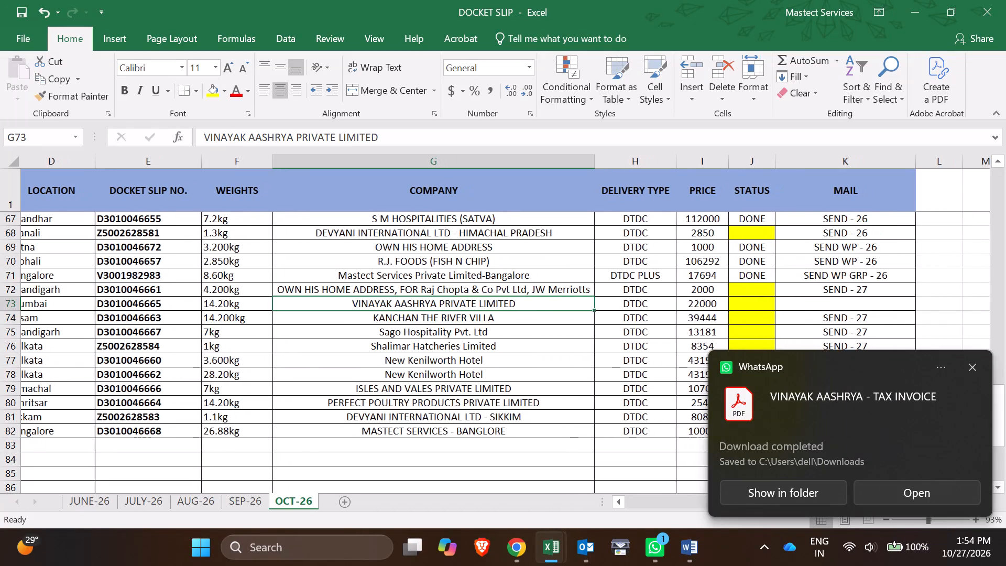
scroll(617, 343, right, 2)
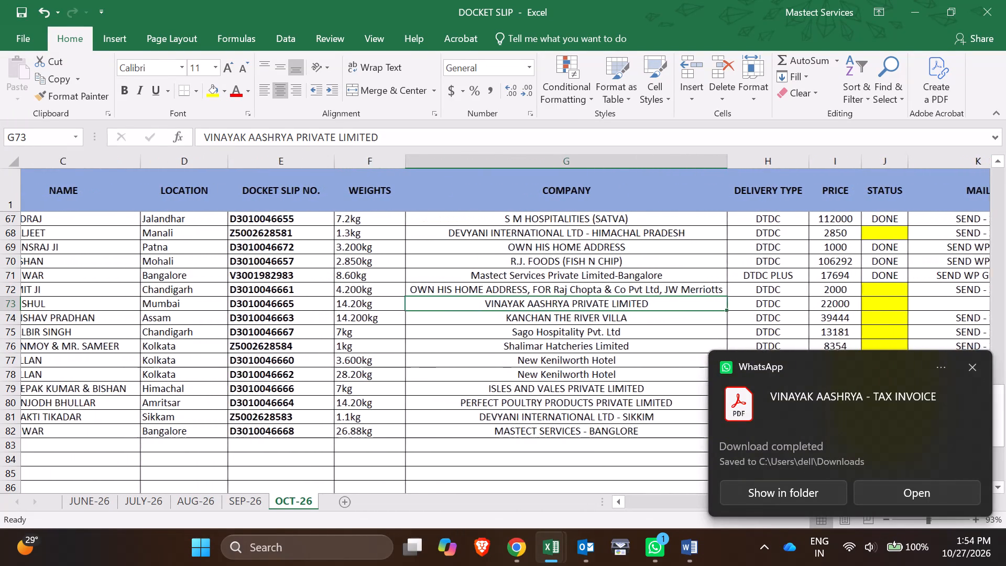
scroll(617, 343, right, 2)
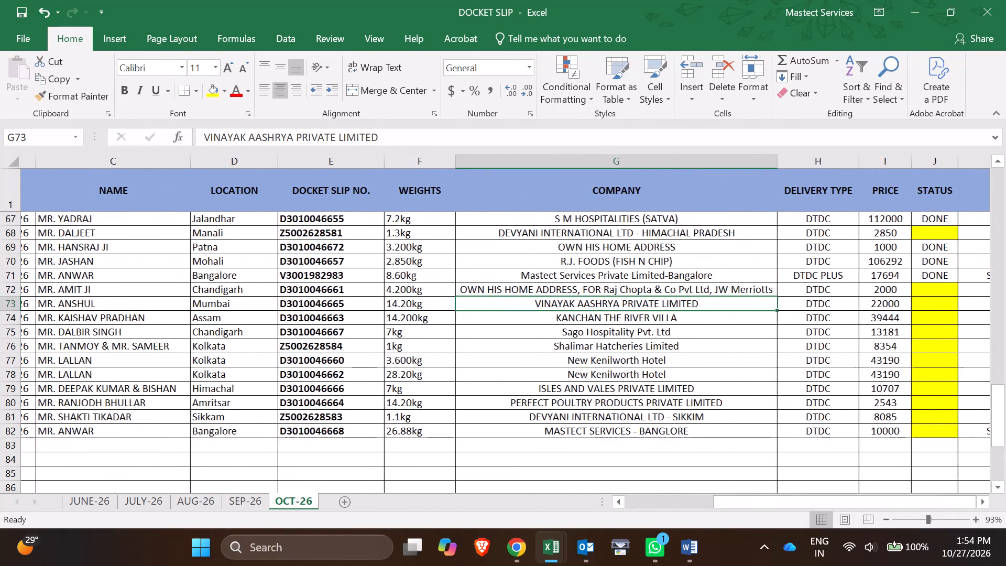
scroll(617, 343, right, 1)
key(Left)
key(Left)
key(Left)
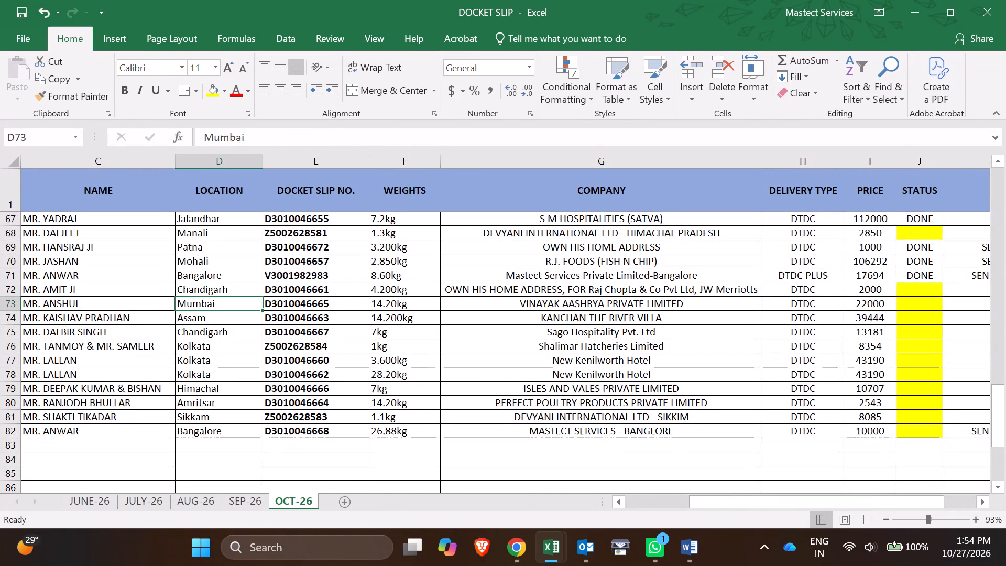
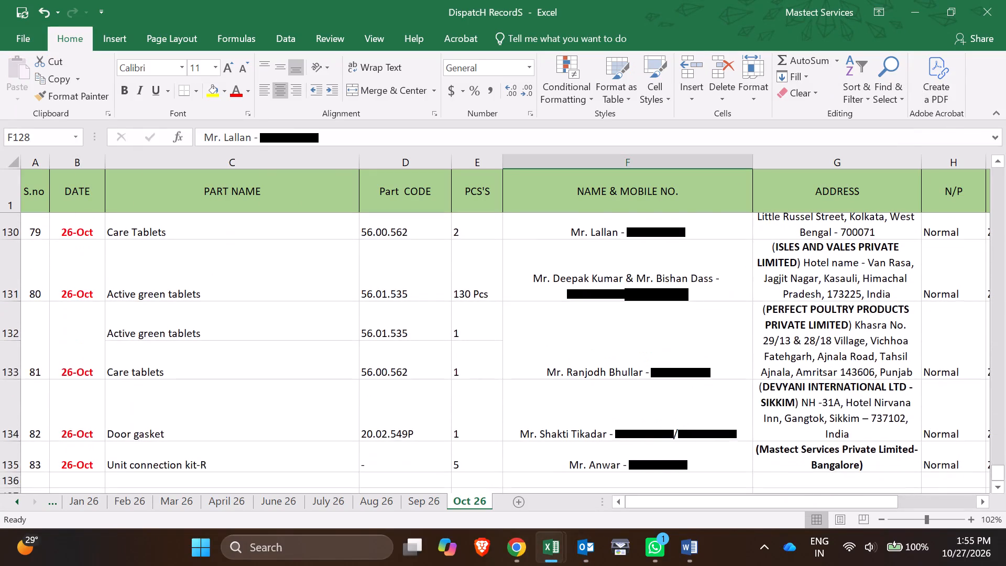
Look back through the 26-Oct dispatch entries and select the name and mobile cell of the Vinayak Aashrya Private Limited entry.
scroll(652, 333, down, 2)
scroll(652, 333, up, 6)
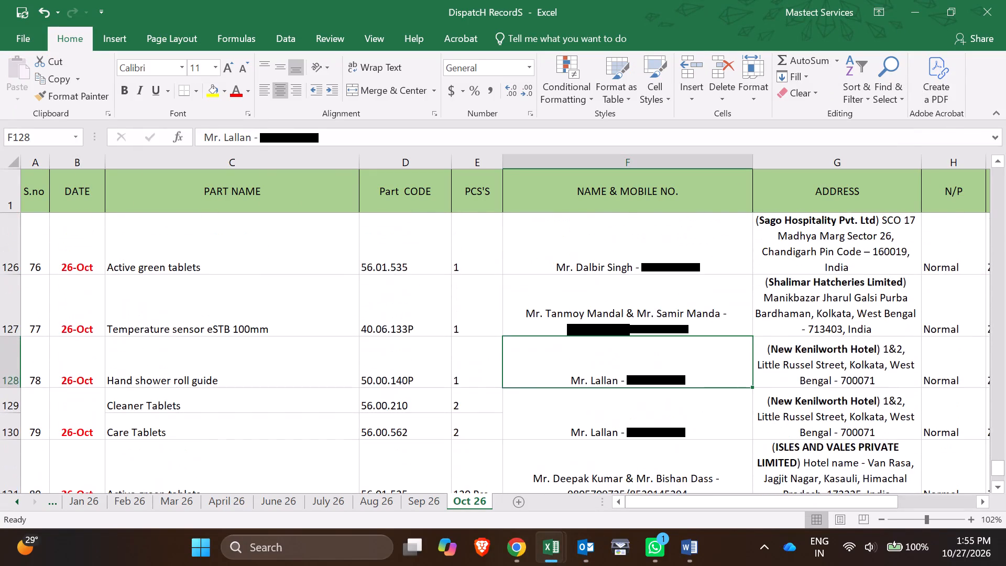
scroll(652, 333, up, 5)
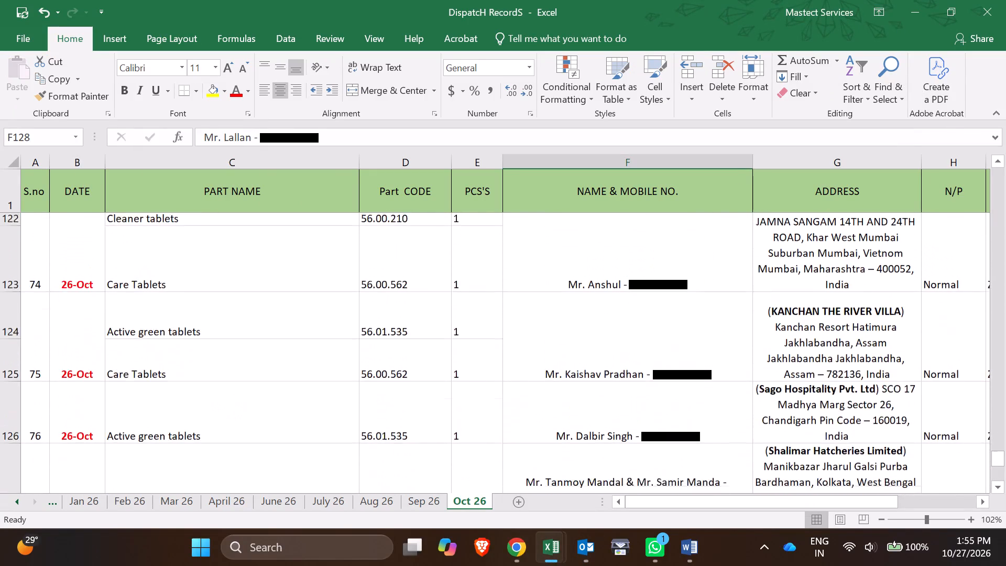
scroll(652, 333, up, 2)
click(615, 349)
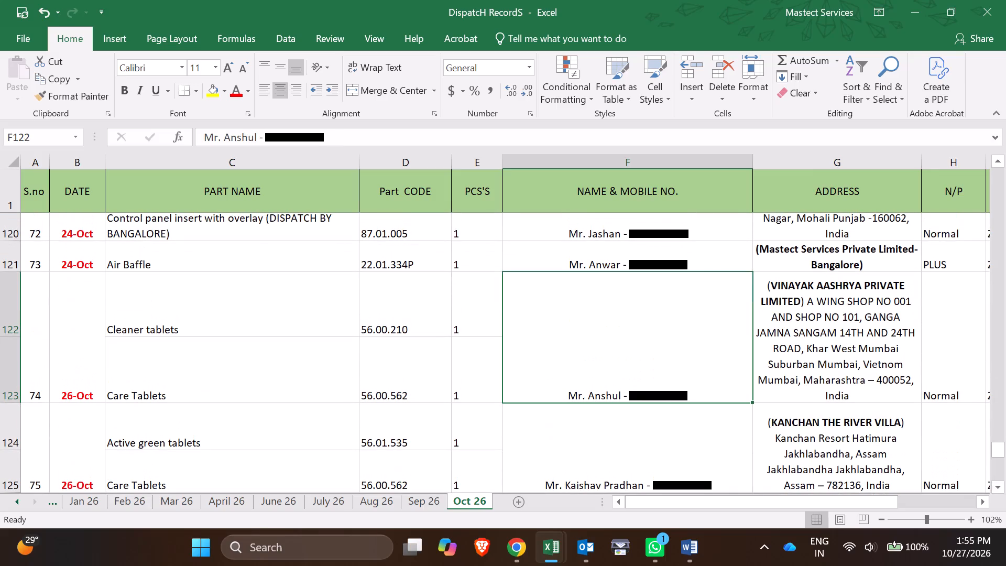
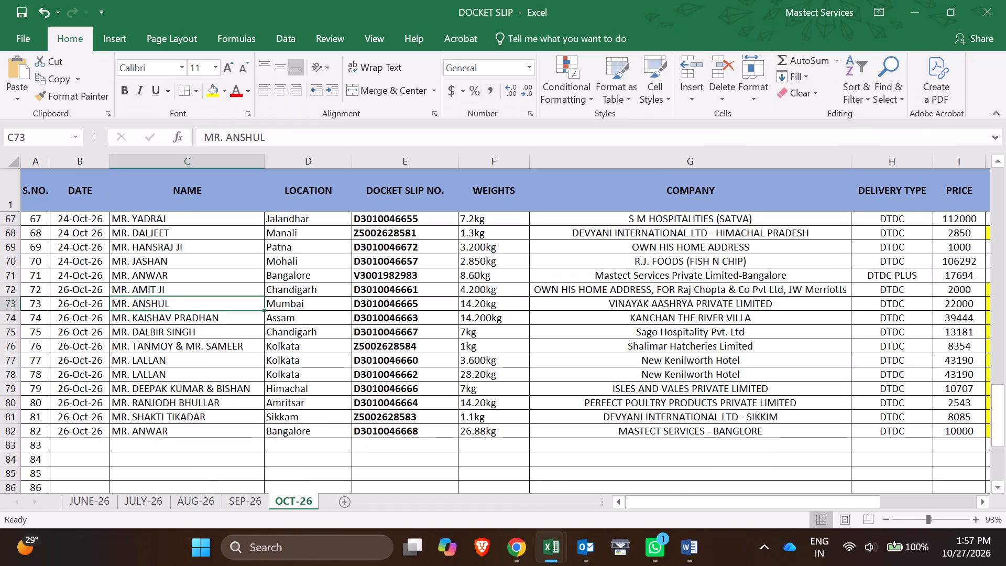
Copy the SEND WP - 26 MAIL entry from the R.J. FOODS row into the VINAYAK AASHRYA PRIVATE LIMITED row and save.
key(Right)
key(Right)
key(Right)
key(Right)
key(Right)
key(Right)
key(Right)
key(Right)
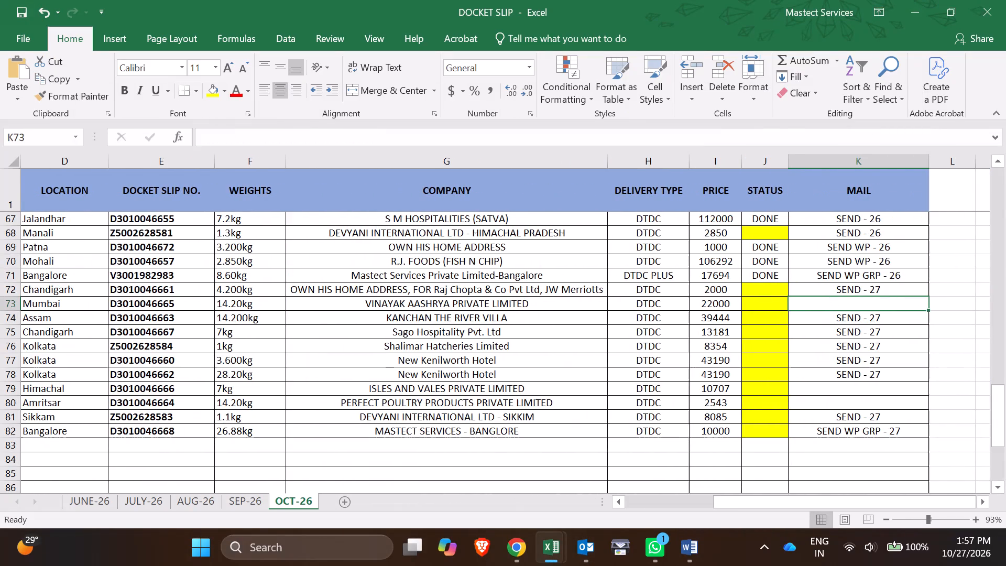
key(Up)
key(Up)
key(Up)
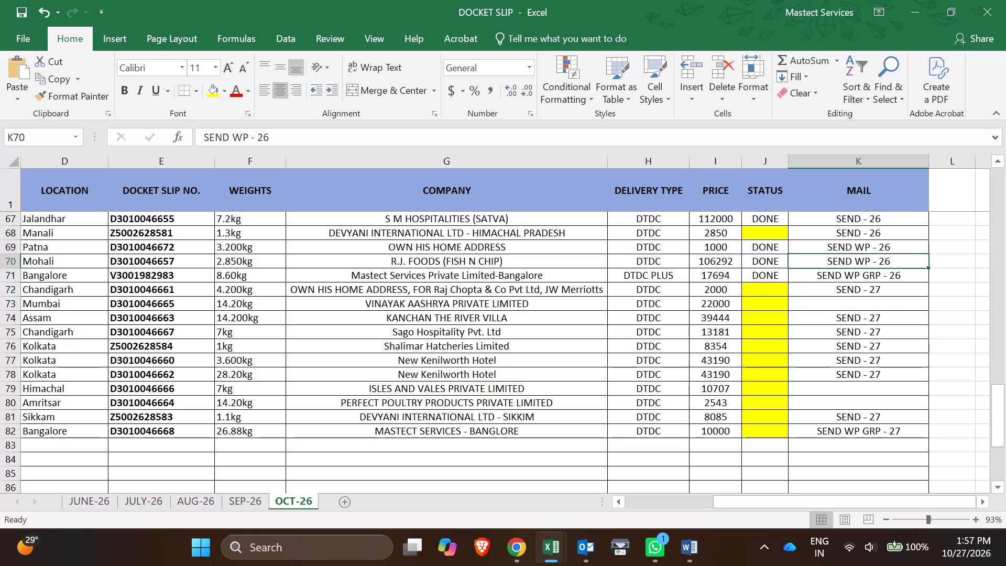
key(ctrl+c)
key(Down)
key(Down)
key(Down)
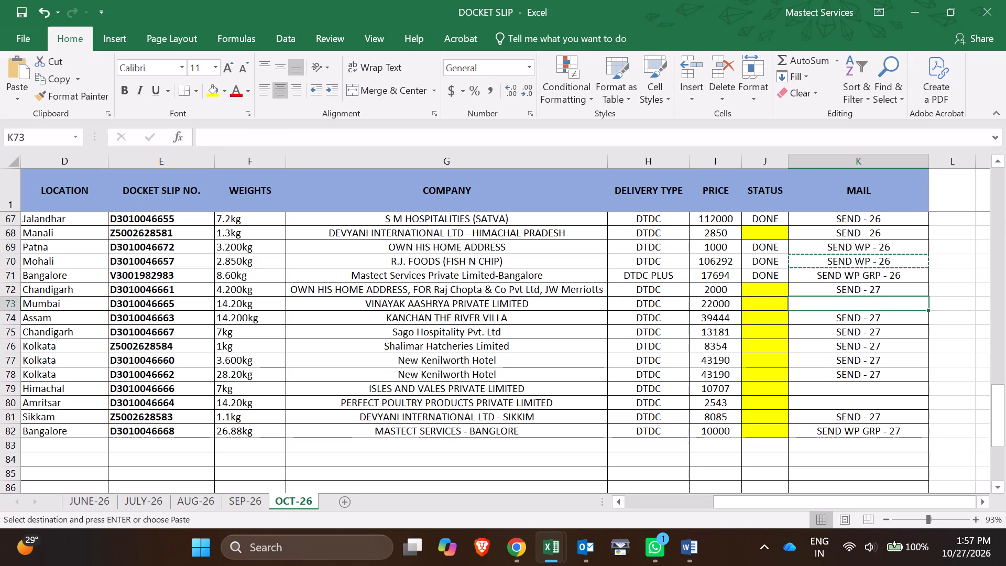
key(ctrl+v)
key(ctrl+s)
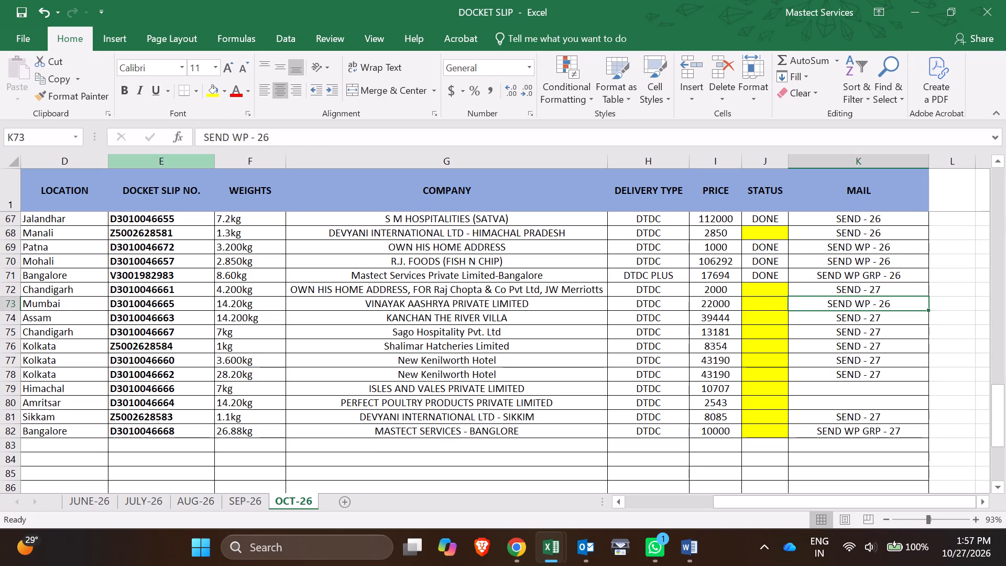
Change the VINAYAK AASHRYA PRIVATE LIMITED row's MAIL entry to SEND WP - 27 and save the workbook.
click(271, 139)
key(BackSpace)
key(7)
key(Return)
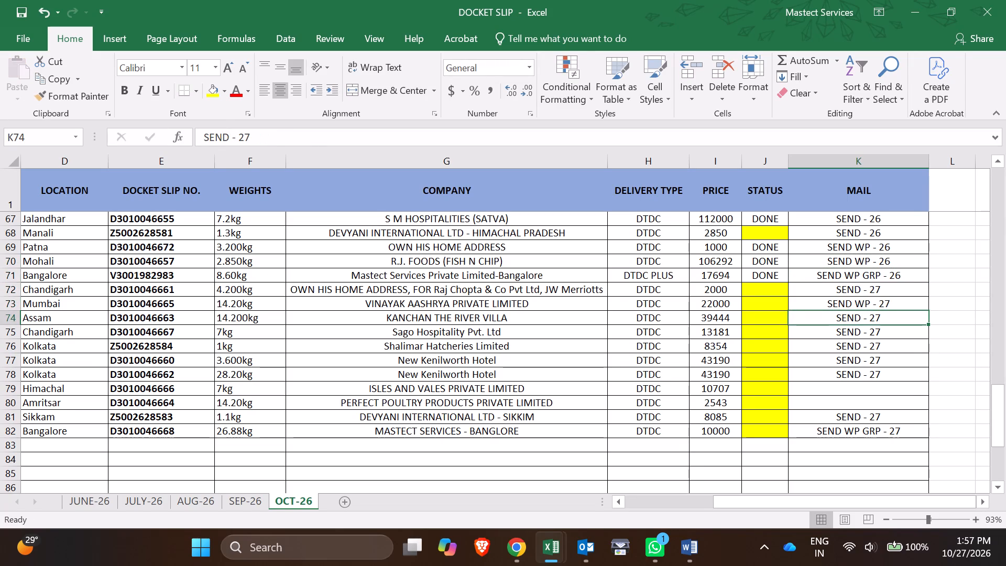
key(ctrl+s)
key(ctrl+s)
scroll(524, 317, right, 2)
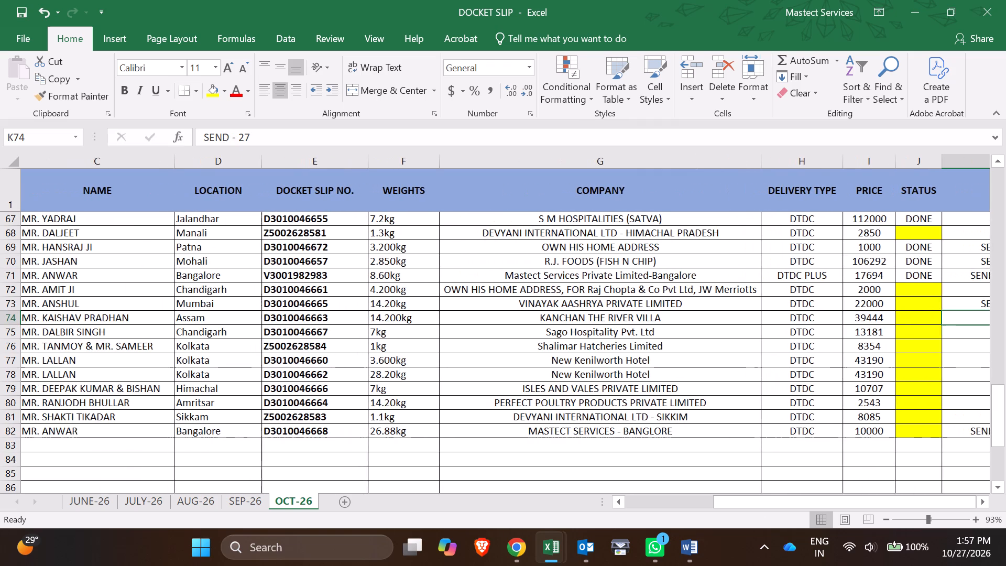
key(ctrl+s)
scroll(524, 317, left, 3)
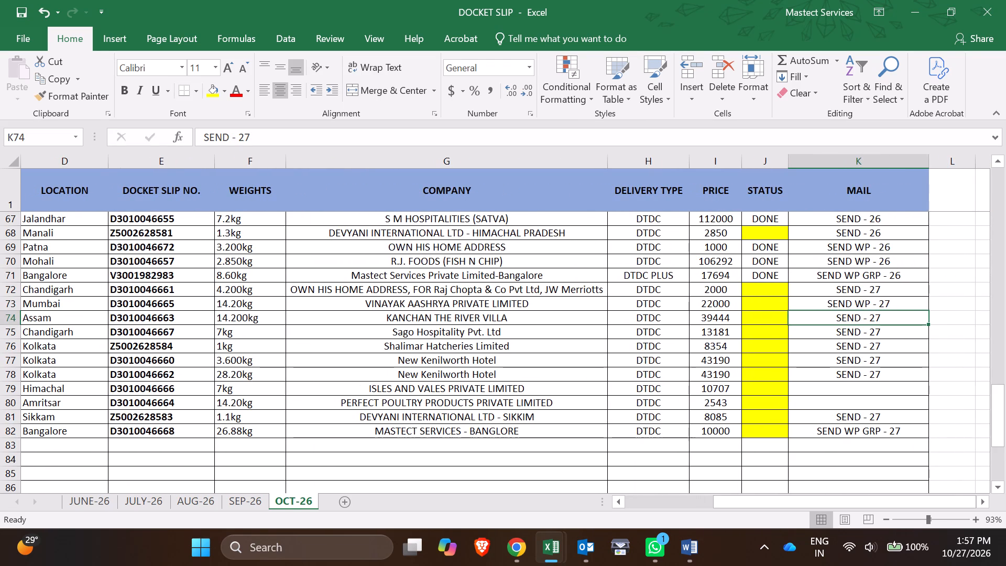
Review the ISLES AND VALES PRIVATE LIMITED entry from its MAIL column back to its name, and start switching to another window.
click(855, 388)
key(Left)
key(Left)
key(Left)
key(Left)
key(Left)
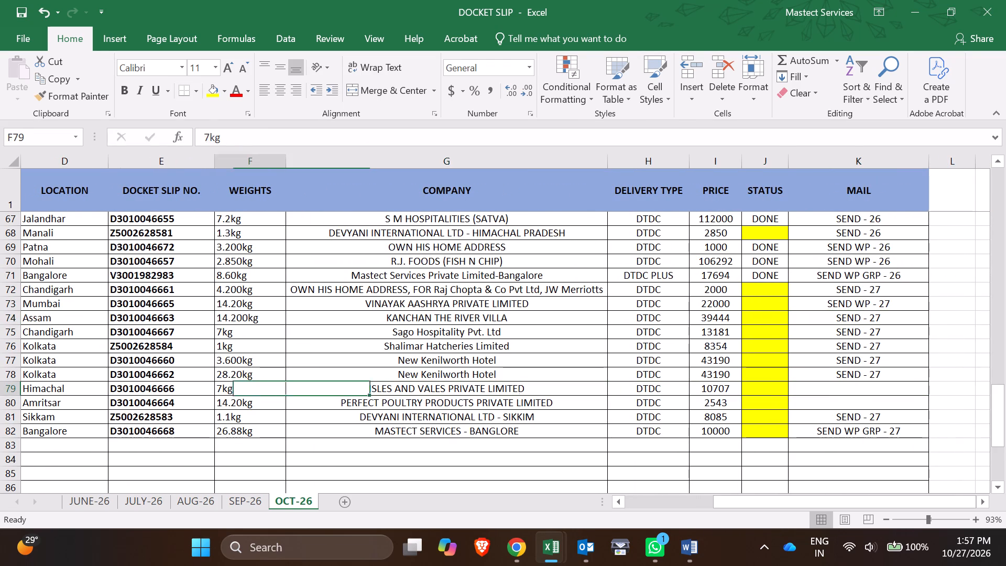
key(Left)
key(Left)
key(Left)
key(Left)
key(Left)
key(Right)
key(Right)
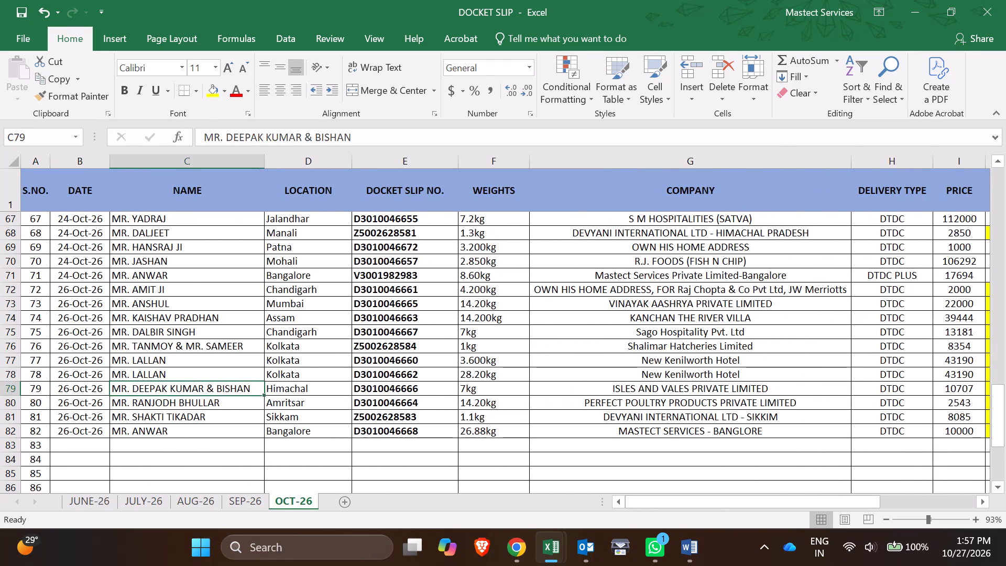
key(alt+Tab)
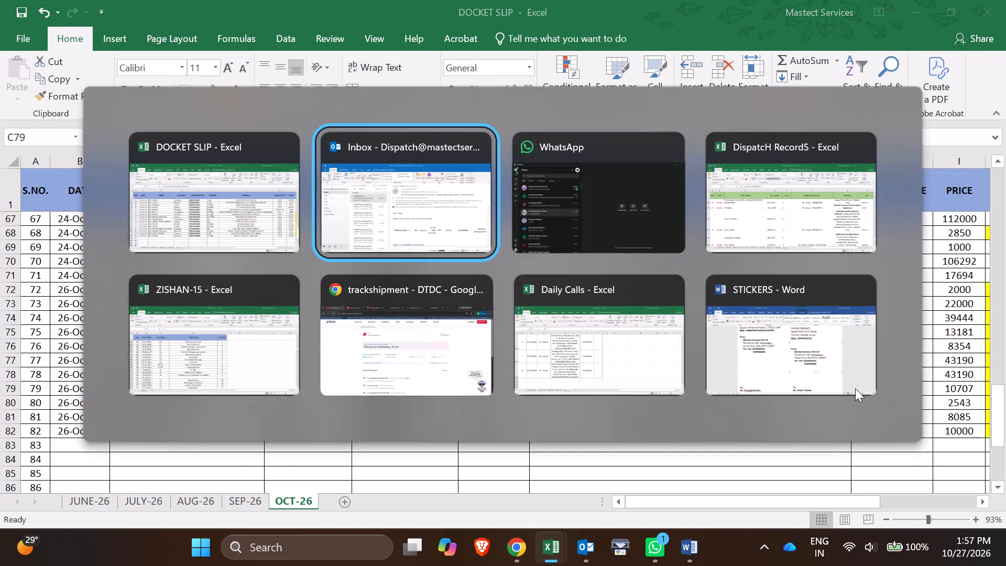
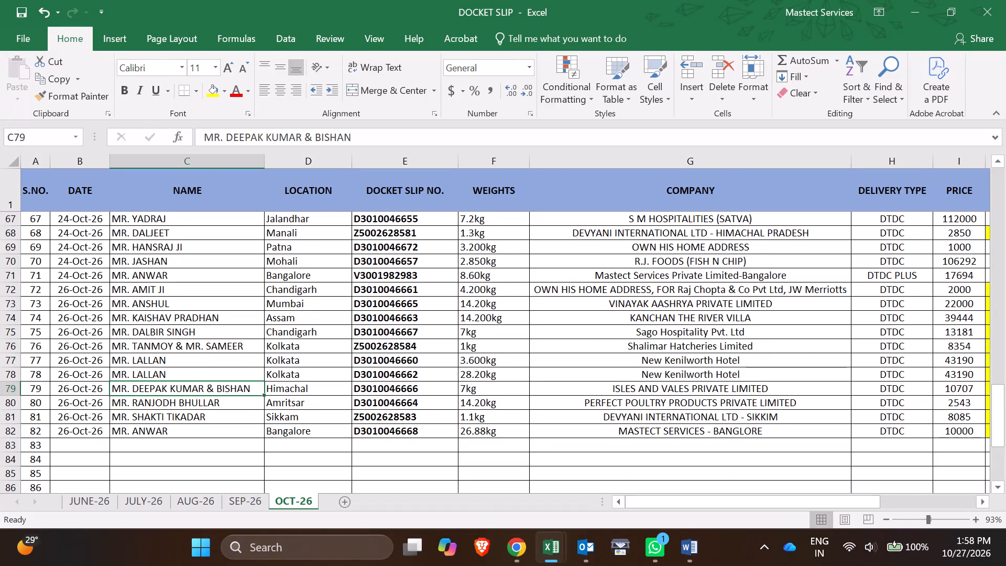
In DispatcH RecordS, copy the first contact mobile number from the ISLES AND VALES PRIVATE LIMITED entry and start switching to another window.
key(alt+Tab)
key(alt+Tab)
key(alt+Tab)
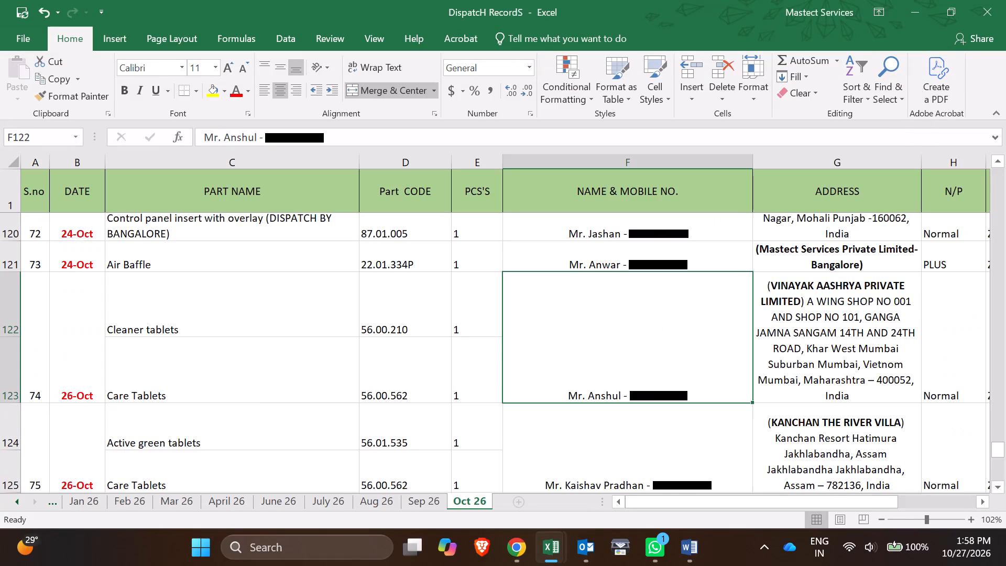
scroll(423, 389, down, 2)
scroll(551, 389, down, 2)
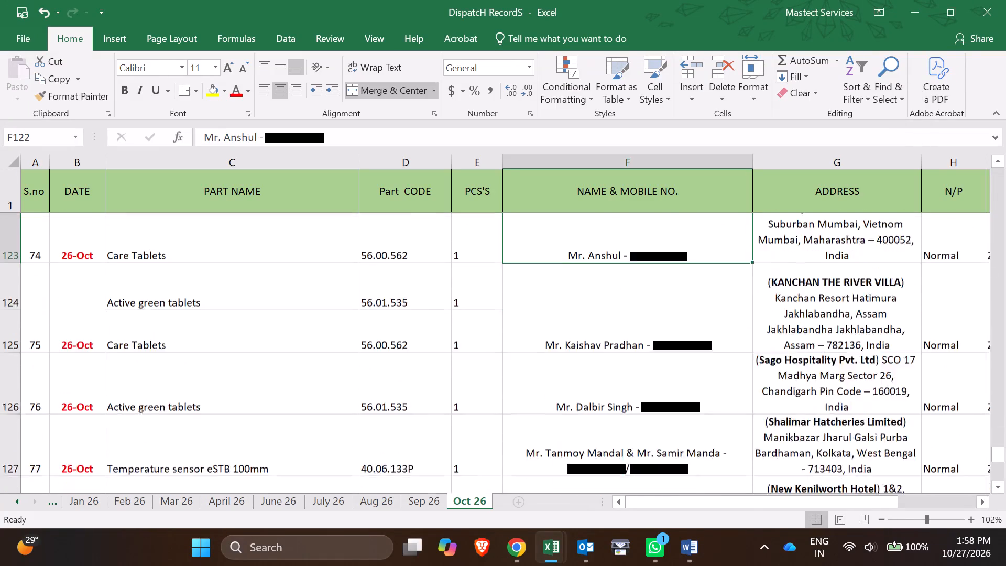
scroll(551, 389, down, 6)
click(566, 352)
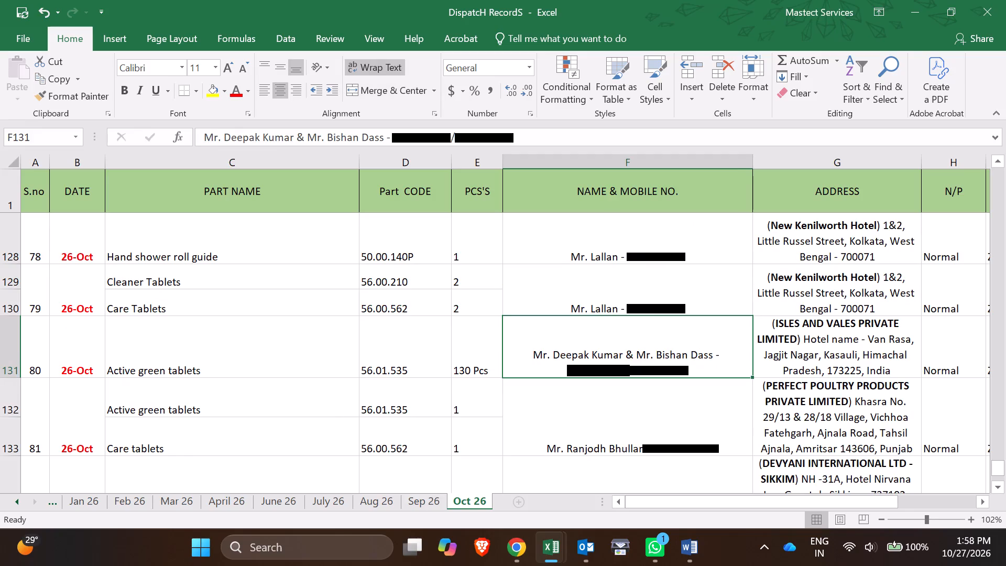
double_click(411, 135)
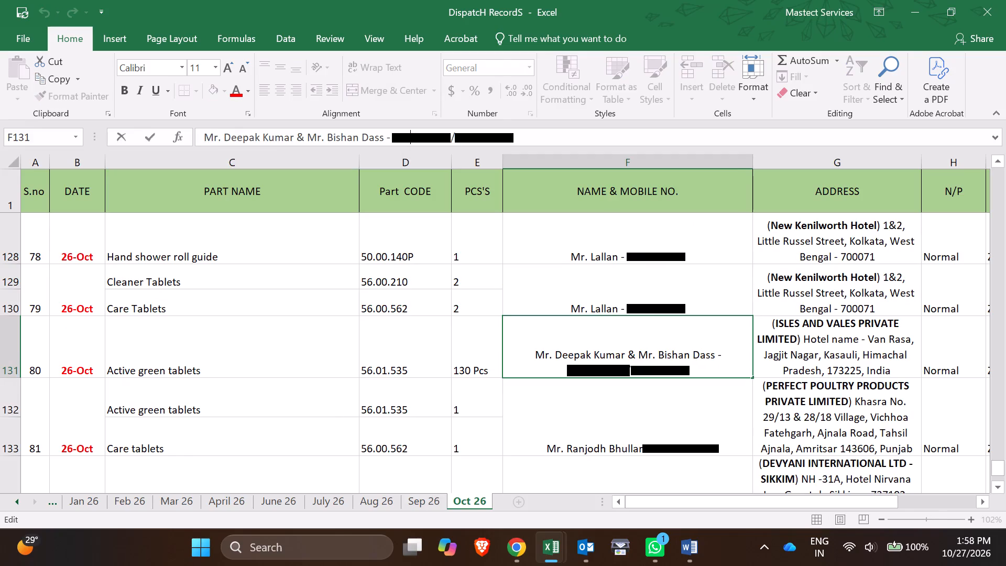
key(ctrl+c)
key(alt+Tab)
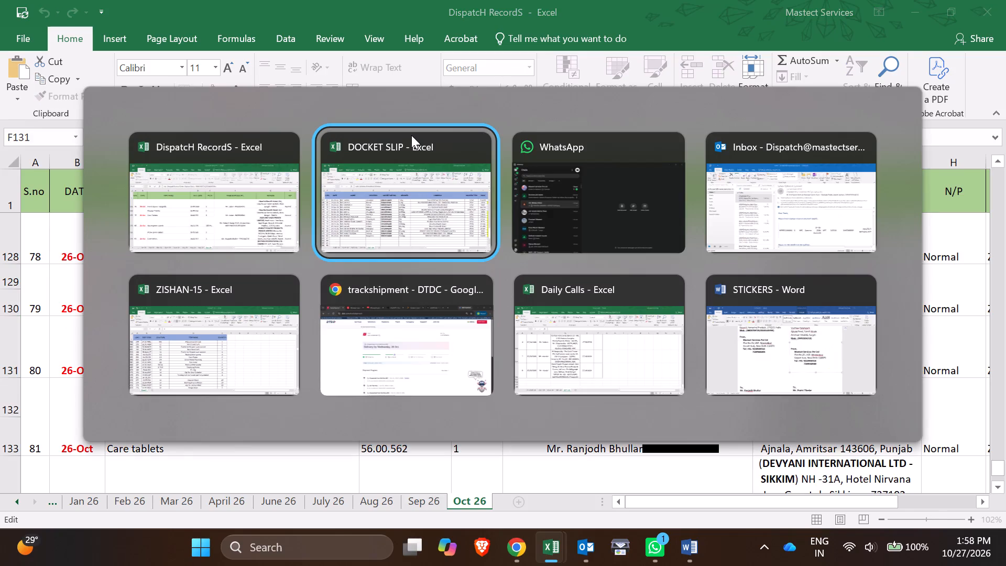
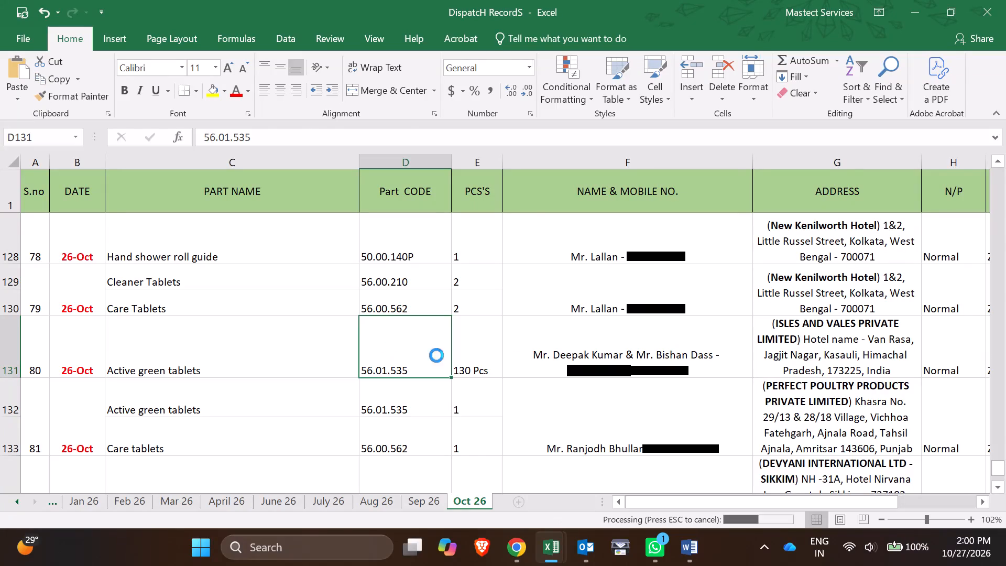
Select the name and mobile number cell of the 26-Oct Isles and Vales Private Limited dispatch to check the recipient contacts.
click(529, 360)
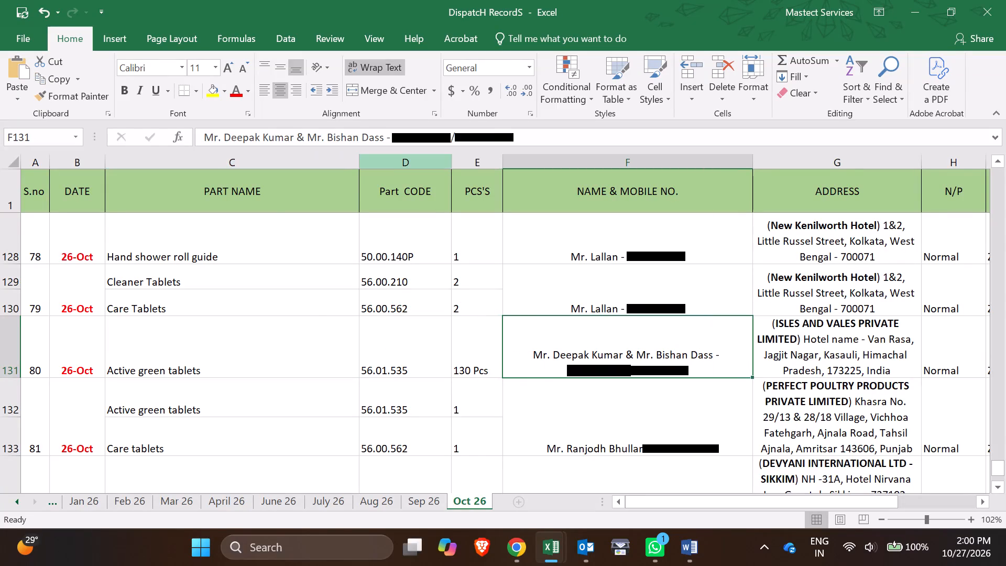
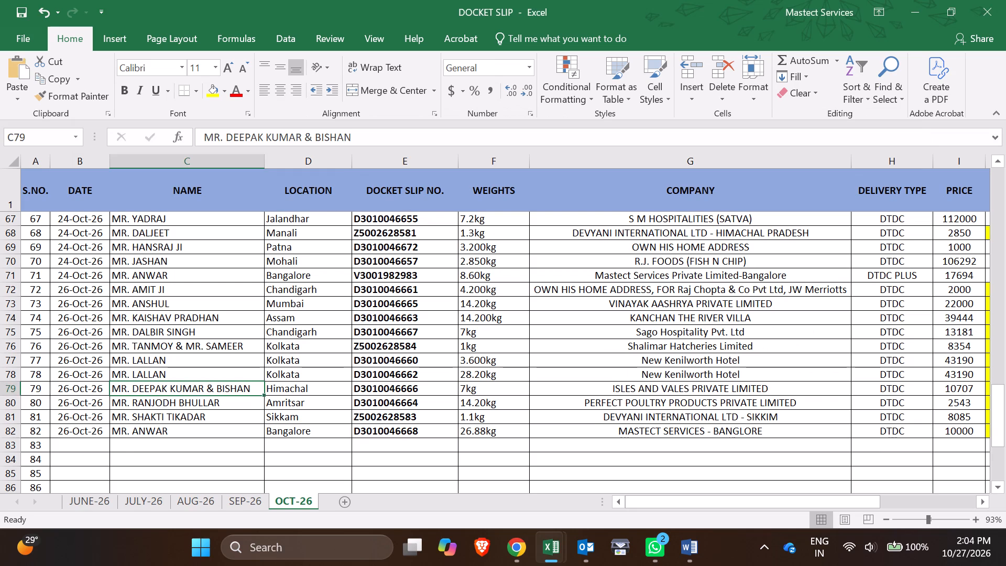
scroll(694, 369, left, 1)
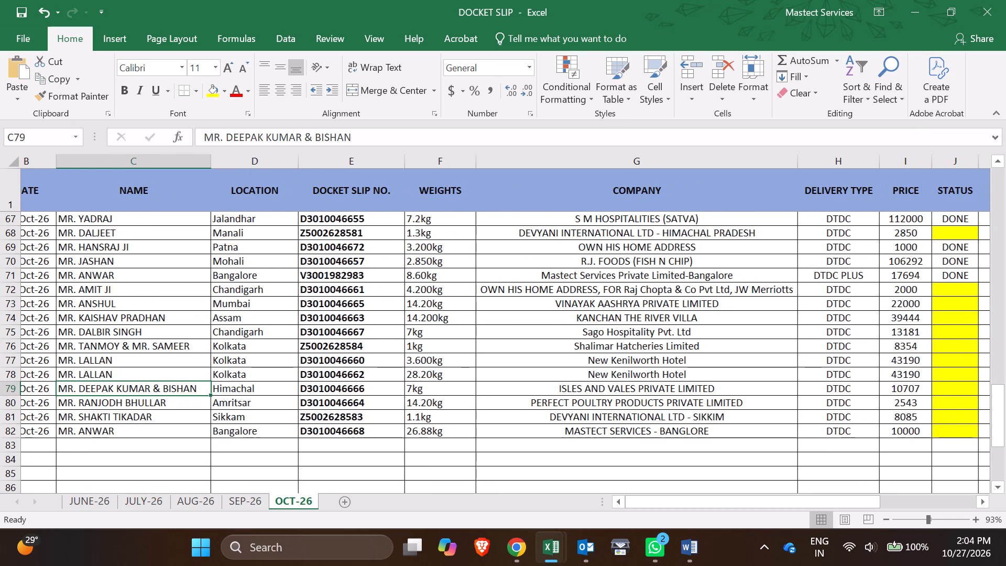
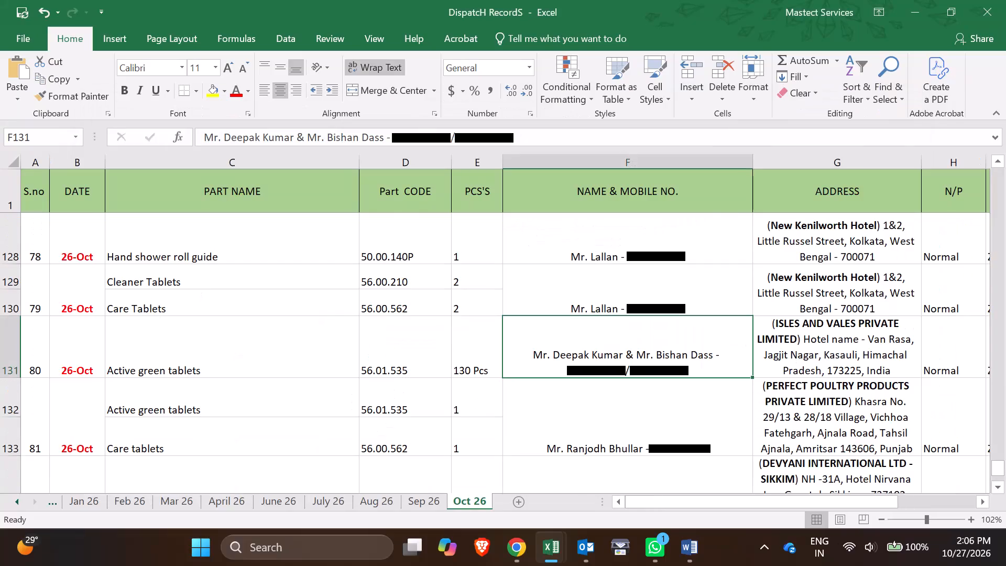
In DOCKET SLIP, copy SEND WP - 27 from the VINAYAK AASHRYA row into the ISLES AND VALES row's MAIL cell and save the workbook.
key(alt+Tab)
key(alt+Tab)
key(alt+Tab)
key(alt+Left)
key(alt+Left)
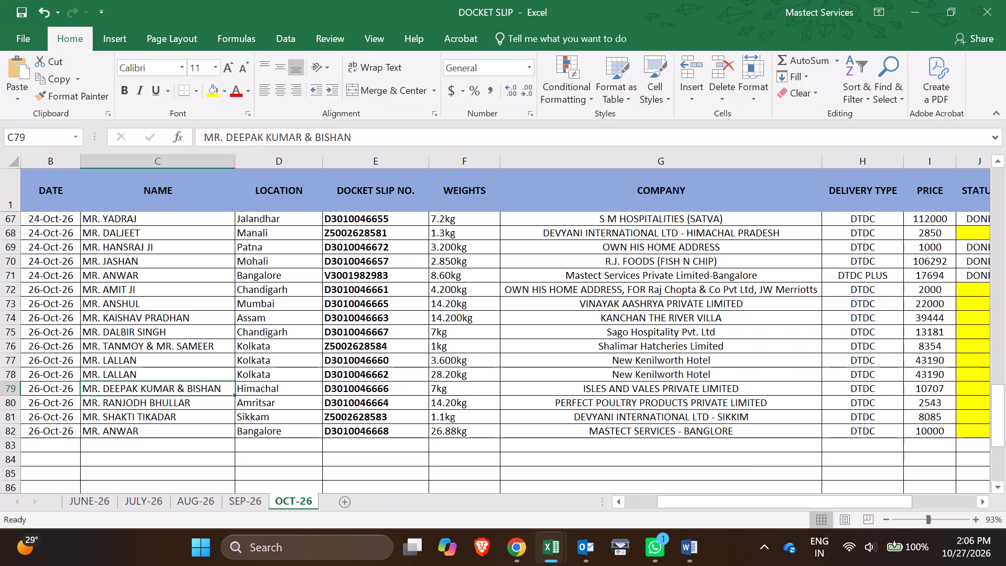
key(Right)
key(Right)
key(Right)
key(Right)
key(Right)
key(Right)
key(Right)
key(Right)
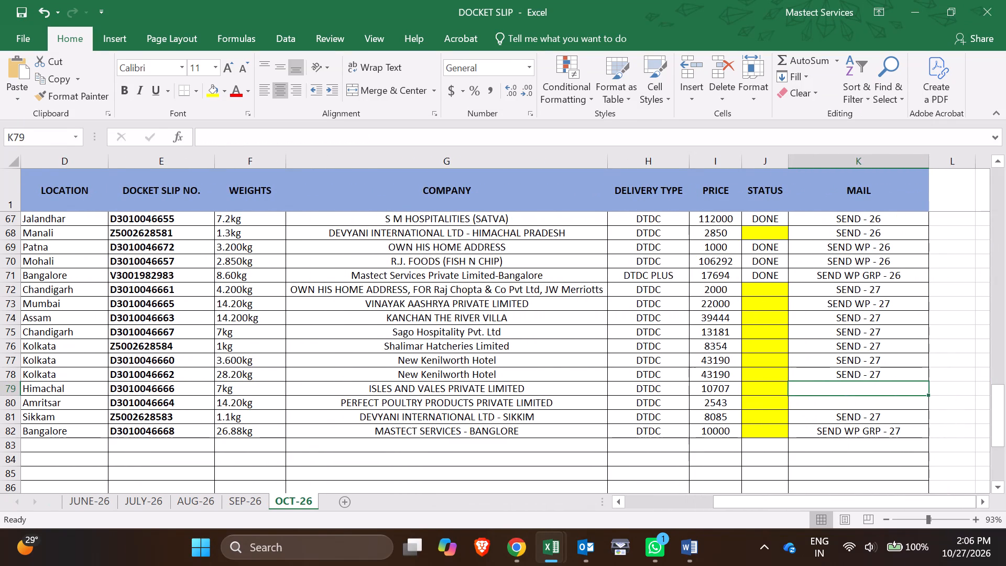
key(Up)
key(Up)
key(Up)
key(Up)
key(Up)
key(Up)
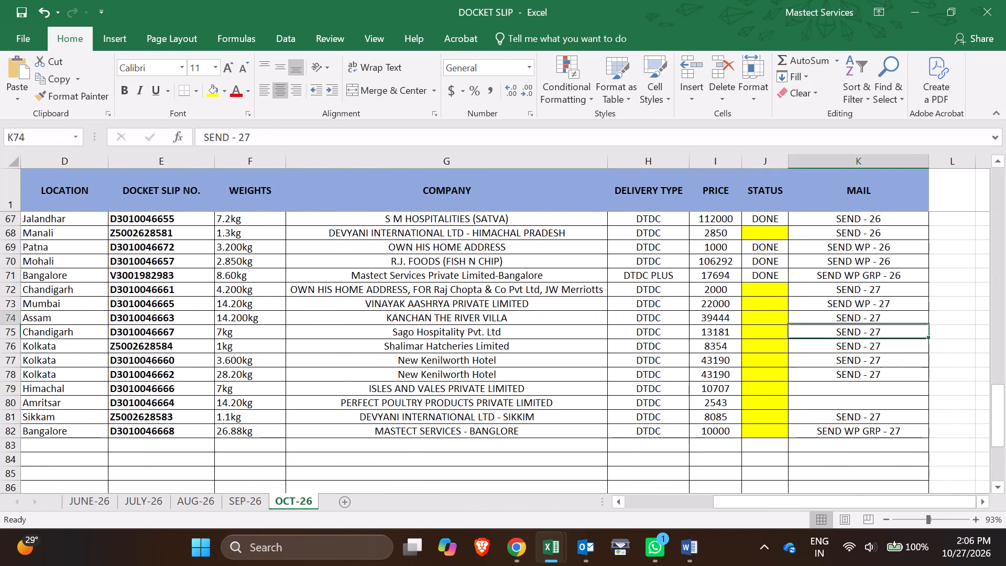
key(ctrl+c)
key(Down)
key(Down)
key(Down)
key(Down)
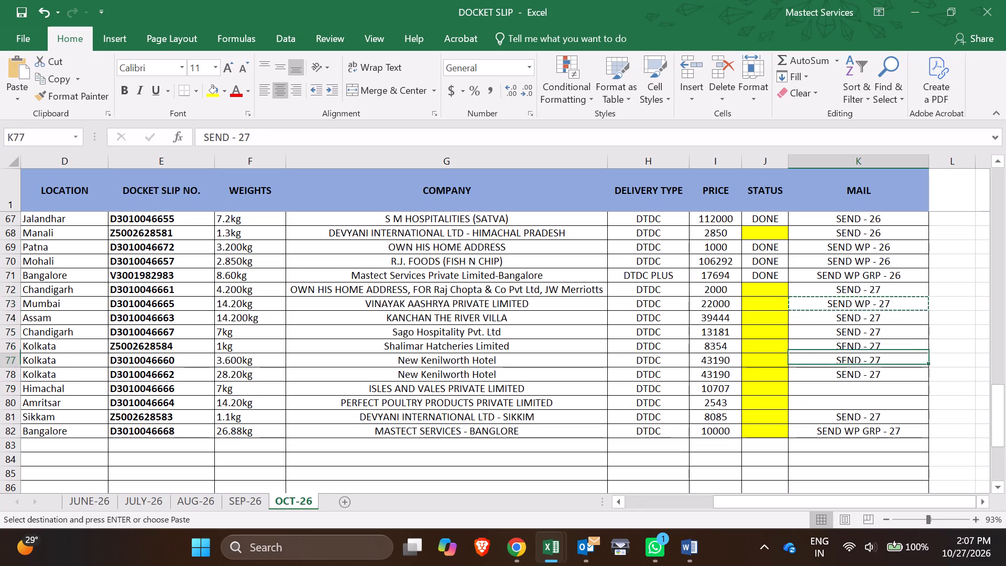
key(Down)
key(Down)
key(ctrl+v)
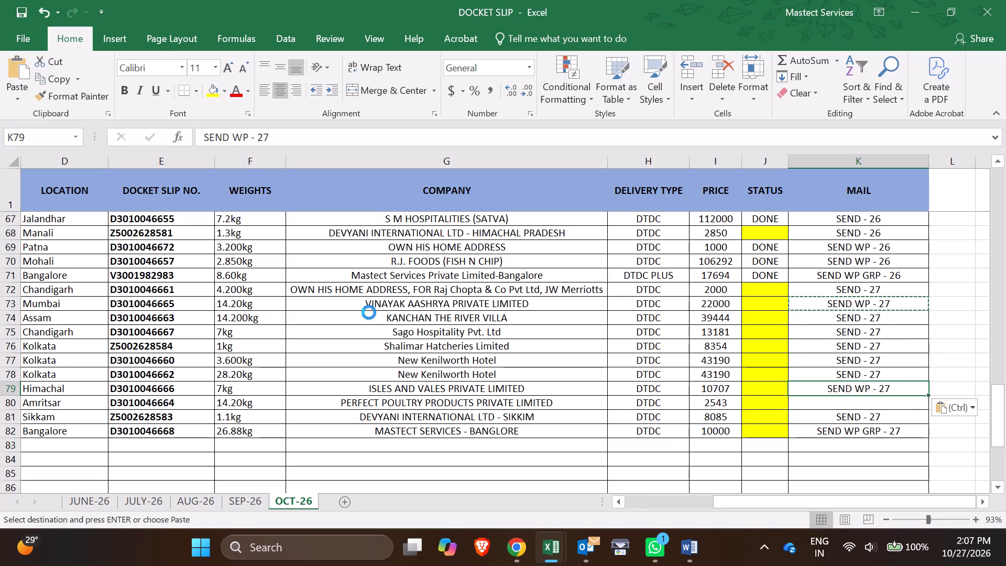
key(ctrl+s)
Select the NAME cell of the PERFECT POULTRY PRODUCTS entry in DOCKET SLIP and save the workbook.
key(Return)
key(Left)
key(Left)
key(Left)
key(Left)
key(Left)
key(Left)
key(Left)
key(Left)
key(Left)
key(Left)
key(Left)
key(Left)
key(Left)
key(Left)
key(Left)
key(Left)
key(Right)
key(Right)
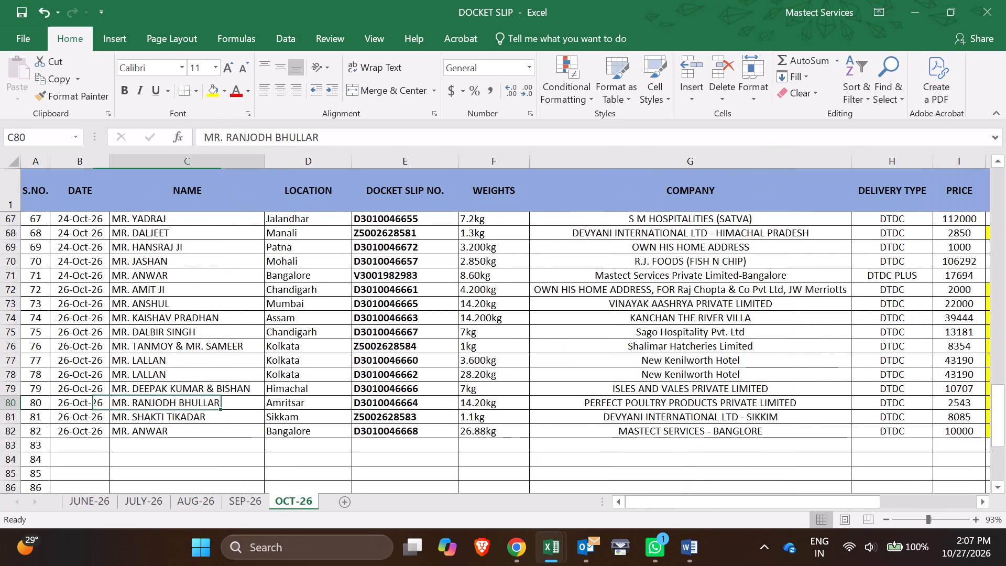
key(ctrl+s)
key(ctrl+s)
Switch to the DispatcH RecordS workbook.
key(alt+Tab)
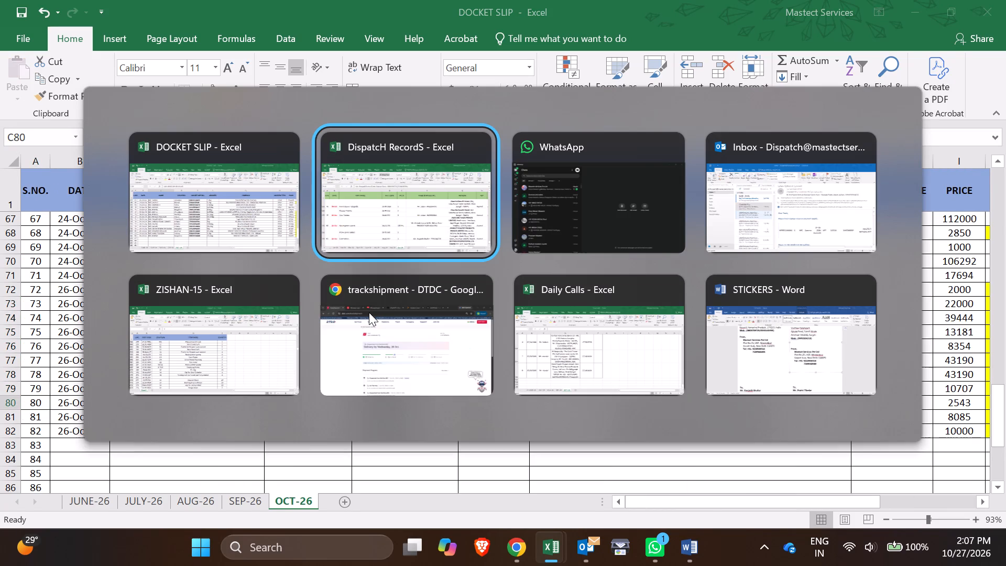
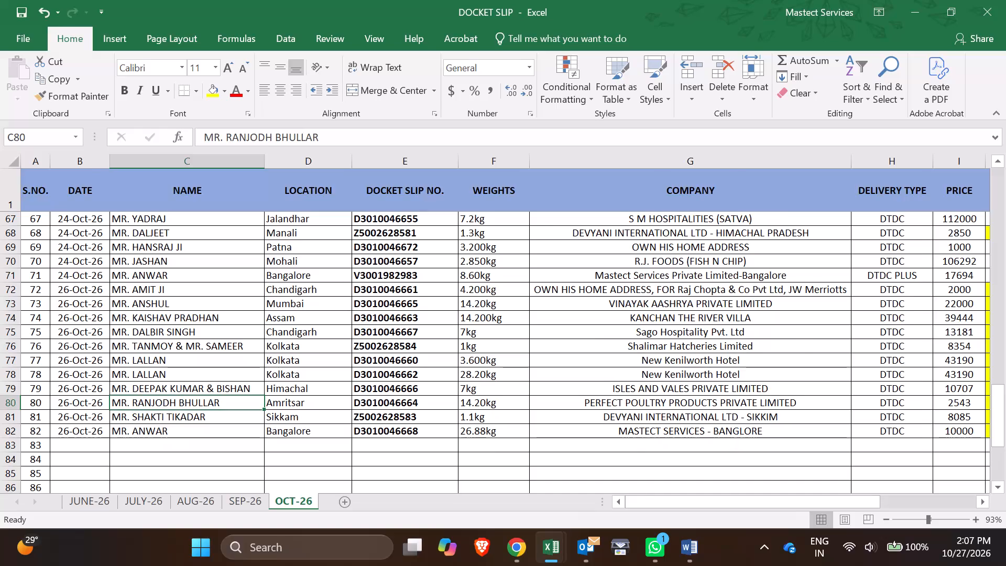
Switch from the DOCKET SLIP workbook to WhatsApp.
key(alt+Tab)
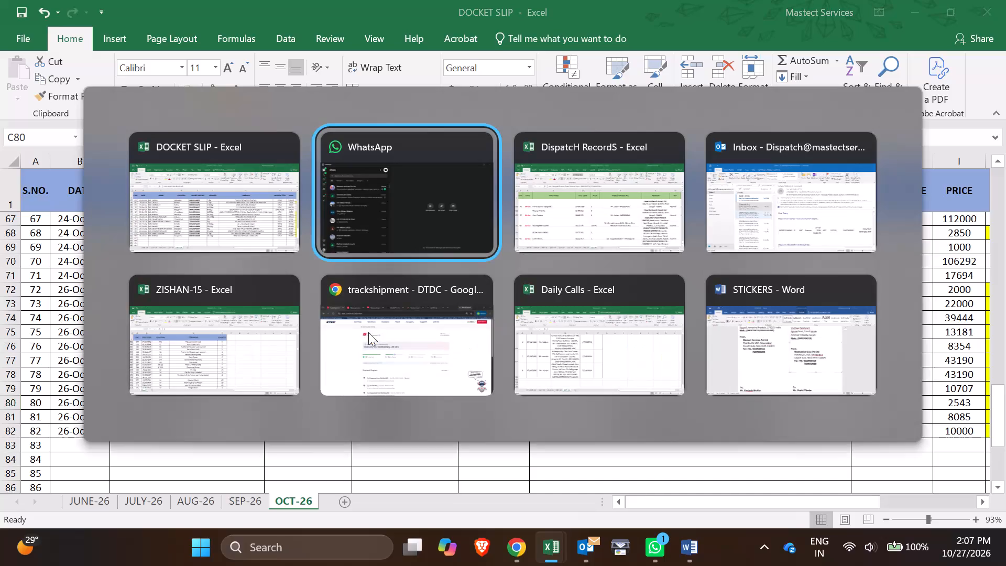